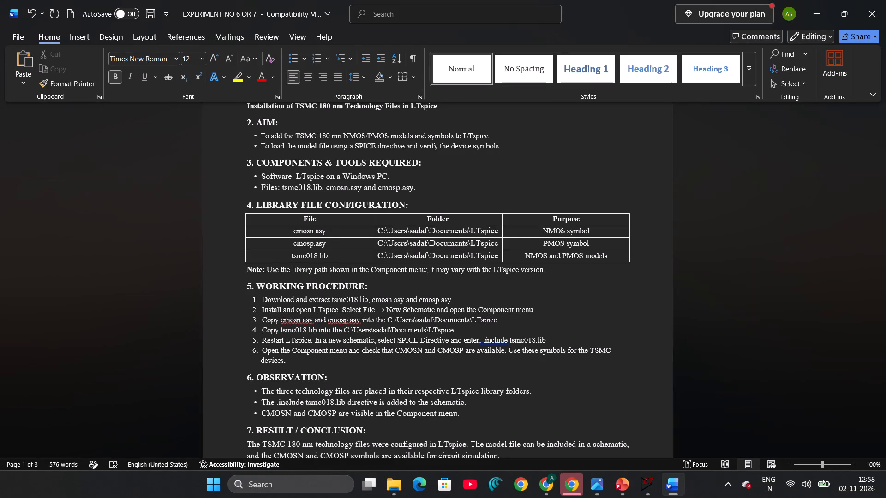
Set the font size of the three bullet points under 6. OBSERVATION to 10.
left_click(382, 322)
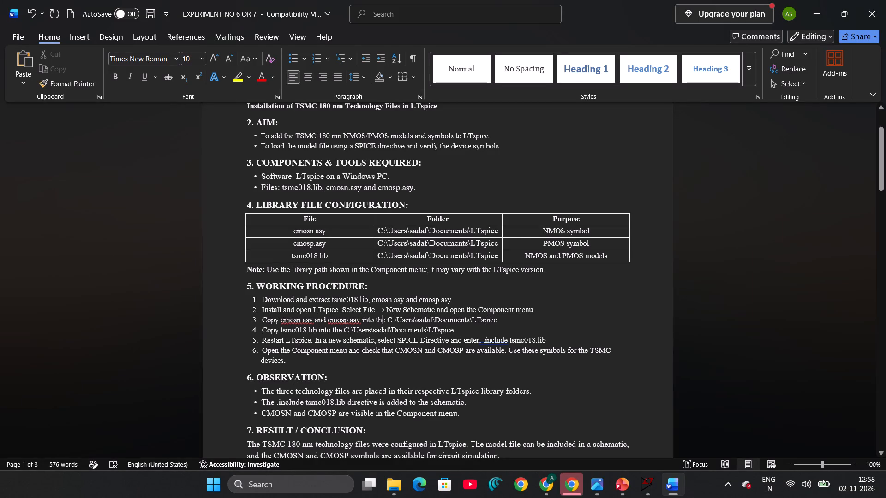
left_click(308, 391)
left_click_drag(248, 392, 468, 417)
left_click(557, 386)
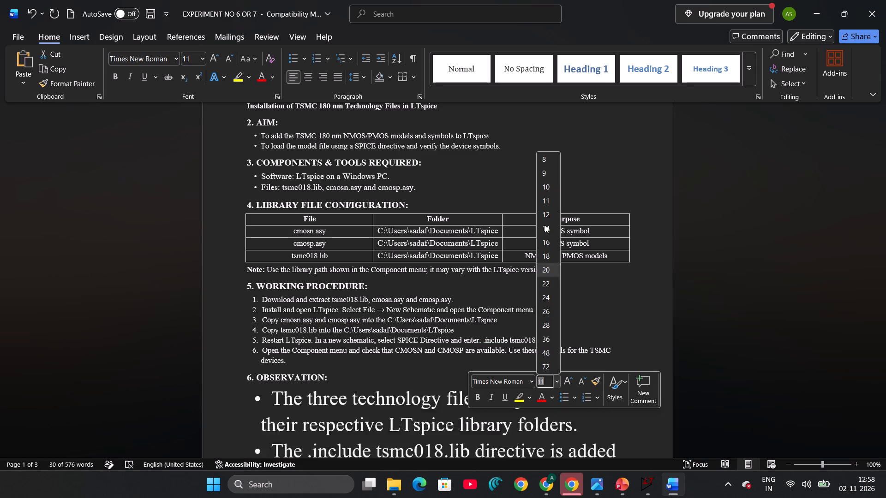
left_click(547, 189)
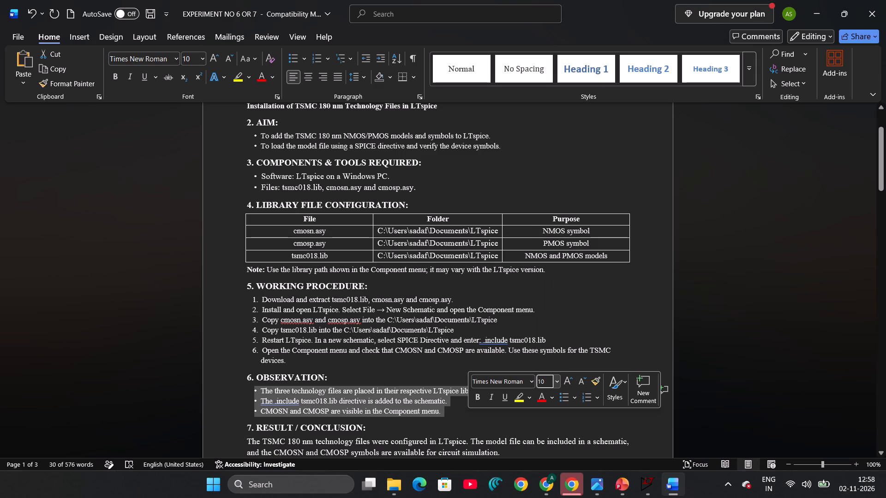
left_click(359, 403)
Set the font size of the paragraph under 7. RESULT / CONCLUSION to 10.
scroll(359, 403, "down", 1)
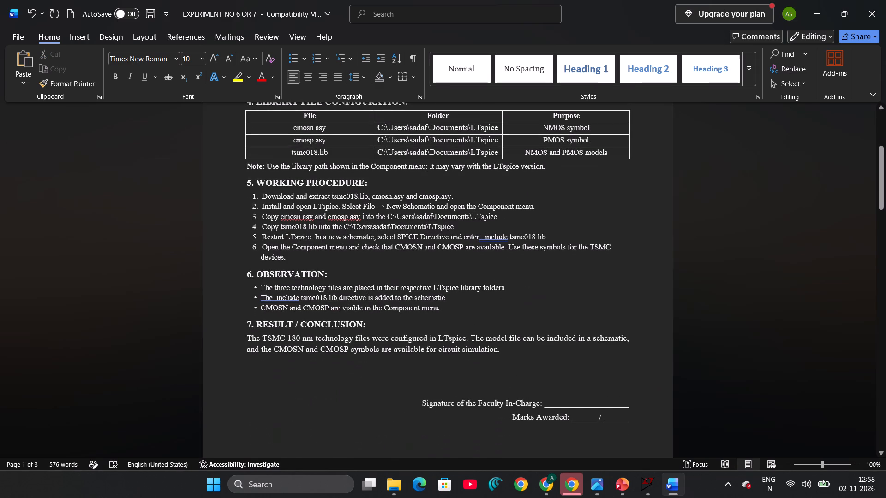
left_click_drag(243, 338, 512, 355)
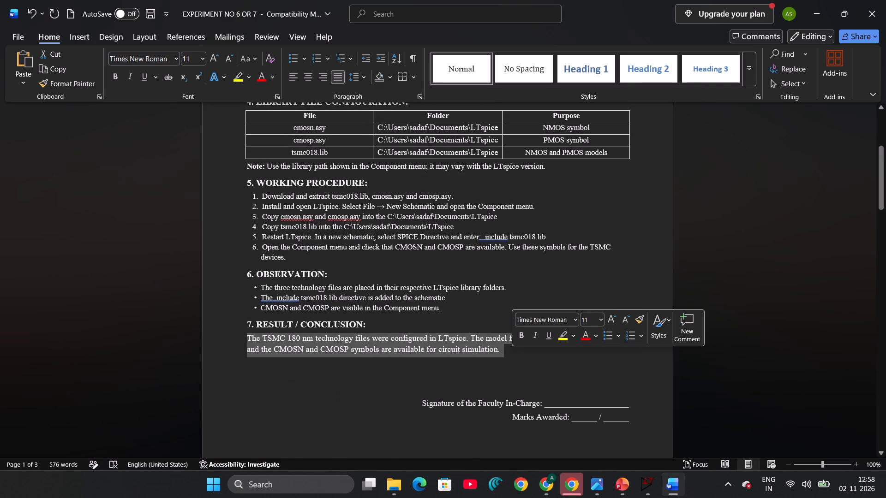
left_click(598, 323)
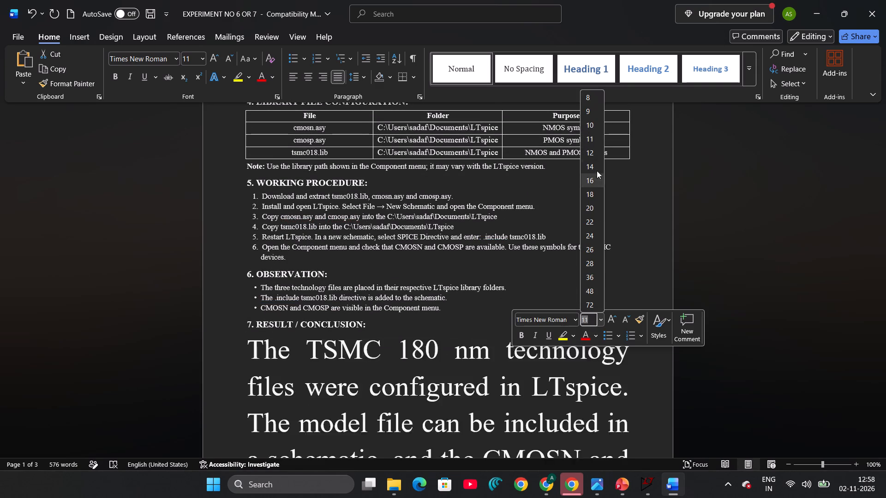
left_click(589, 126)
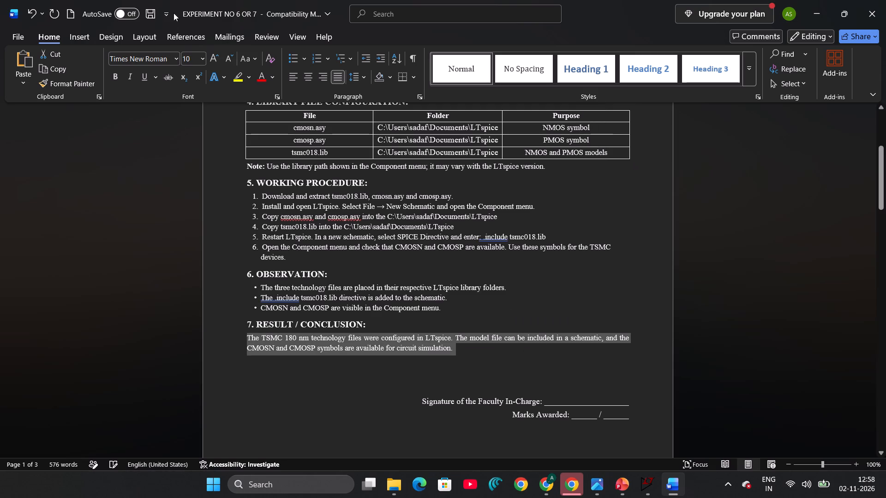
Close the EXPERIMENT NO 6 OR 7 document and save its changes in the digital folder.
left_click(162, 5)
left_click(209, 102)
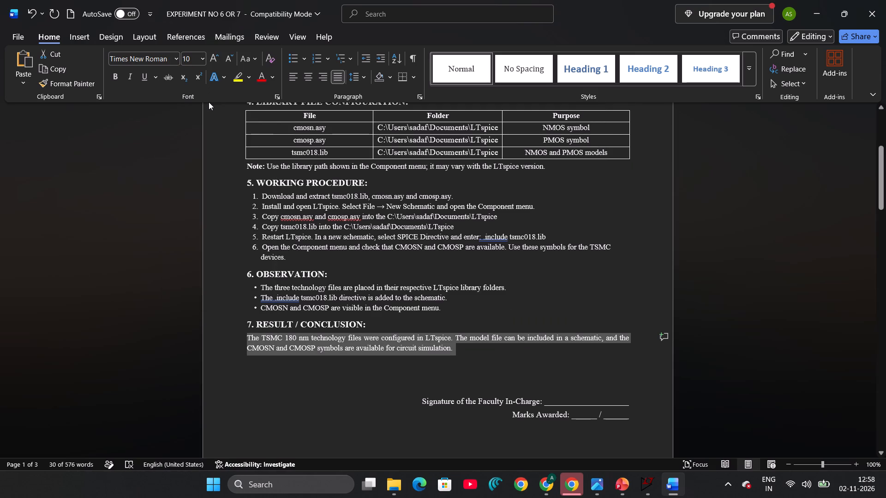
left_click(885, 3)
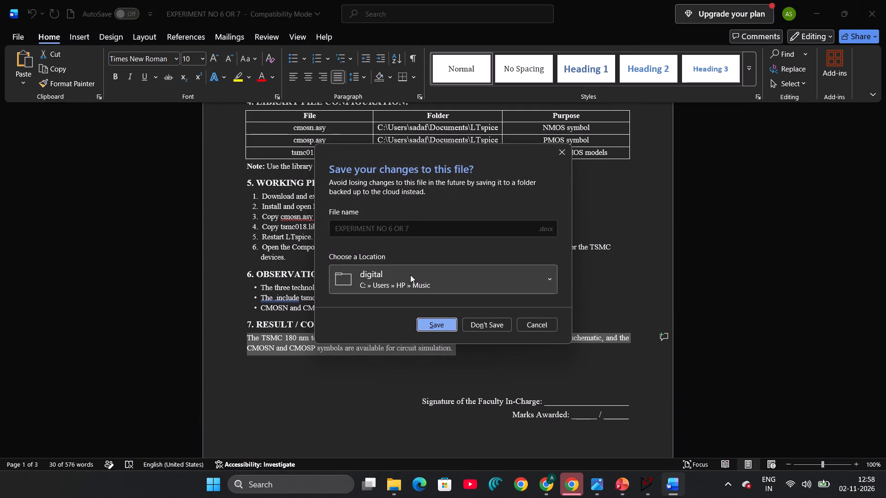
left_click(434, 329)
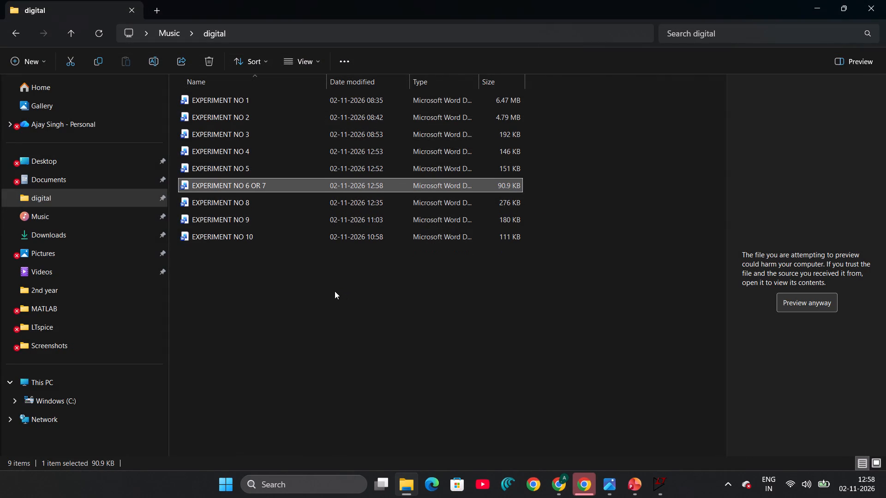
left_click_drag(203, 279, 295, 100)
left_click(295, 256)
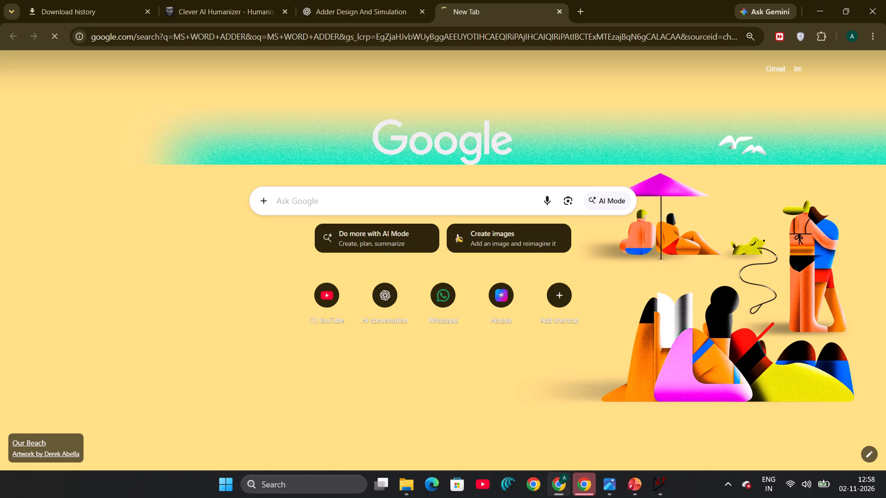
scroll(176, 236, "down", 1)
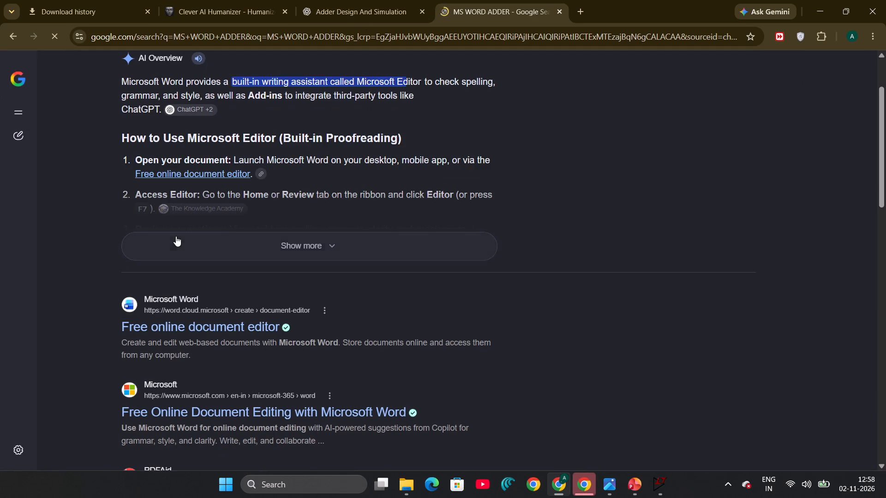
scroll(162, 326, "down", 1)
scroll(220, 326, "down", 2)
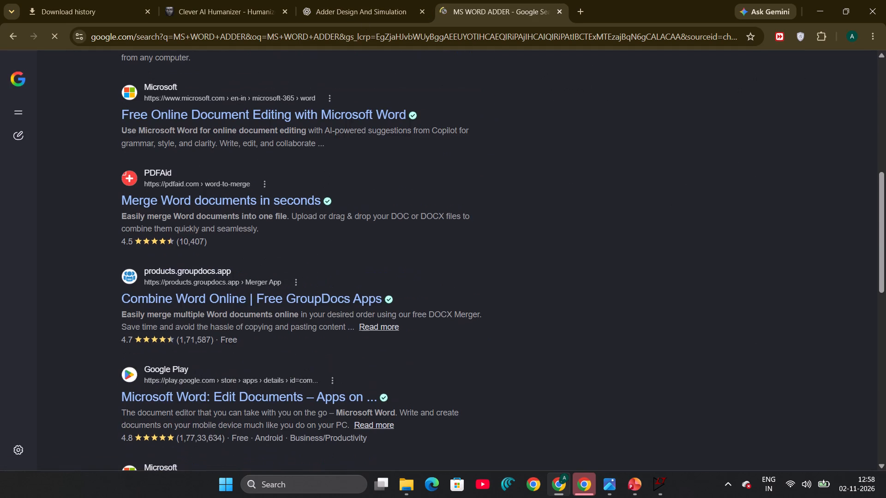
left_click(285, 301)
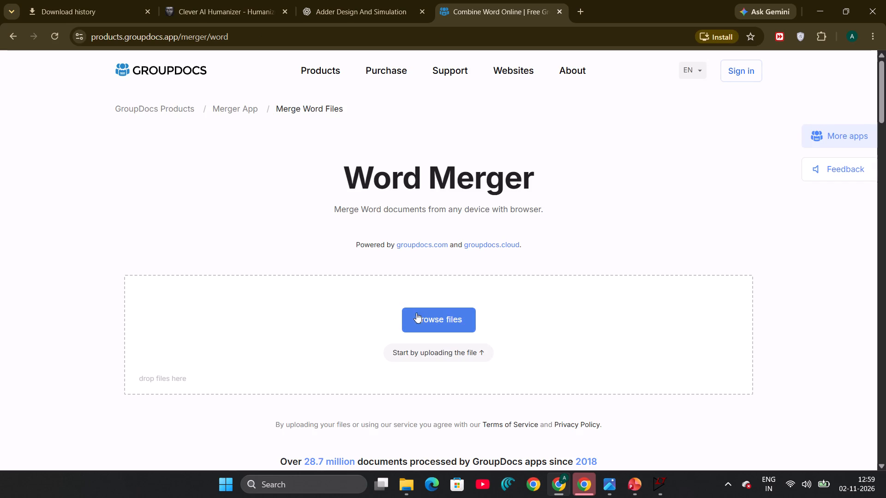
Upload all the experiment documents, from EXPERIMENT NO 1 to NO 10, from the digital folder in Music to Word Merger.
left_click(426, 319)
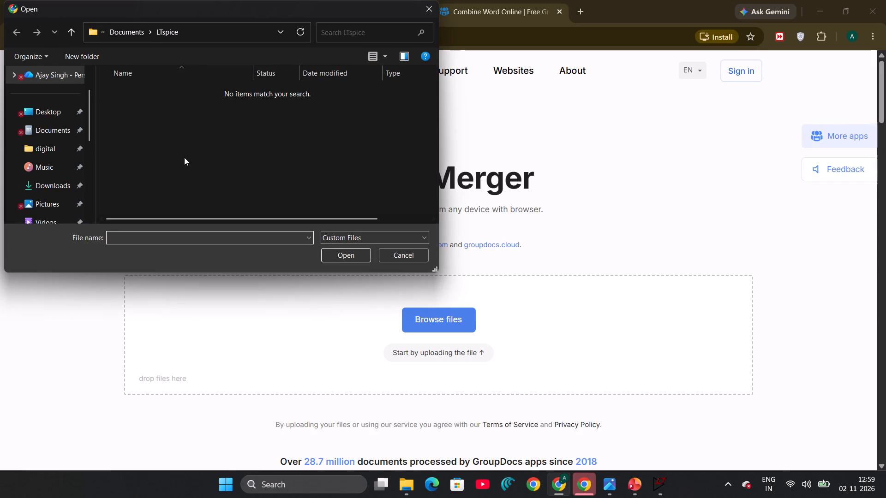
left_click(54, 167)
left_click(48, 152)
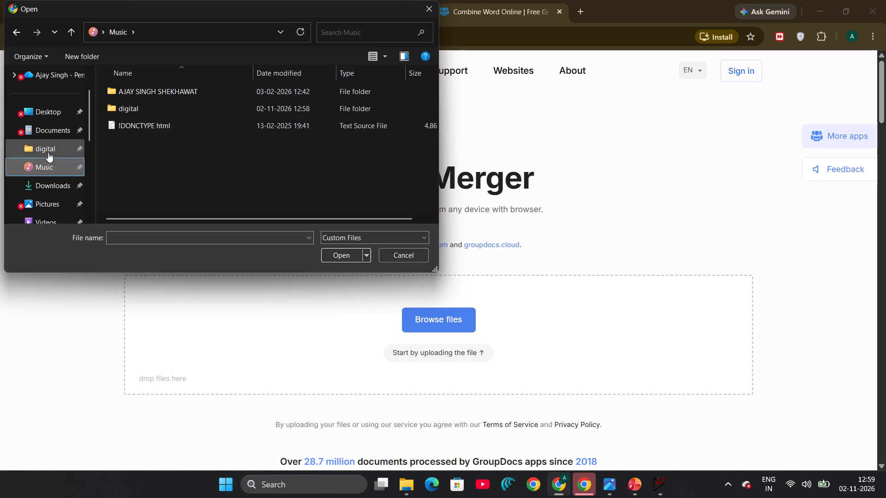
left_click_drag(105, 87, 215, 216)
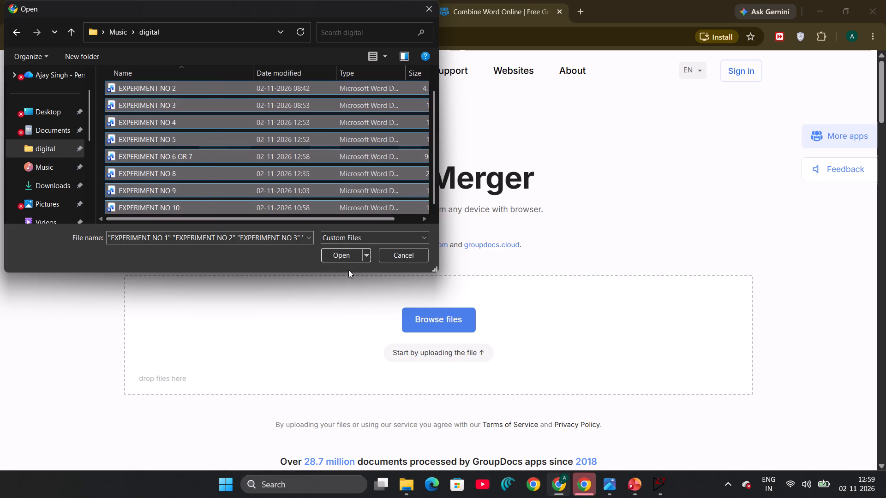
left_click(343, 257)
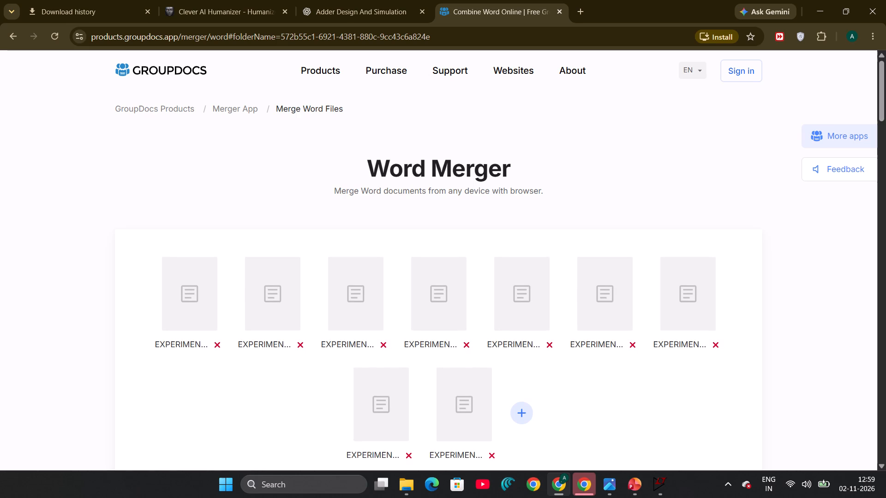
Remove the first four uploaded experiment documents from the Word Merger file list.
left_click(203, 342)
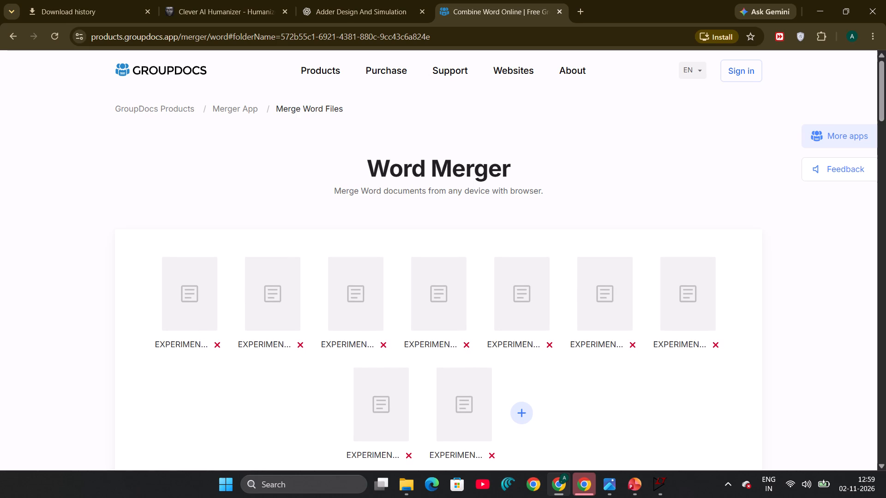
left_click(208, 347)
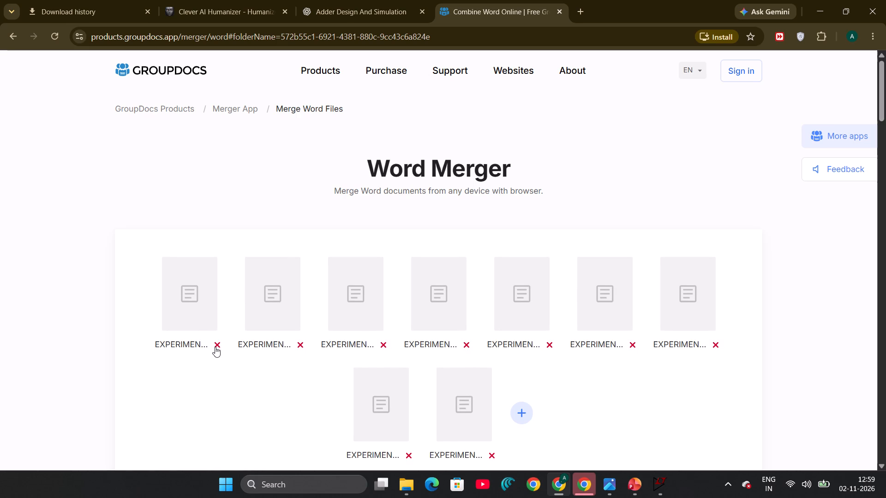
left_click(215, 347)
triple_click(215, 347)
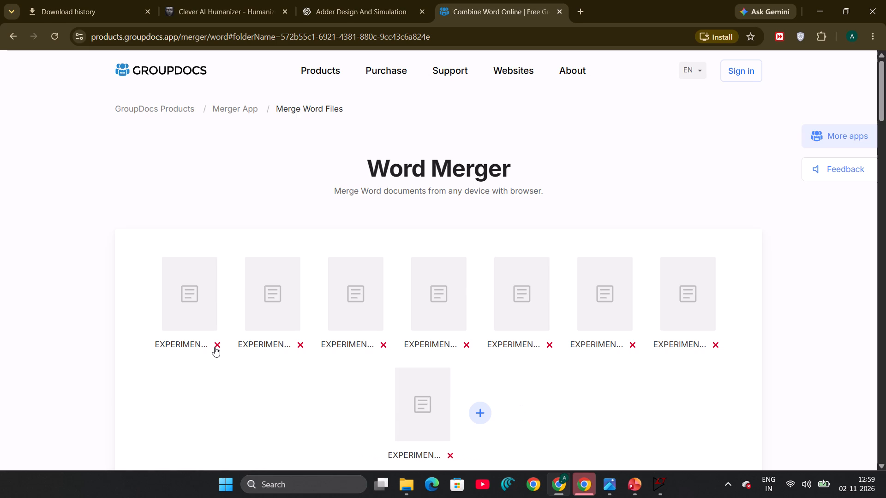
triple_click(215, 347)
left_click_drag(215, 347, 242, 343)
triple_click(242, 343)
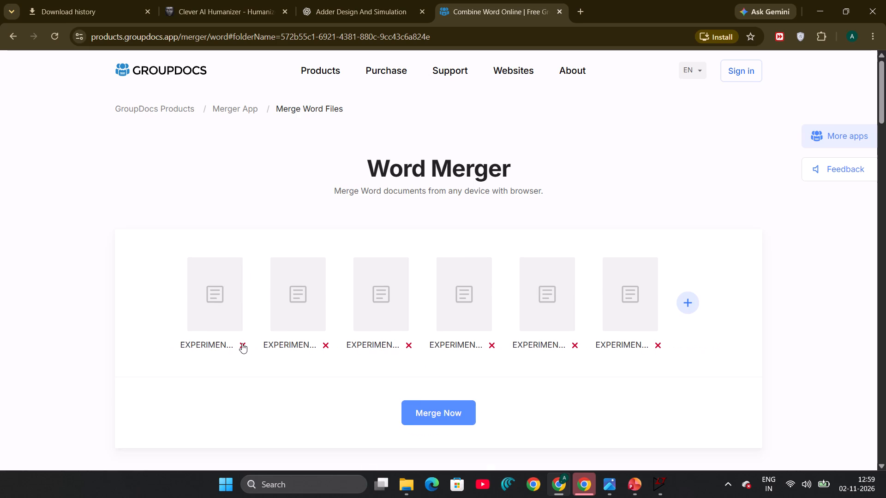
left_click(242, 343)
left_click_drag(242, 343, 444, 0)
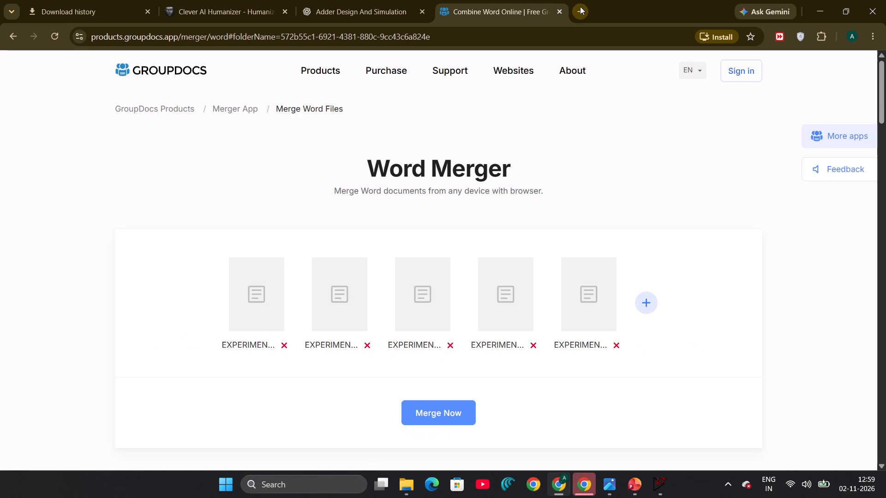
Search in a new tab for ms word merger online and open PDF House's Merge Word Documents Online page.
left_click(580, 6)
type("MS WOE")
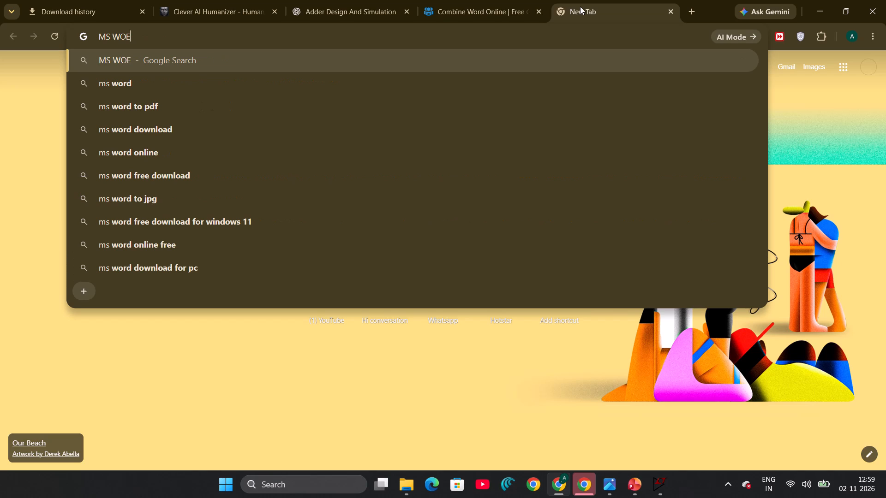
double_click(333, 72)
left_click(262, 83)
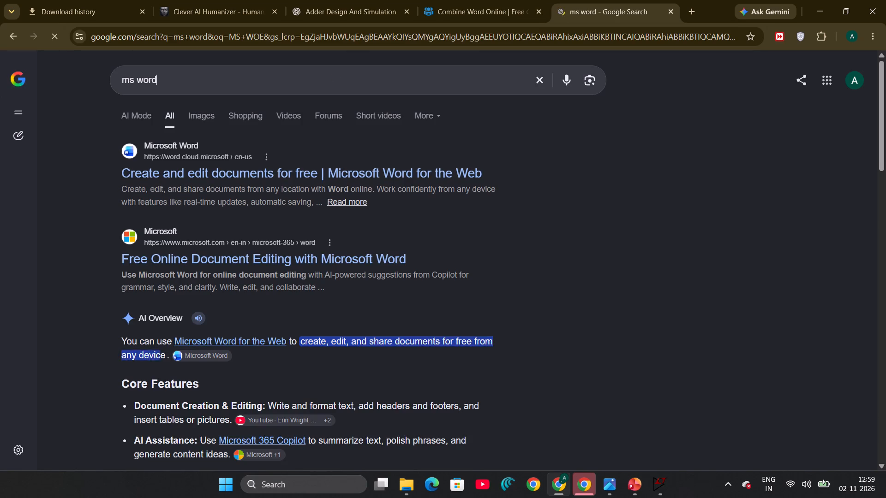
key("space")
type("MERG")
left_click(222, 121)
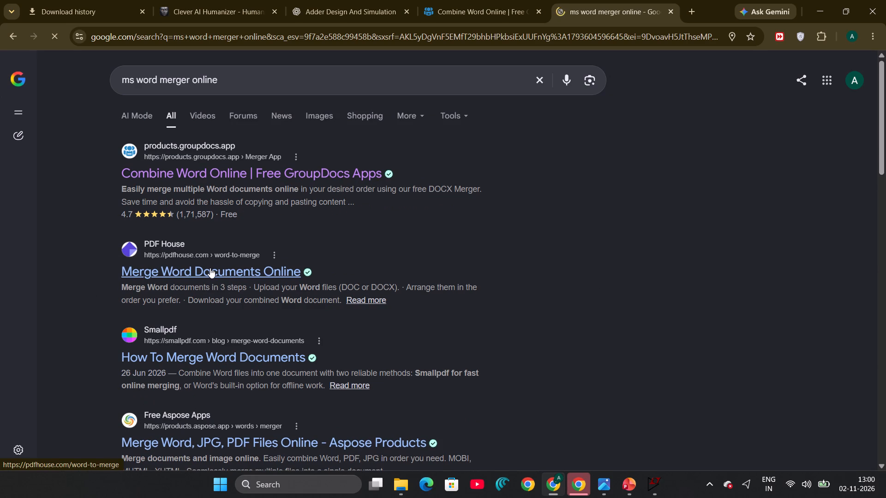
left_click(210, 268)
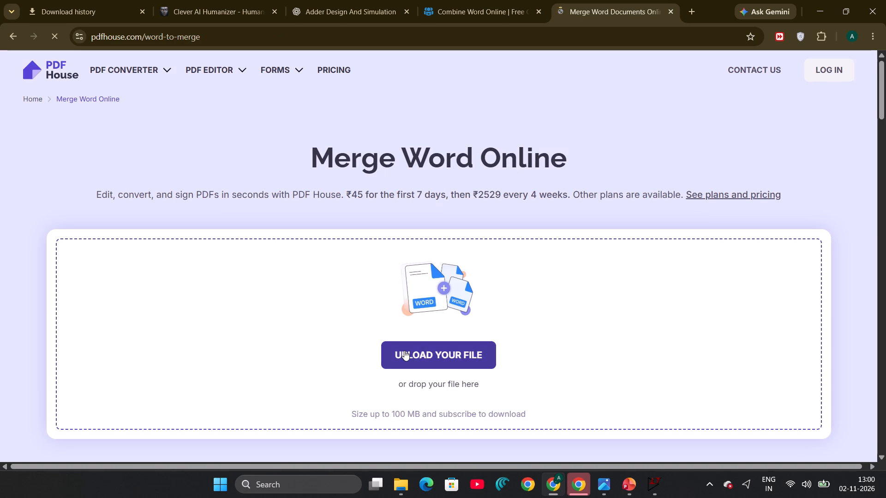
Select all the experiment documents in the digital folder and submit them for upload to PDF House's Word merge tool.
left_click(405, 350)
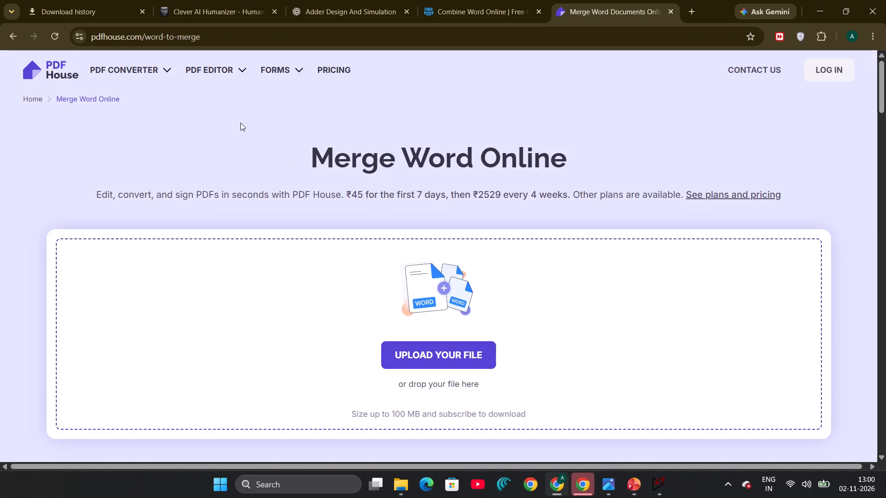
left_click(415, 365)
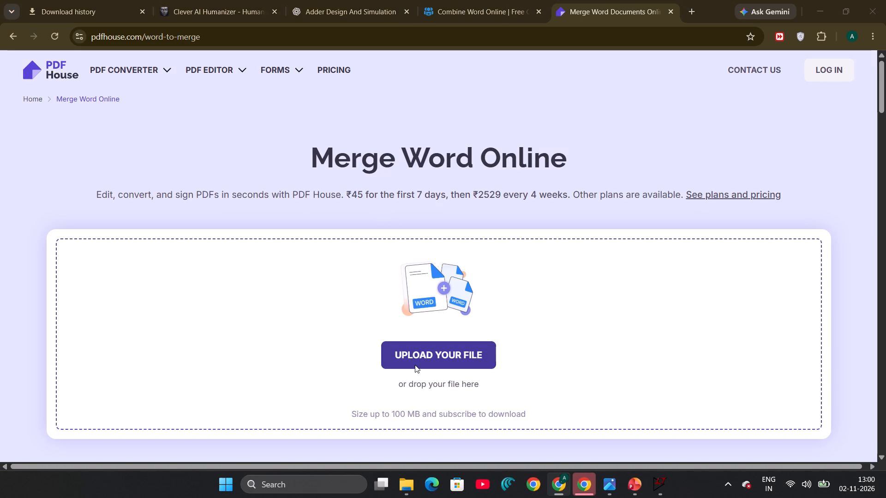
left_click_drag(101, 86, 177, 222)
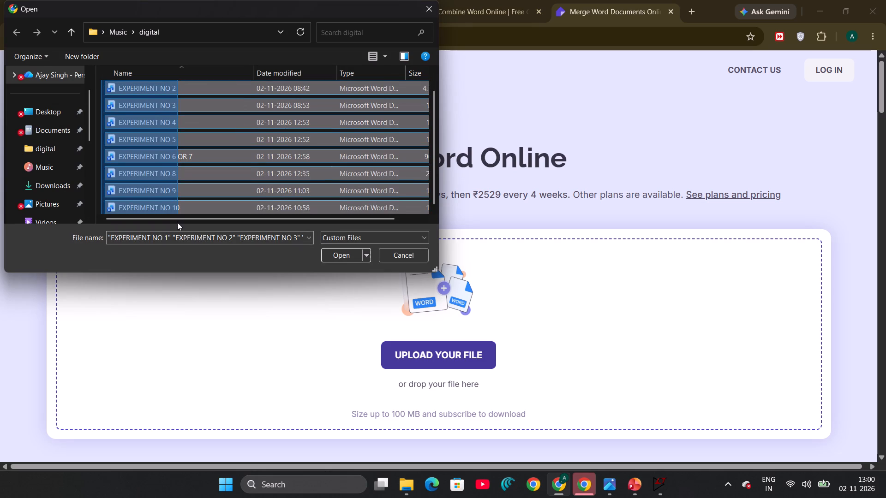
left_click_drag(177, 222, 195, 209)
left_click(341, 259)
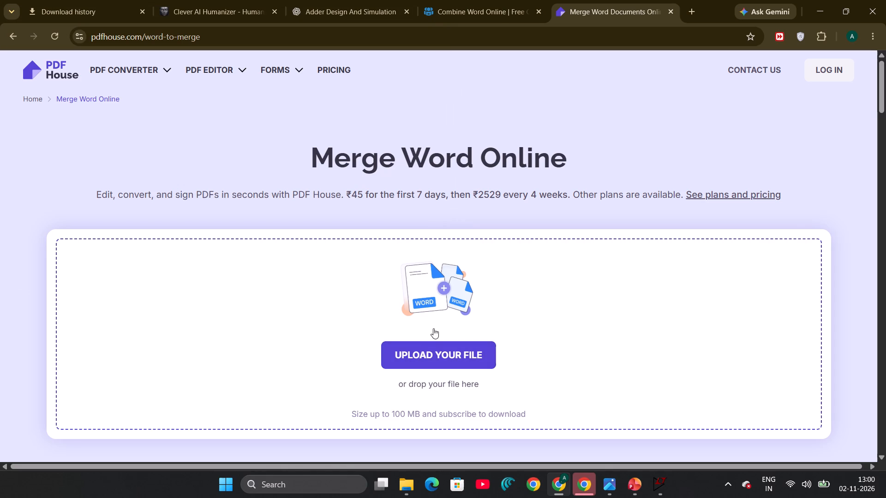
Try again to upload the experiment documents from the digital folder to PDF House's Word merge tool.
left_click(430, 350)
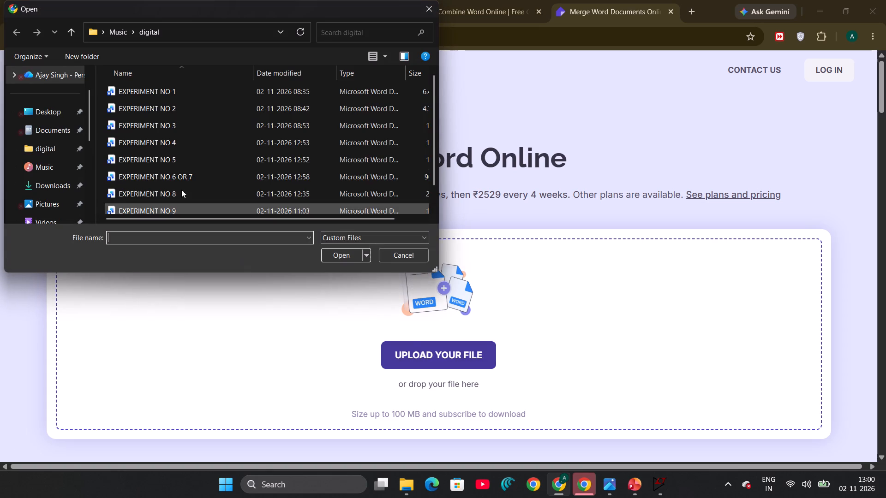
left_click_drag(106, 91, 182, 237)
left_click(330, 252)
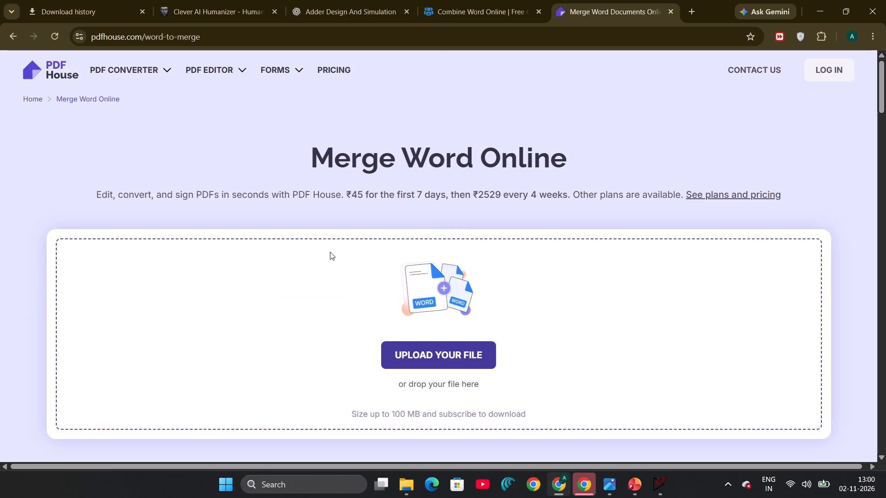
Return to the GroupDocs Word Merger page and remove all the remaining experiment documents from its file list.
left_click(482, 0)
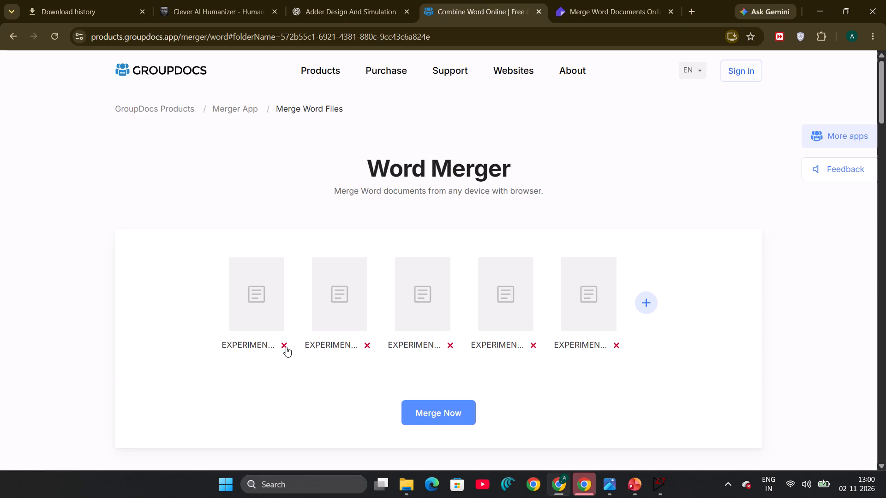
left_click(286, 346)
left_click_drag(286, 346, 326, 348)
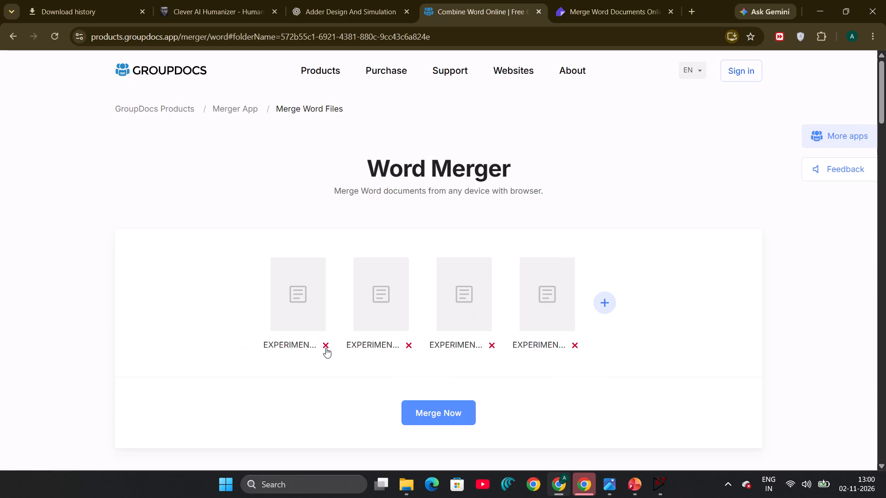
left_click(326, 348)
left_click_drag(326, 348, 373, 349)
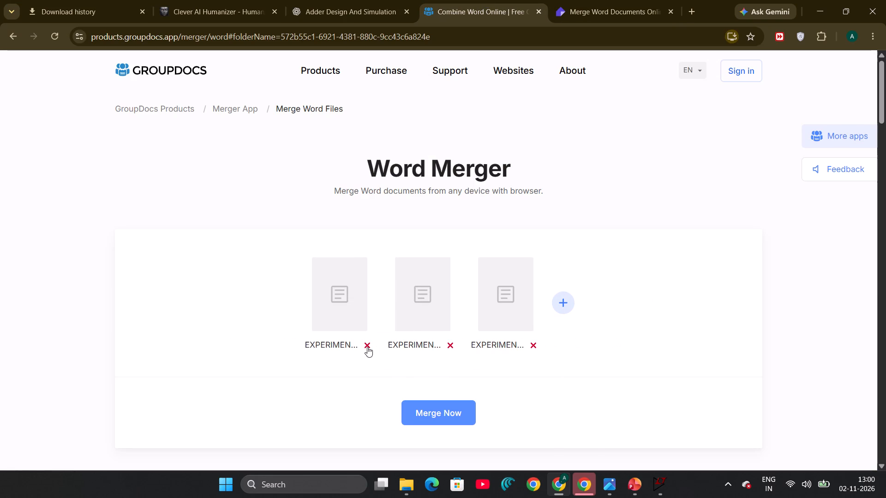
left_click(367, 347)
left_click(409, 346)
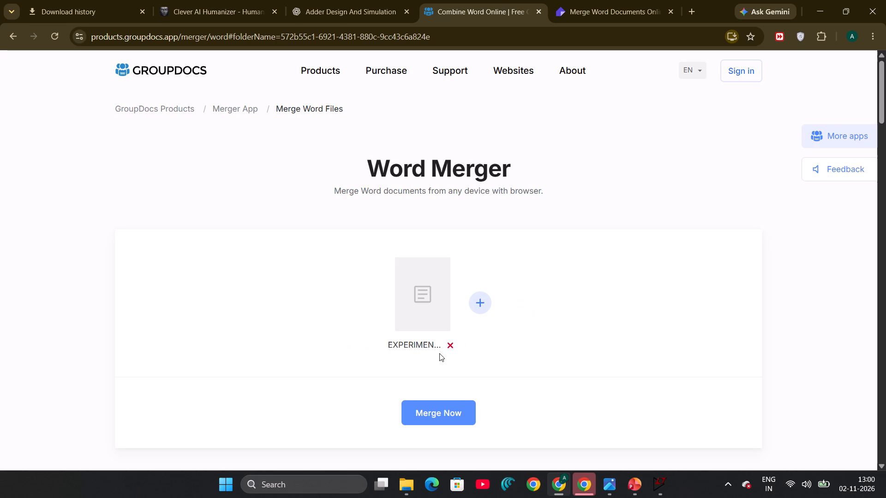
left_click(452, 345)
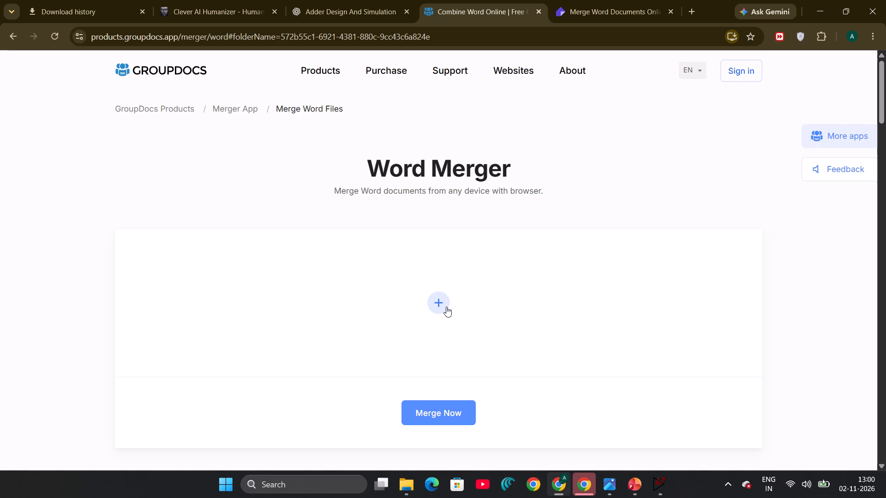
Select the experiment documents in the digital folder, starting from EXPERIMENT NO 1, and upload them to the emptied Word Merger list.
left_click(443, 308)
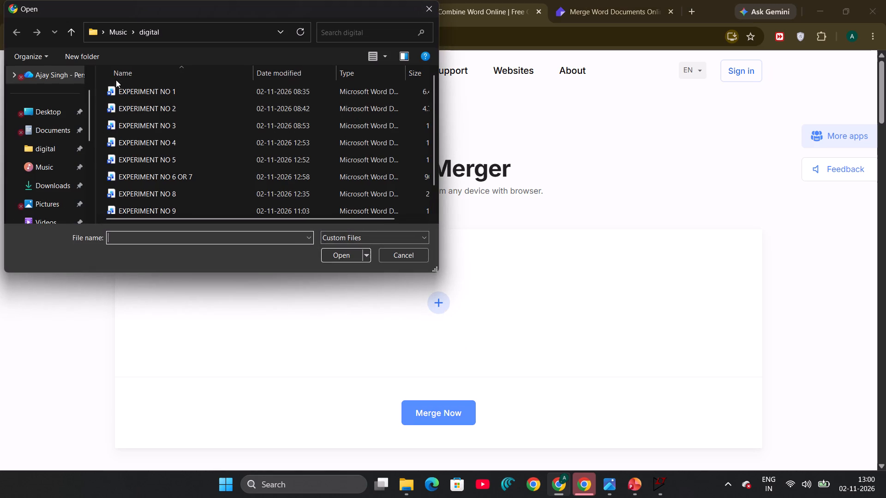
left_click_drag(106, 82, 215, 233)
left_click(347, 260)
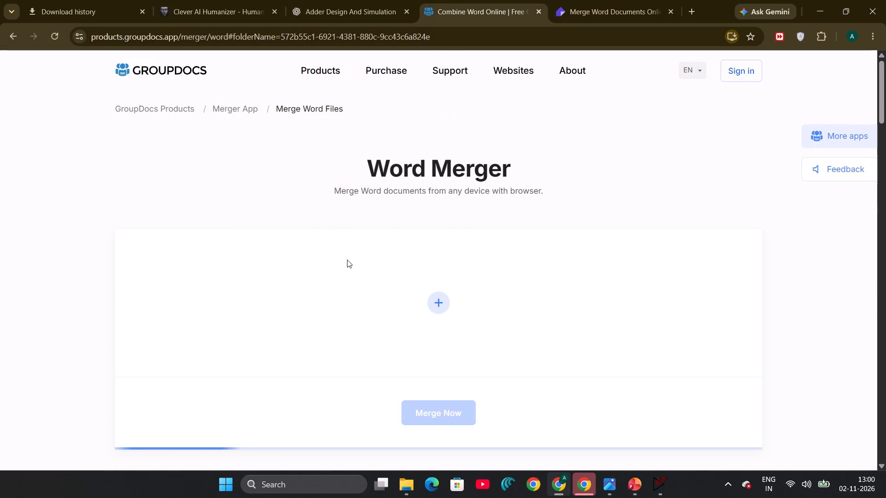
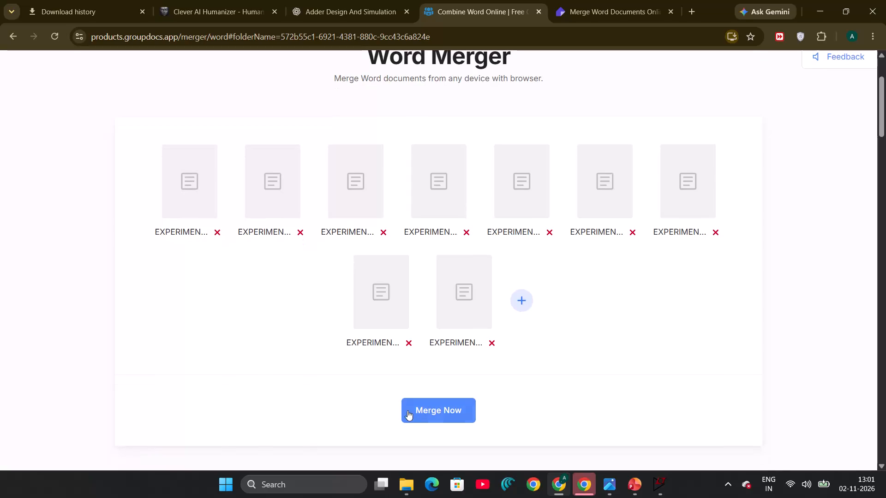
Merge the uploaded experiment documents into one Word file.
left_click(423, 409)
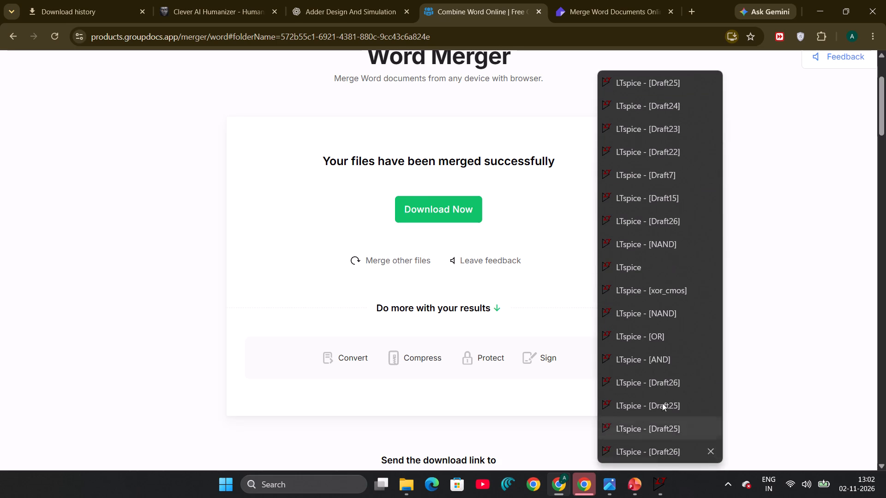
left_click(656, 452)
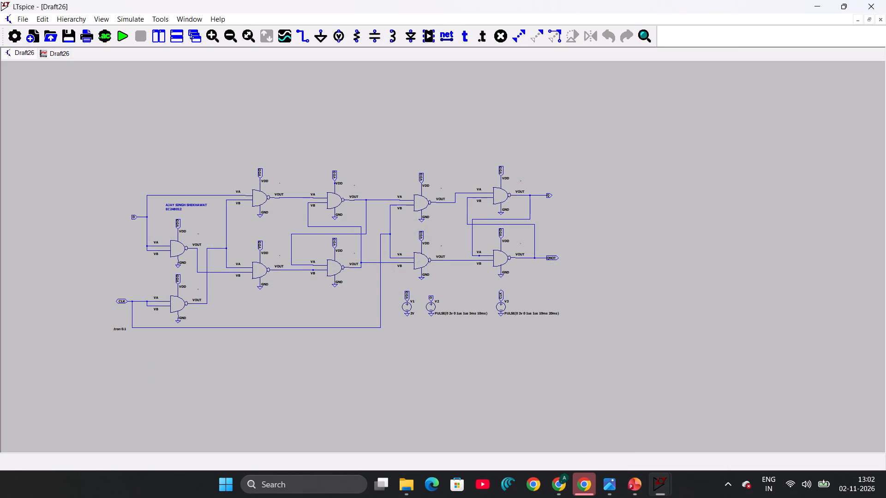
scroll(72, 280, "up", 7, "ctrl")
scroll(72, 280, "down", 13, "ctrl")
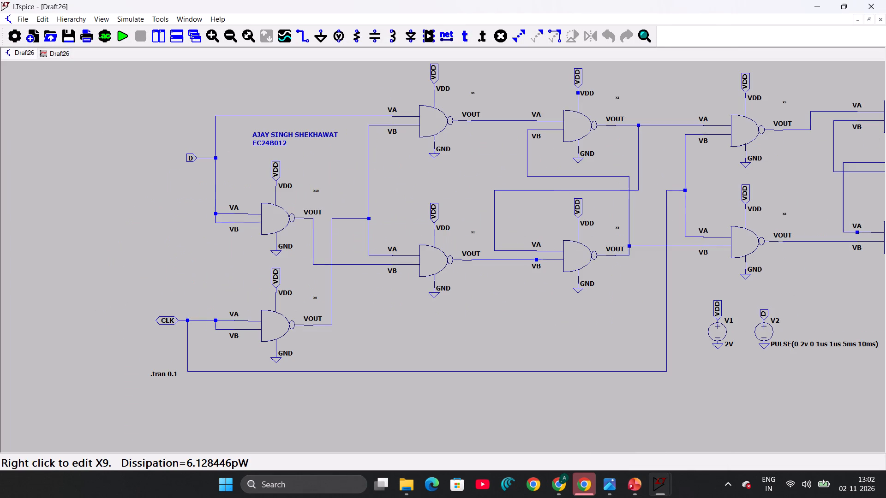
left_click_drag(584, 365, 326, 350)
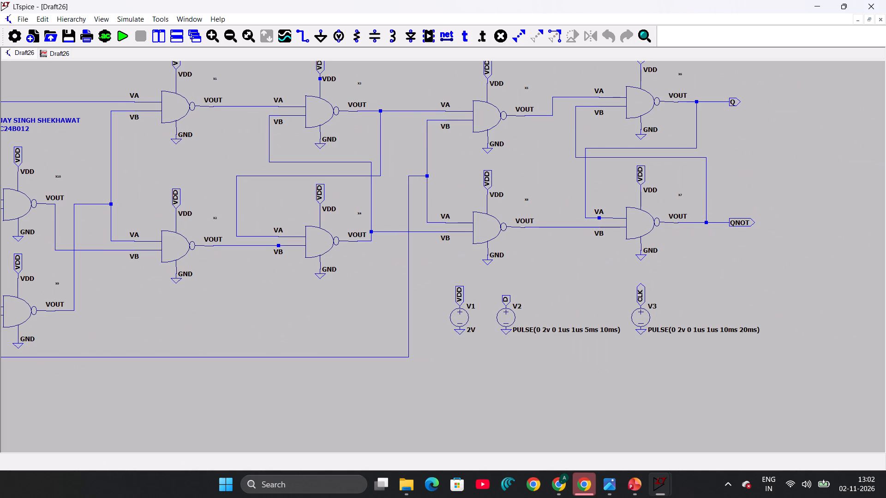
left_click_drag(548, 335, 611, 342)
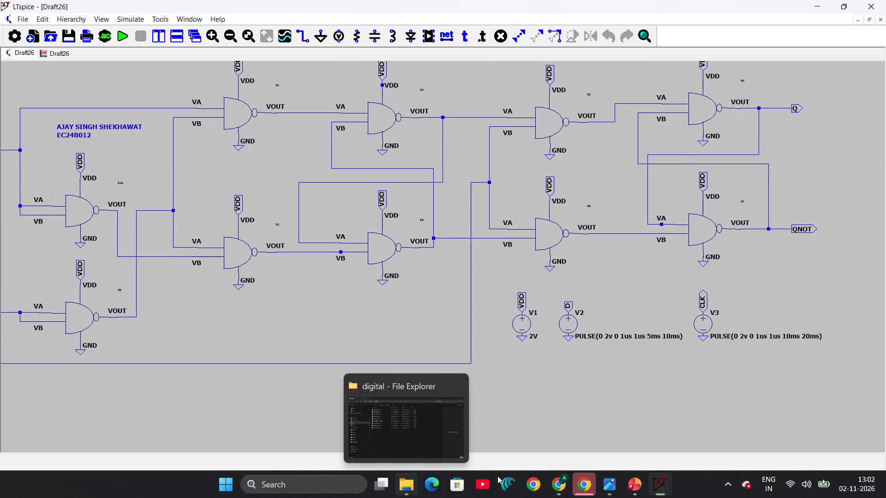
Return to the Word Merger page in Chrome, download the merged document and open it in Word.
left_click(565, 494)
left_click(460, 212)
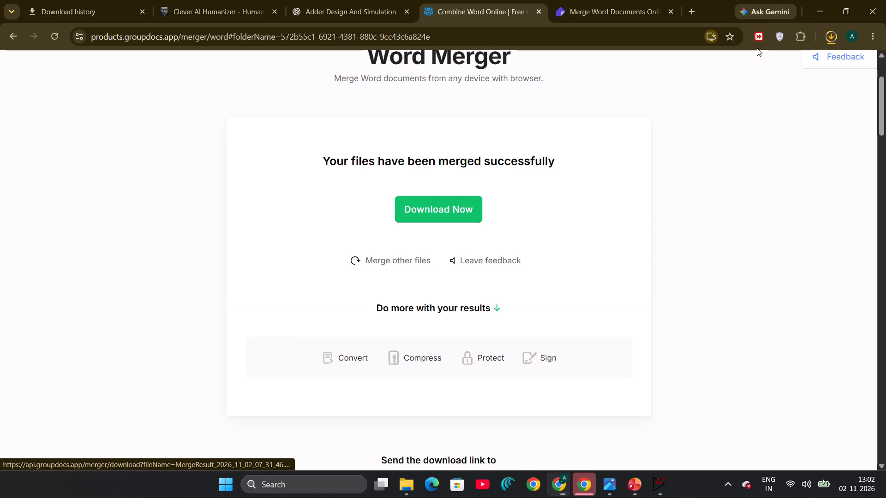
left_click(826, 35)
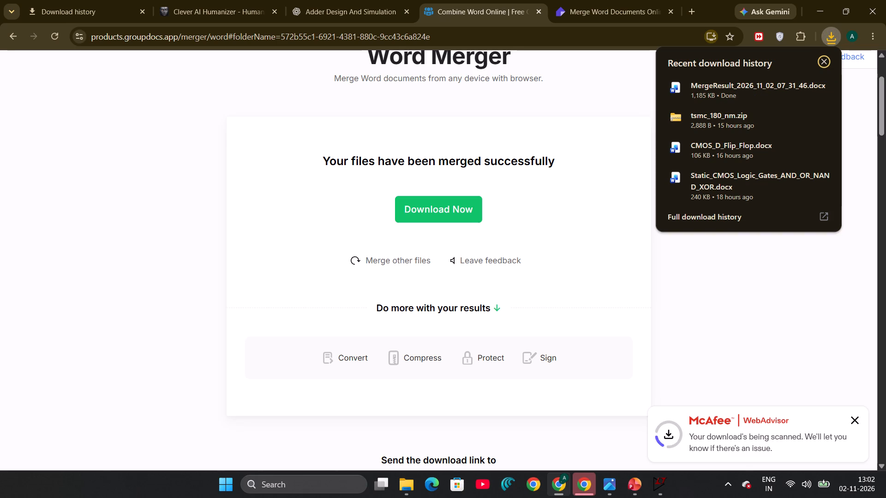
left_click(751, 97)
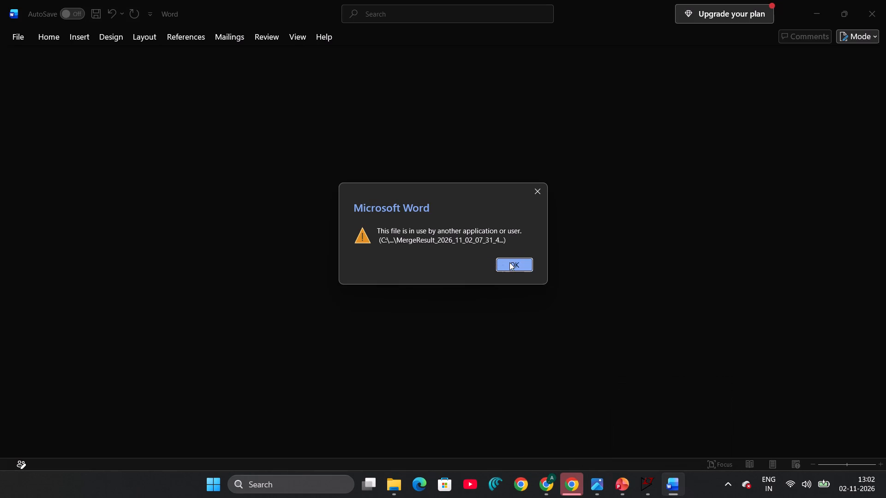
left_click(509, 262)
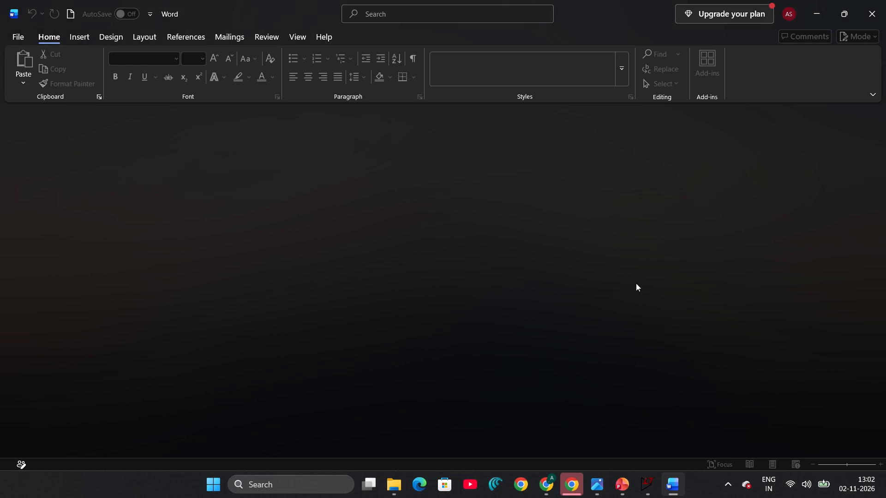
left_click(556, 488)
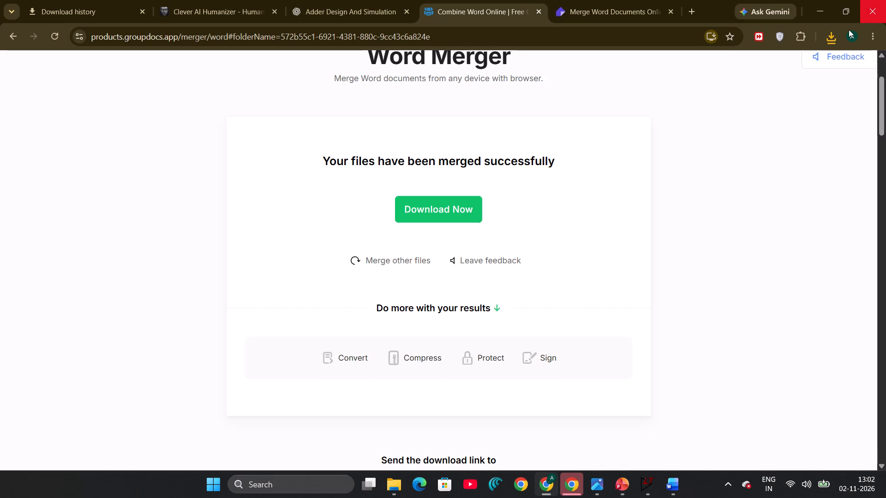
left_click(835, 32)
double_click(762, 92)
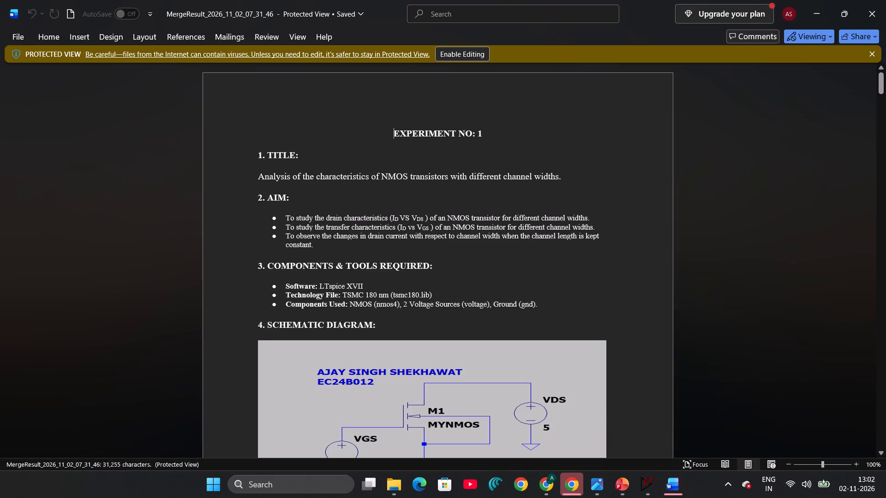
Examine the merged document from Experiment 1 through Experiment 3 for page layout, blank areas and content order.
scroll(583, 225, "down", 2)
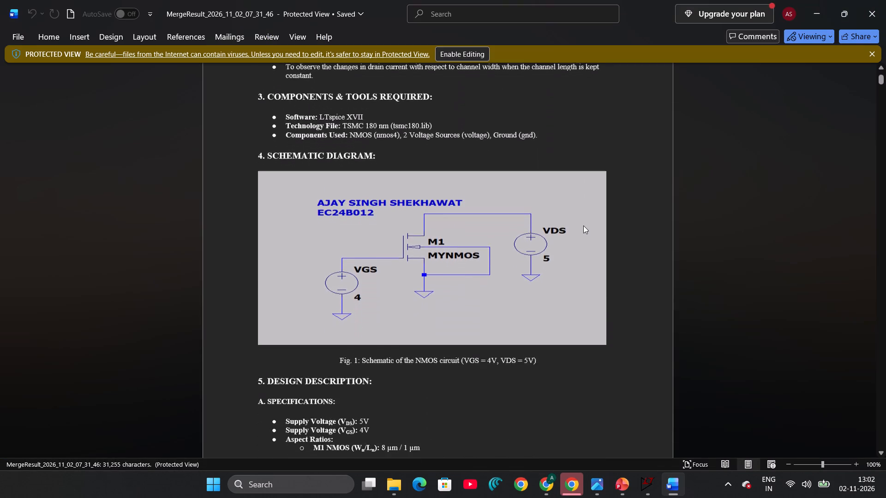
scroll(583, 225, "down", 5)
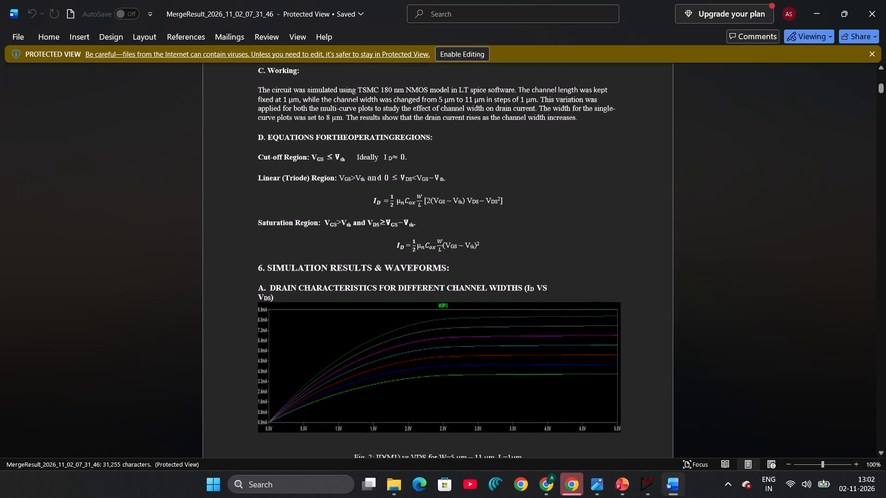
scroll(583, 225, "down", 6)
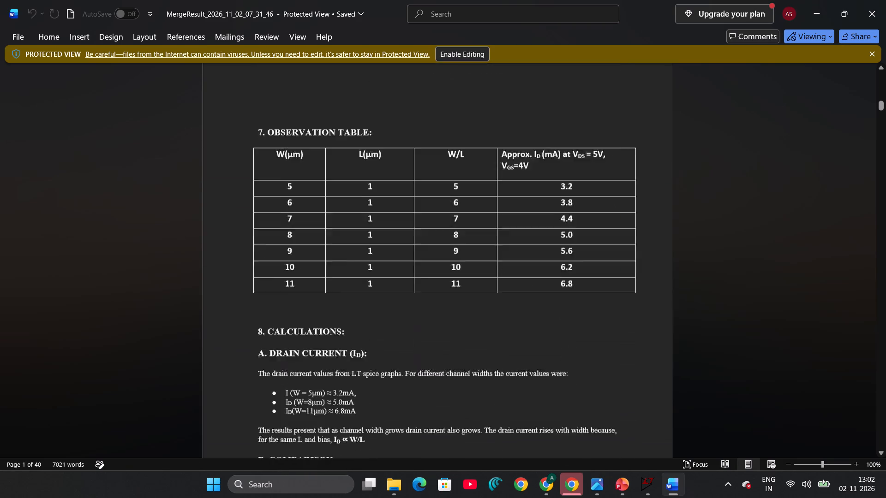
scroll(583, 225, "down", 7)
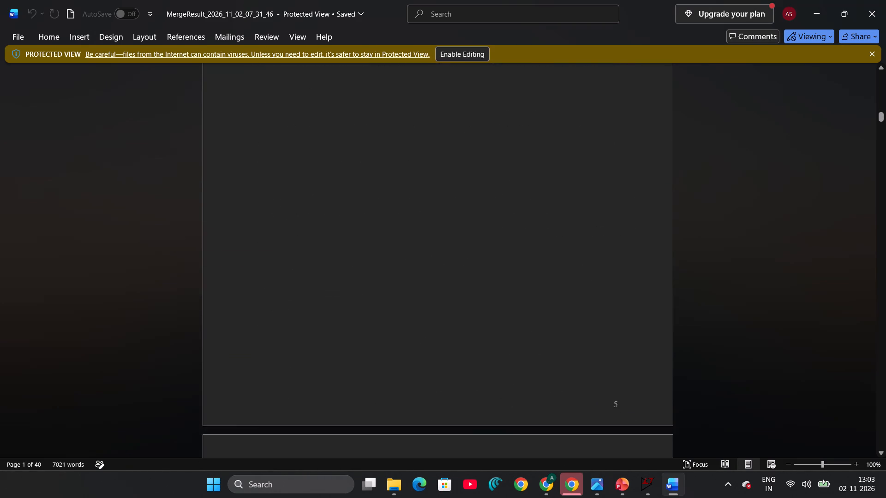
scroll(583, 225, "down", 5)
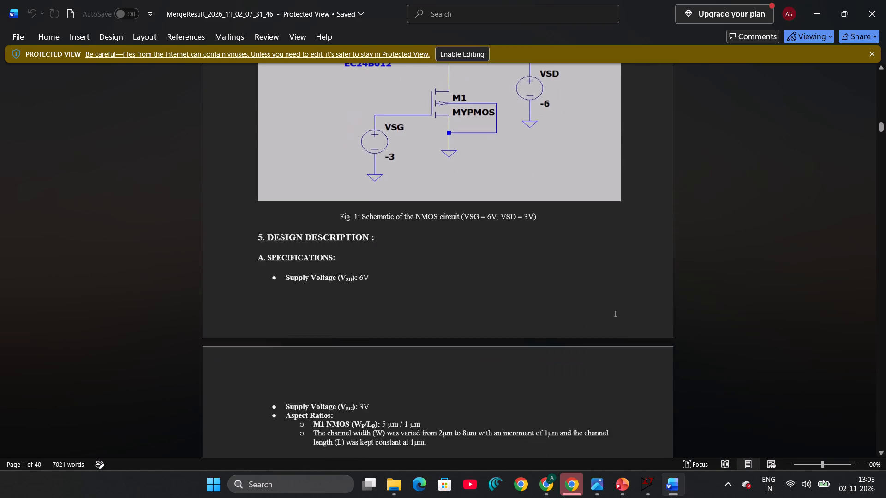
scroll(583, 225, "down", 7)
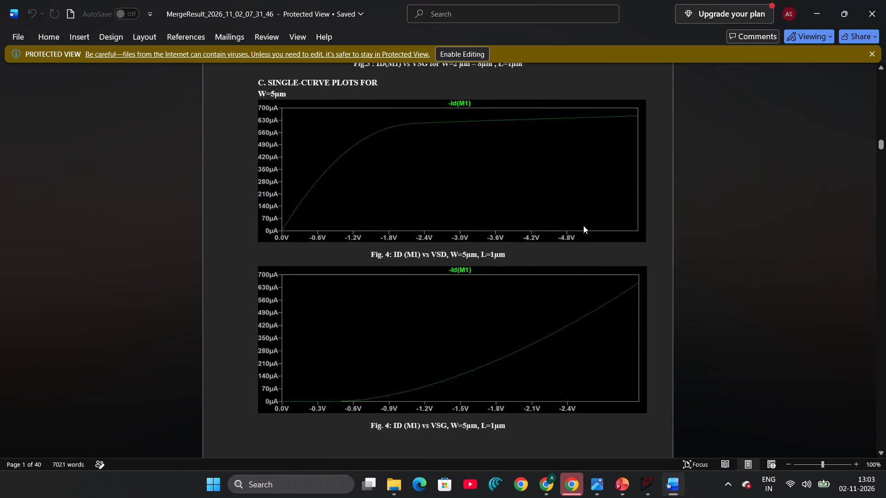
scroll(583, 225, "down", 2)
scroll(583, 225, "up", 1)
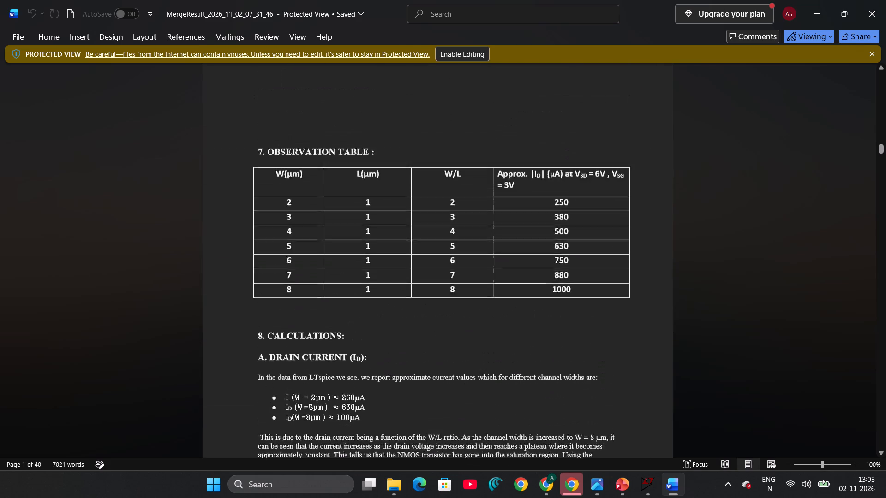
scroll(583, 225, "up", 2)
scroll(583, 225, "down", 2)
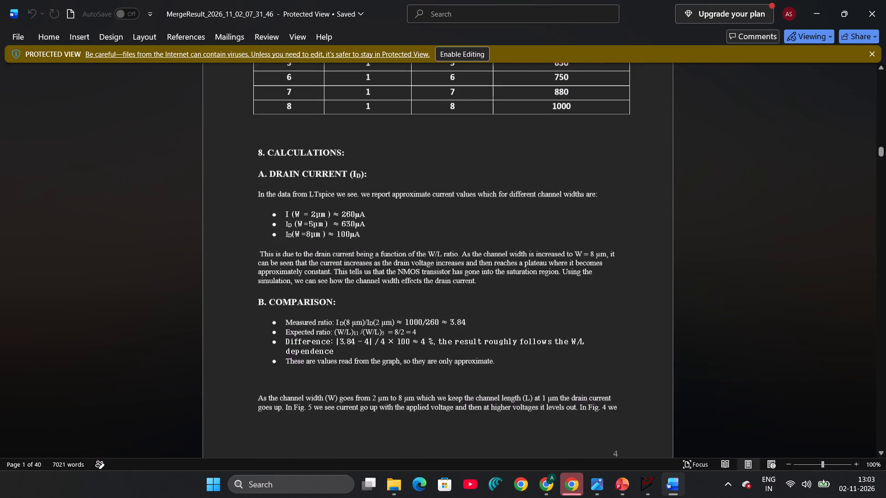
scroll(583, 225, "down", 6)
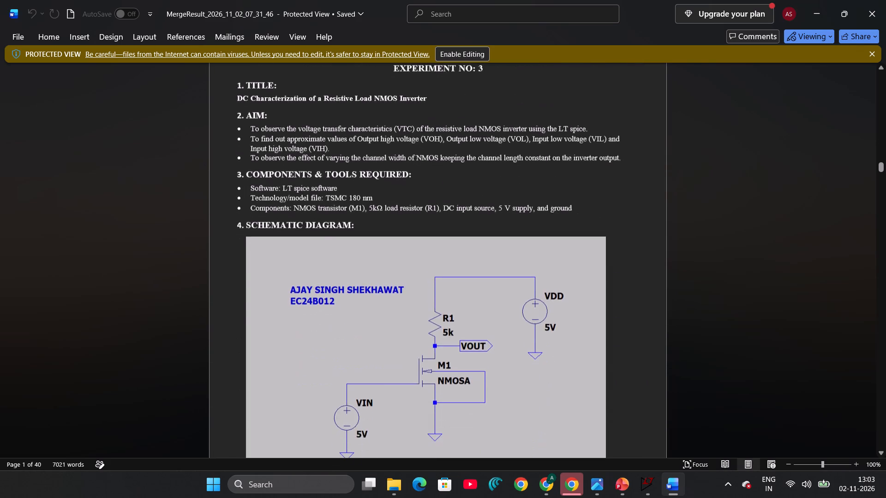
scroll(583, 225, "up", 1)
scroll(583, 225, "down", 5)
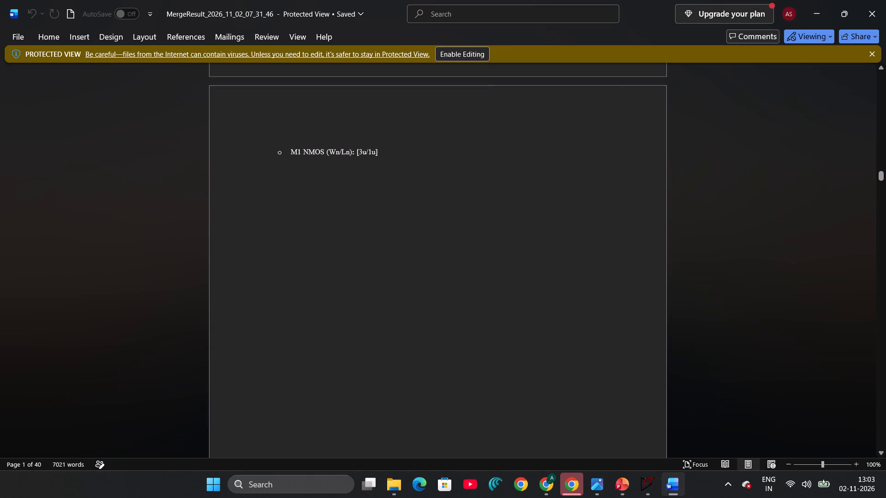
scroll(583, 225, "down", 3)
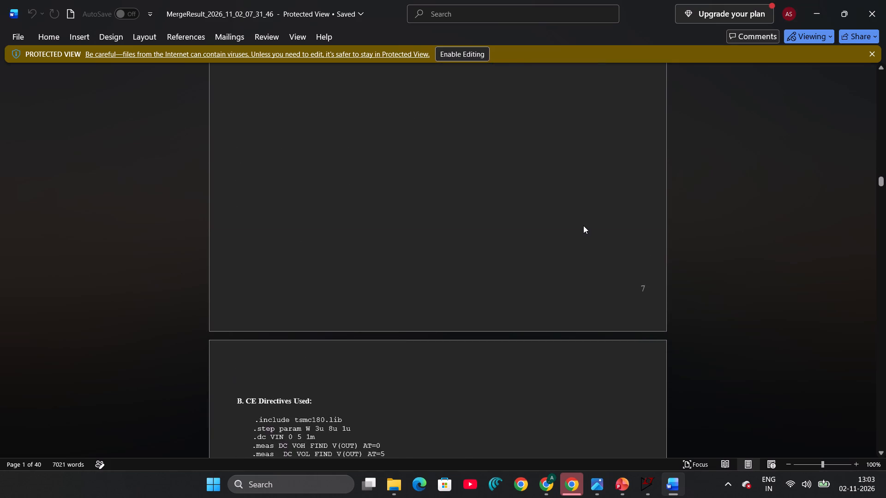
scroll(583, 225, "down", 2)
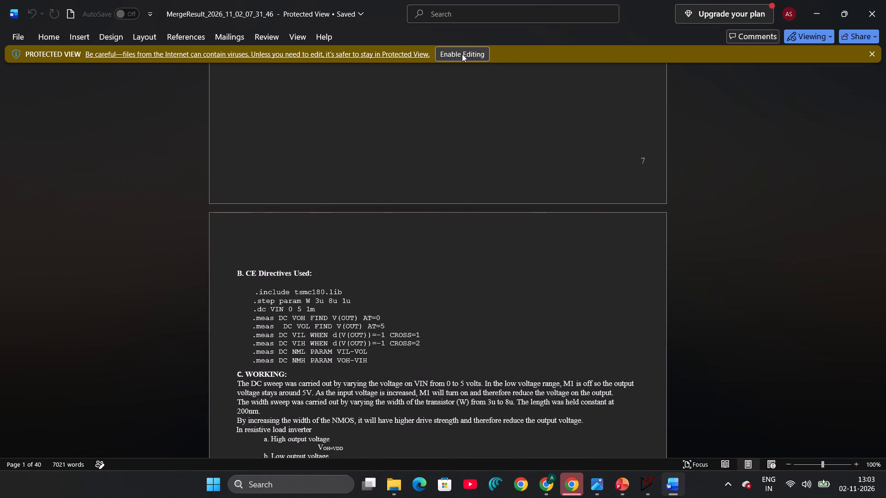
Enable editing and remove the blank space above Experiment 1's "7. OBSERVATION TABLE" heading, keeping the heading on the same page as its table.
left_click(462, 54)
scroll(293, 242, "down", 3)
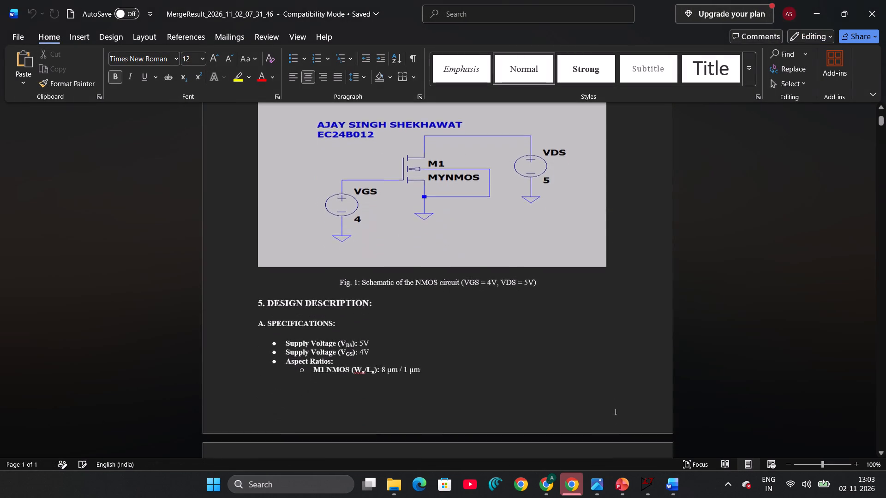
scroll(293, 242, "down", 4)
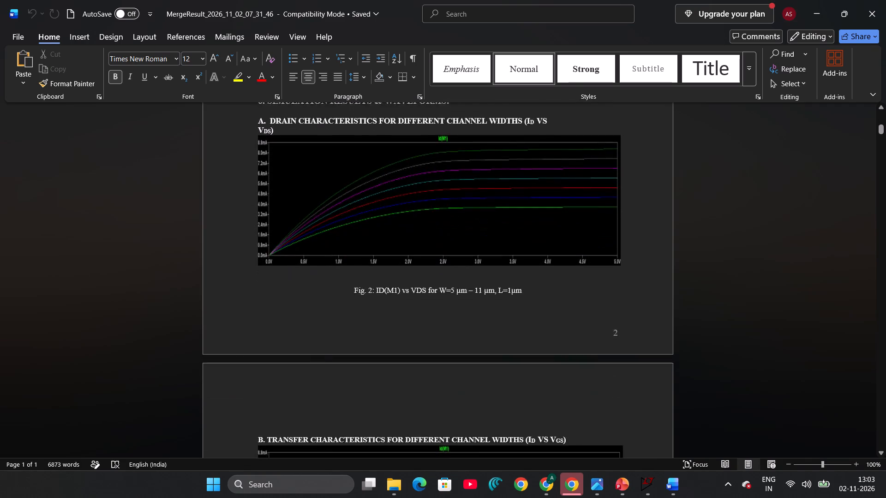
scroll(293, 242, "down", 3)
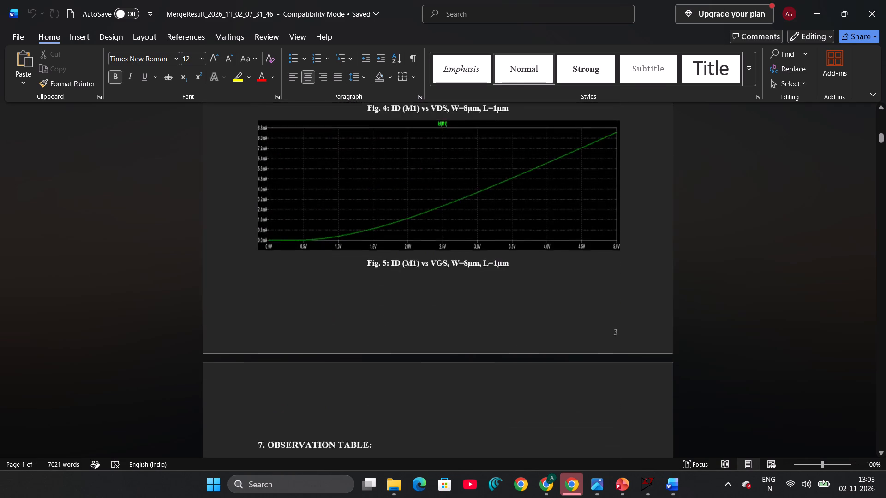
scroll(293, 242, "down", 1)
left_click(284, 240)
key("BackSpace")
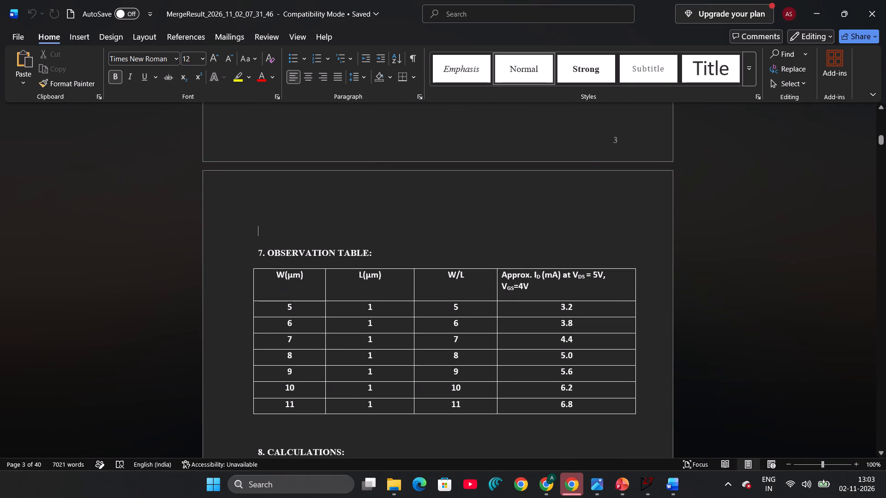
key("BackSpace")
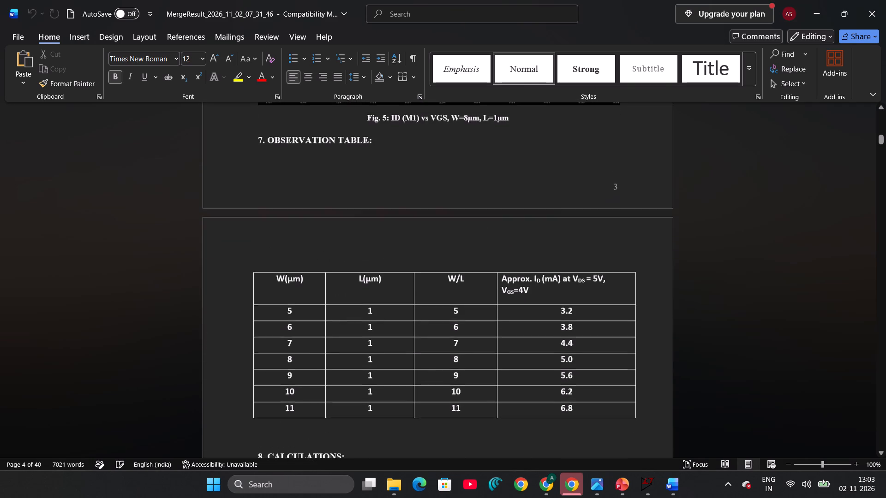
key("Return")
Delete the blank lines between Experiment 1's observation table and the "8. CALCULATIONS" heading.
scroll(284, 240, "down", 1)
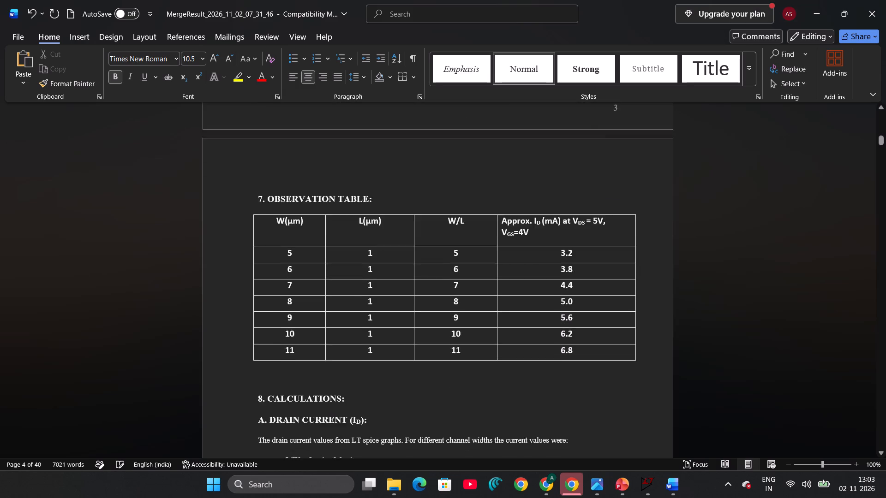
scroll(284, 240, "down", 2)
scroll(151, 277, "down", 1)
scroll(151, 277, "up", 1)
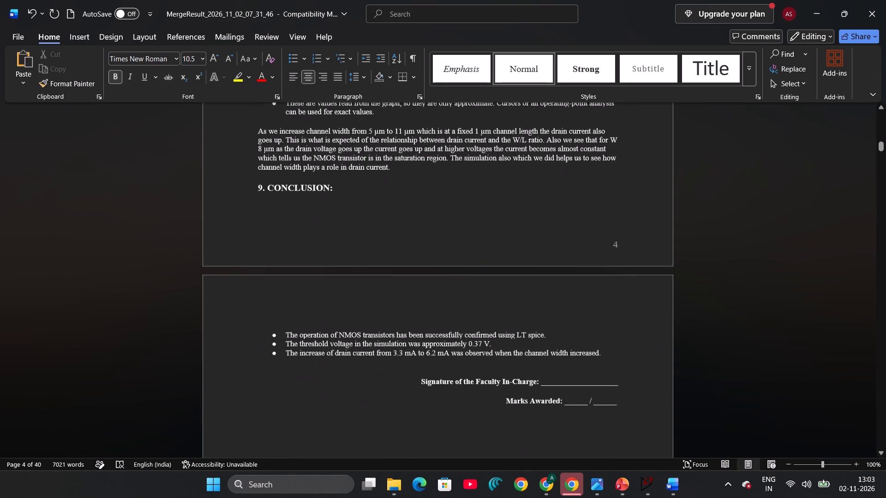
scroll(151, 277, "up", 2)
scroll(151, 277, "down", 1)
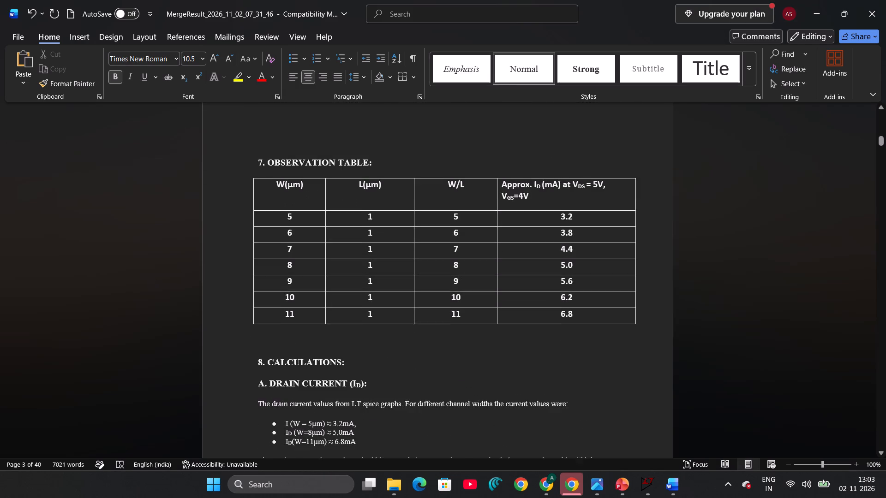
left_click(270, 339)
key("BackSpace")
key("BackSpace")
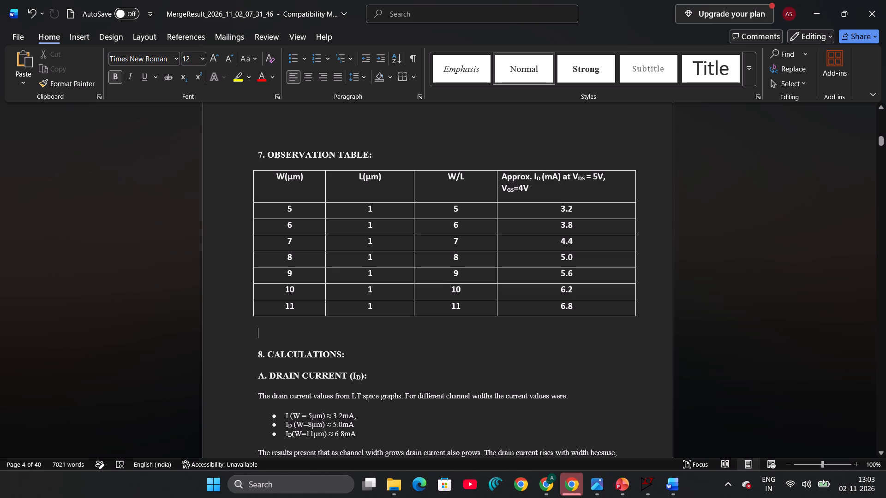
left_click(254, 353)
key("BackSpace")
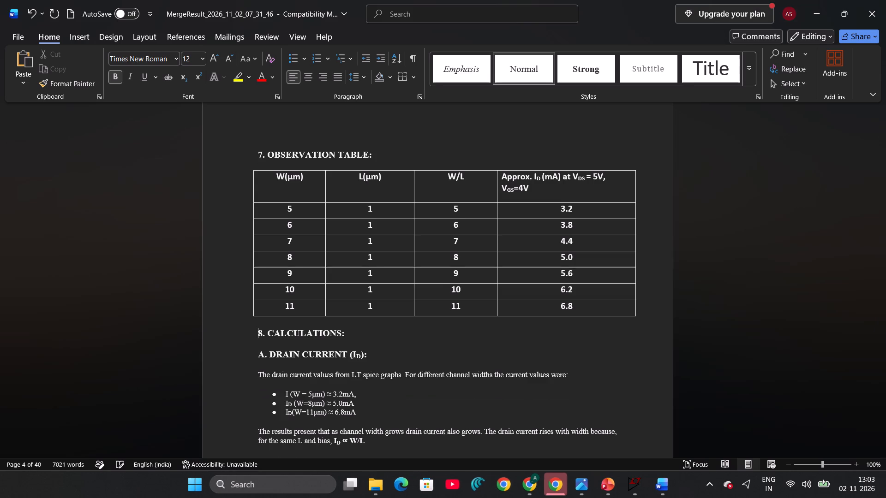
Insert a blank line above Experiment 1's "8. CALCULATIONS" heading.
scroll(254, 353, "down", 4)
scroll(254, 353, "up", 1)
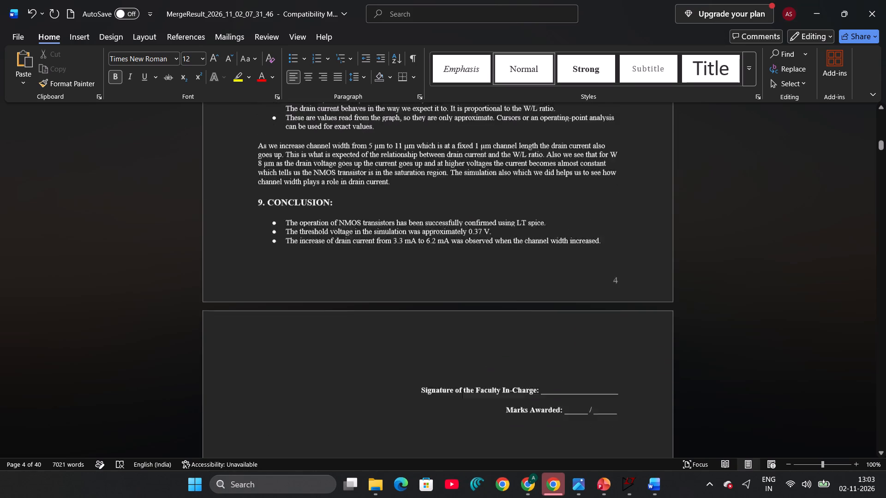
scroll(254, 353, "up", 1)
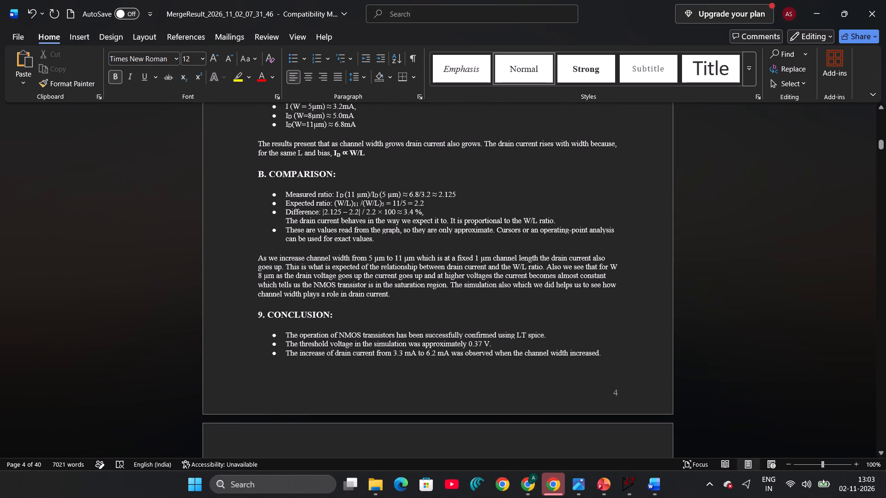
scroll(306, 172, "up", 1)
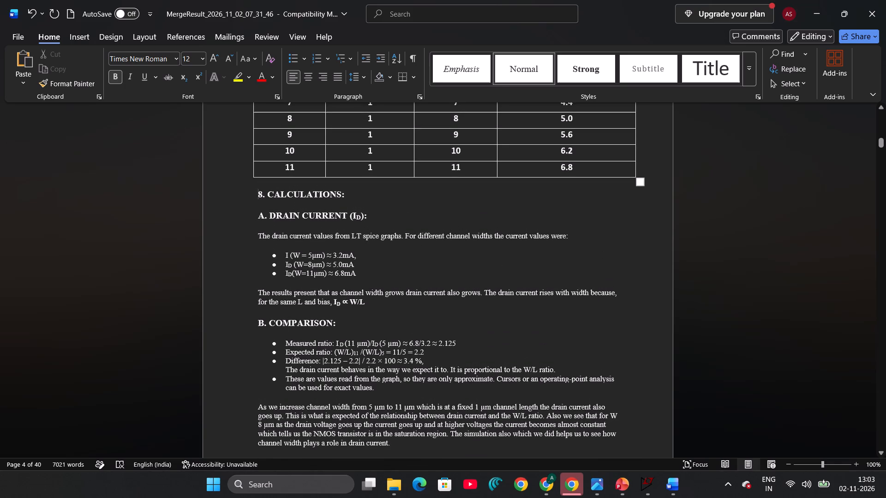
scroll(377, 231, "down", 1)
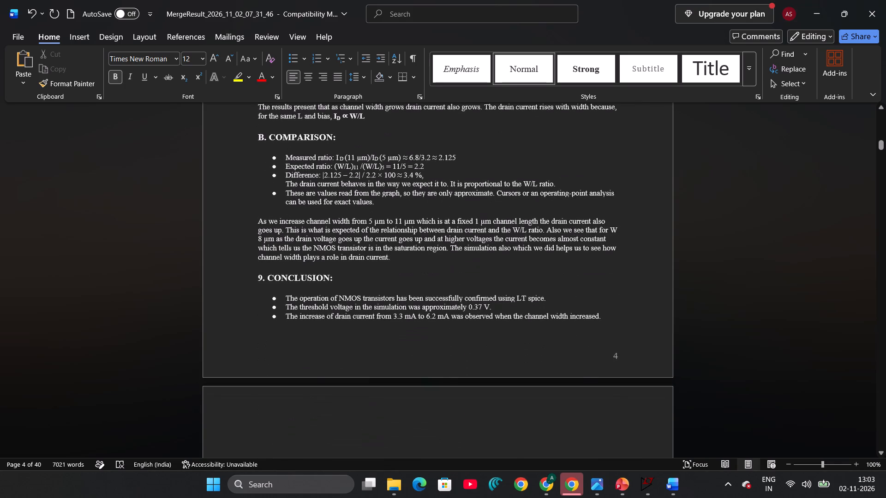
scroll(377, 231, "down", 1)
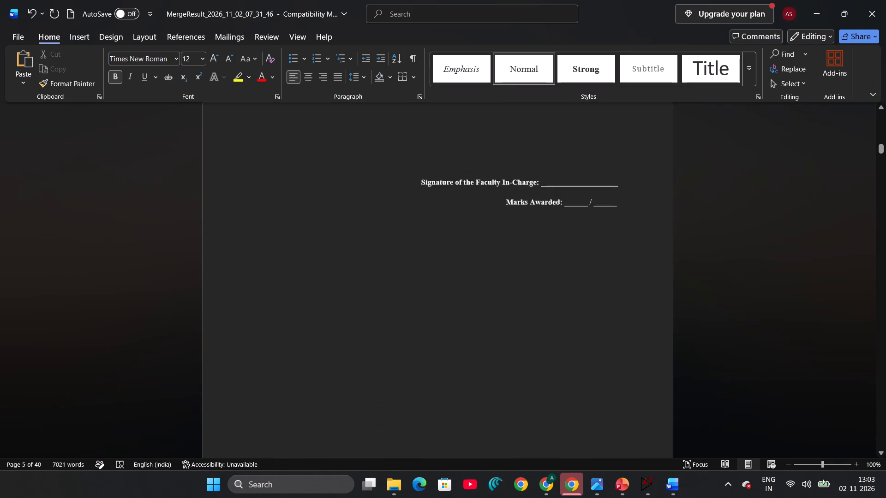
scroll(377, 231, "up", 4)
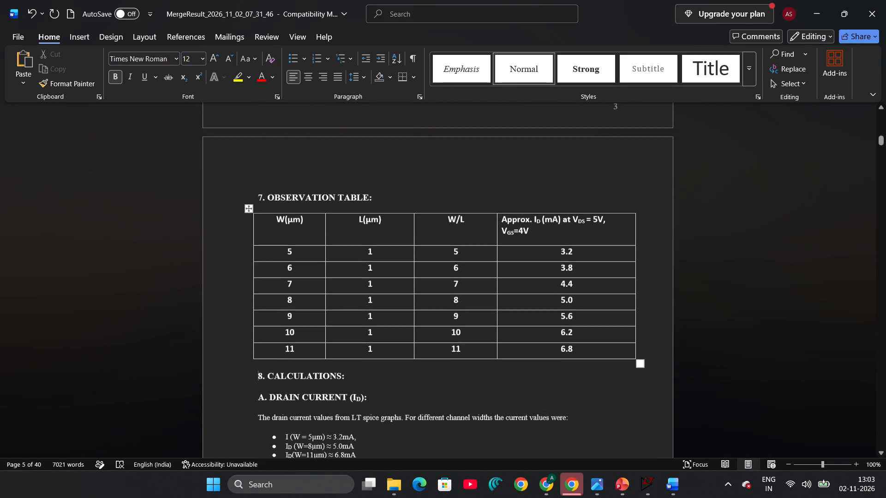
key("Return")
Split Experiment 1's last comparison paragraph before "The simulation also" and before "Also we see", moving "9. CONCLUSION" onto the page with its bullets.
scroll(298, 317, "down", 3)
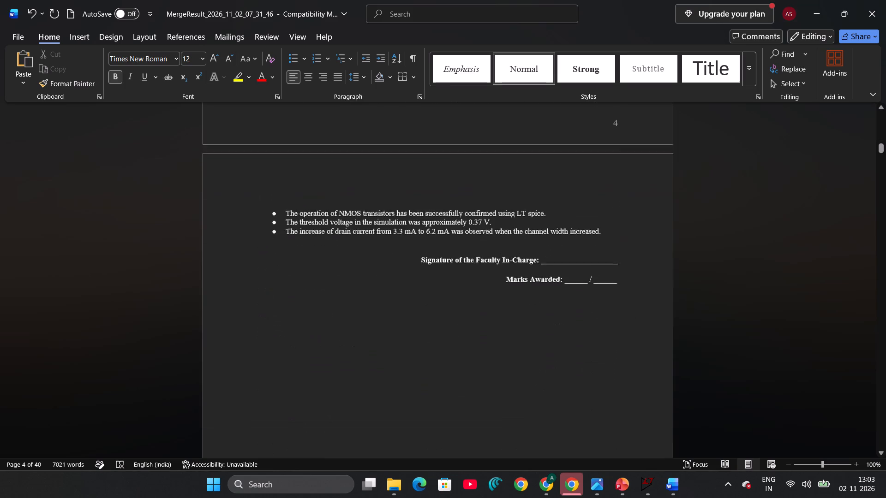
scroll(298, 317, "down", 1)
scroll(298, 317, "up", 1)
left_click(407, 136)
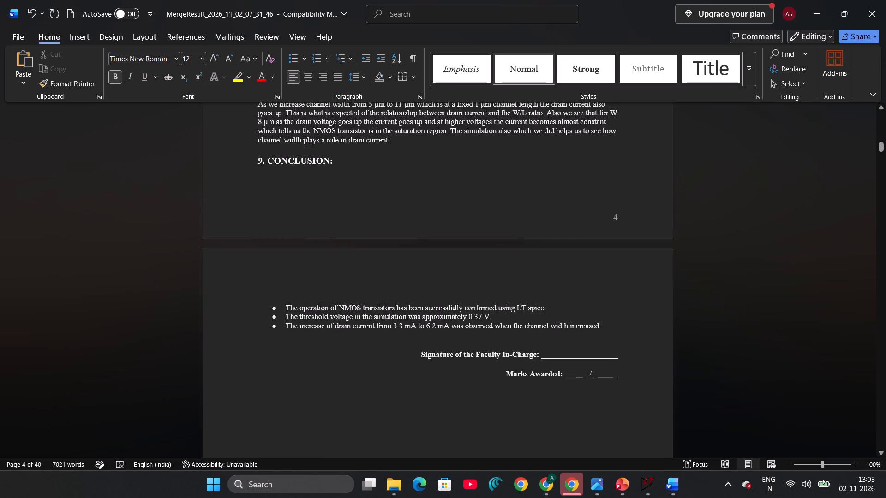
left_click(450, 132)
key("Return")
scroll(450, 132, "up", 1)
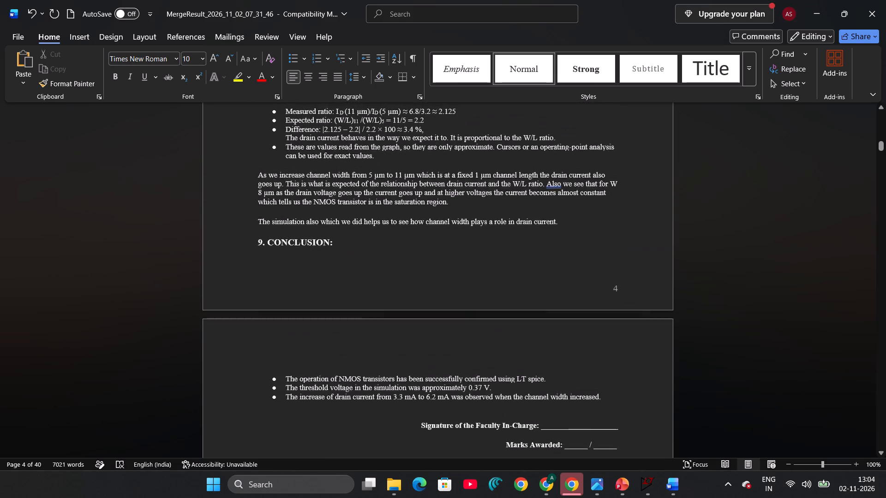
left_click(546, 184)
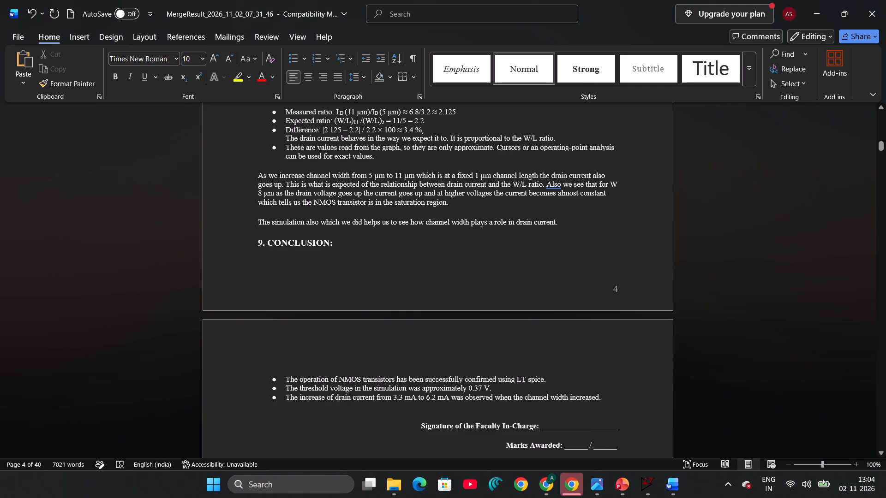
key("Return")
Delete the blank space above Experiment 2's "7. OBSERVATION TABLE" heading, at the start of the page after the Fig. 4 graphs.
scroll(546, 184, "down", 1)
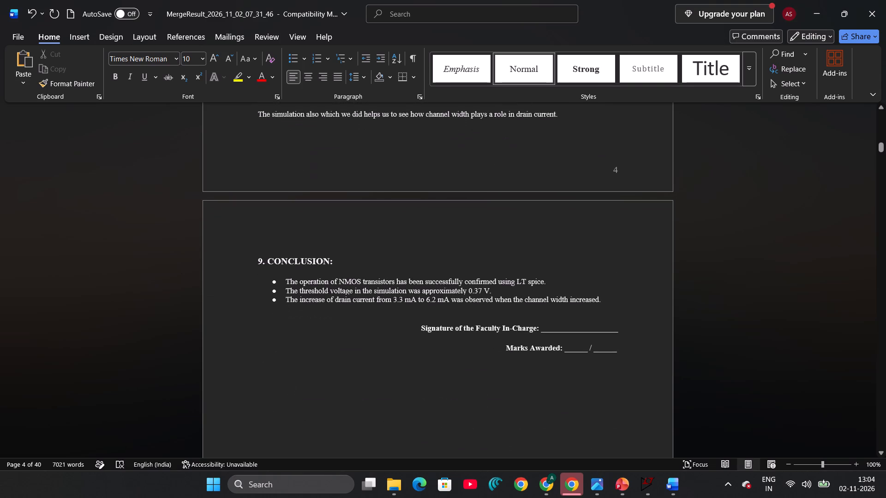
scroll(546, 184, "down", 4)
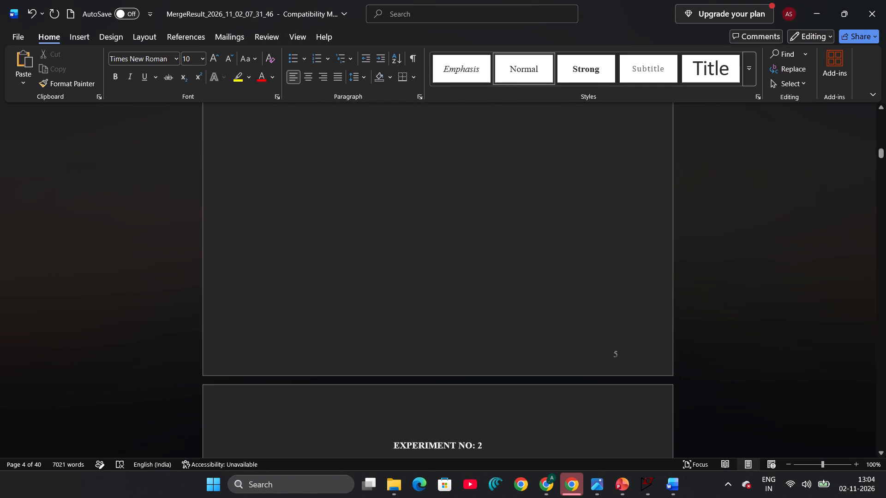
scroll(546, 184, "down", 2)
scroll(546, 184, "up", 1)
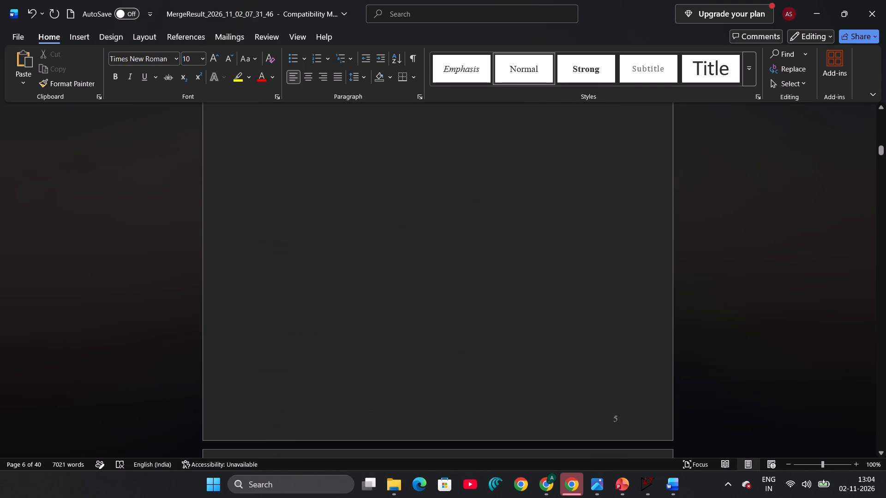
scroll(546, 184, "up", 1)
scroll(546, 184, "down", 2)
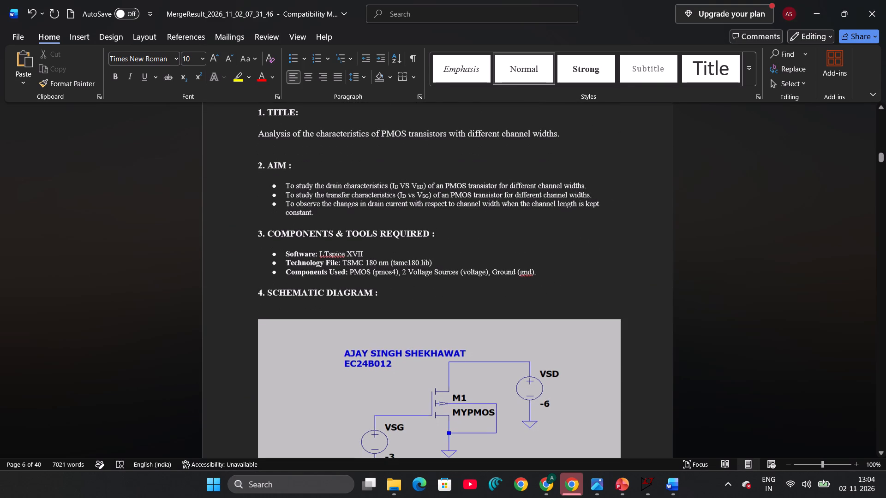
scroll(546, 184, "up", 1)
scroll(546, 184, "down", 1)
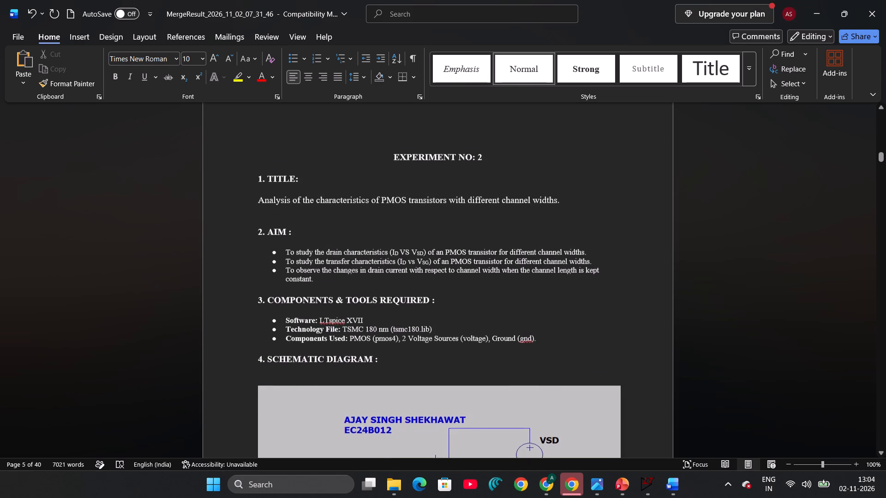
scroll(546, 184, "down", 4)
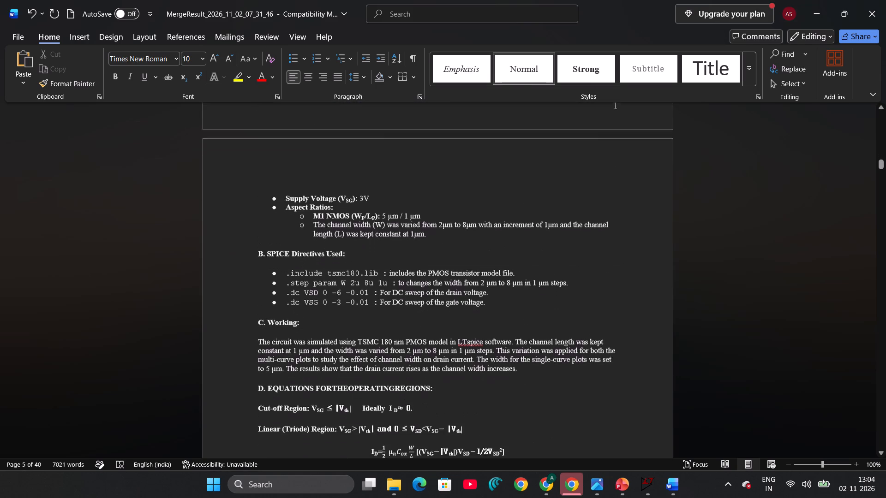
scroll(546, 184, "down", 4)
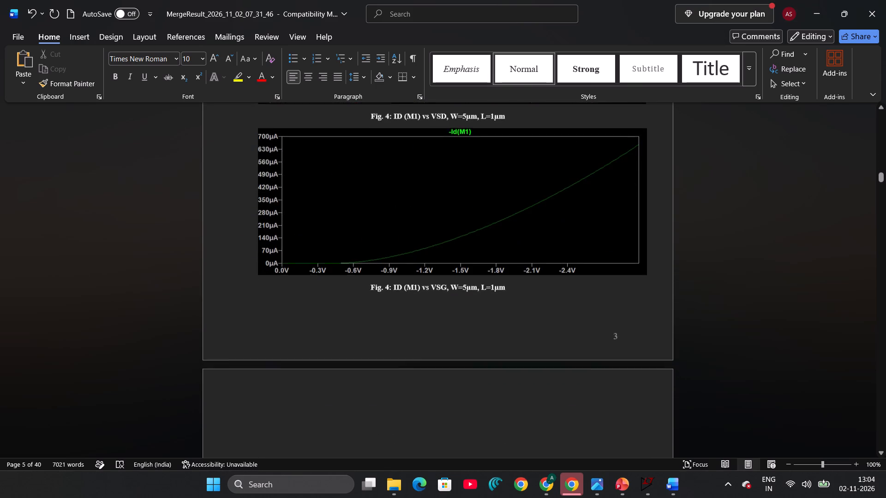
scroll(546, 184, "down", 1)
left_click(298, 246)
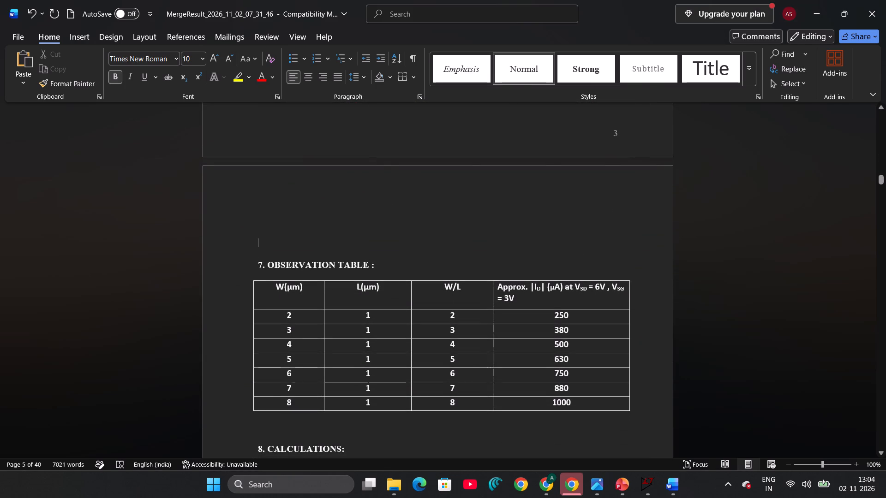
key("BackSpace")
key("BackSpace")
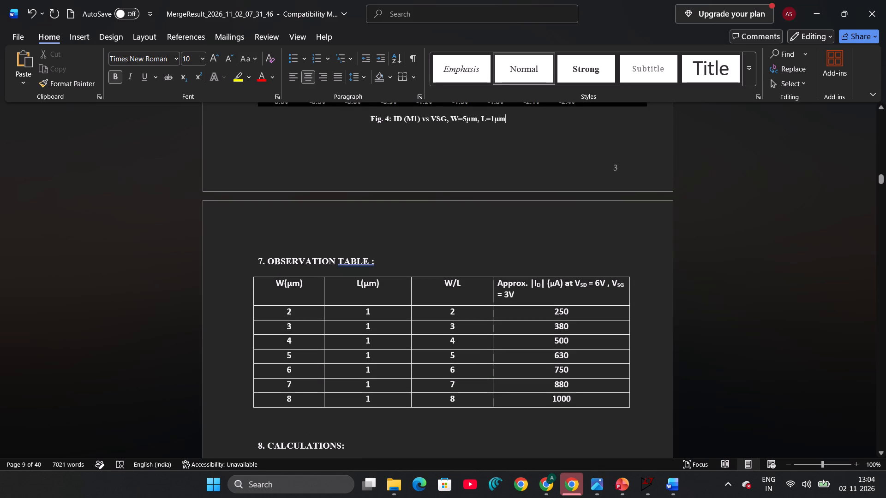
Examine the rest of Experiment 2 and the first pages of Experiment 3 for page breaks and blank areas.
scroll(298, 246, "down", 4)
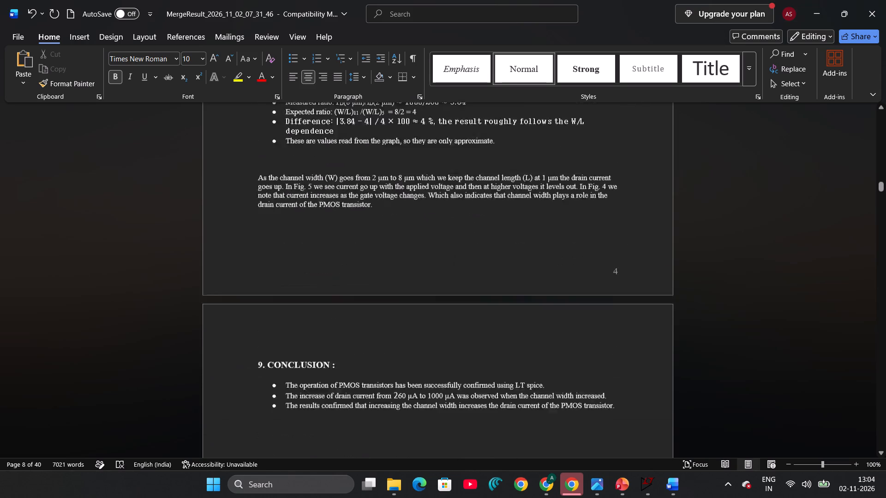
scroll(298, 246, "down", 5)
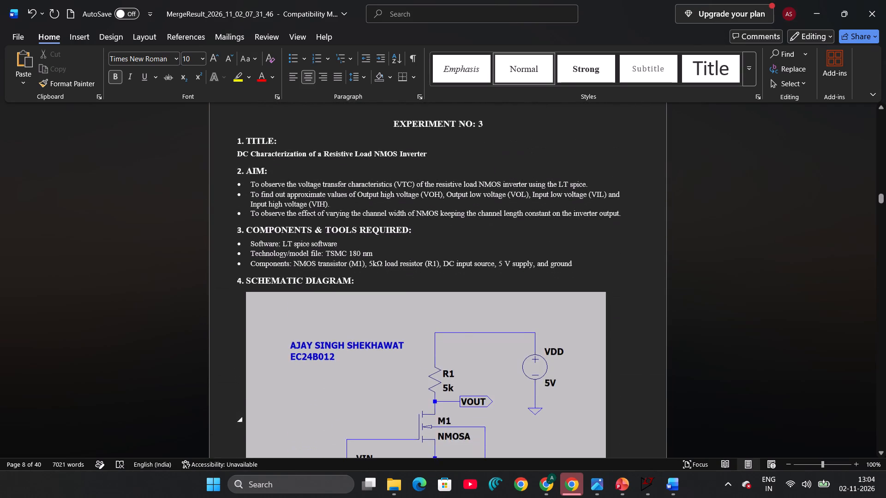
scroll(298, 246, "down", 2)
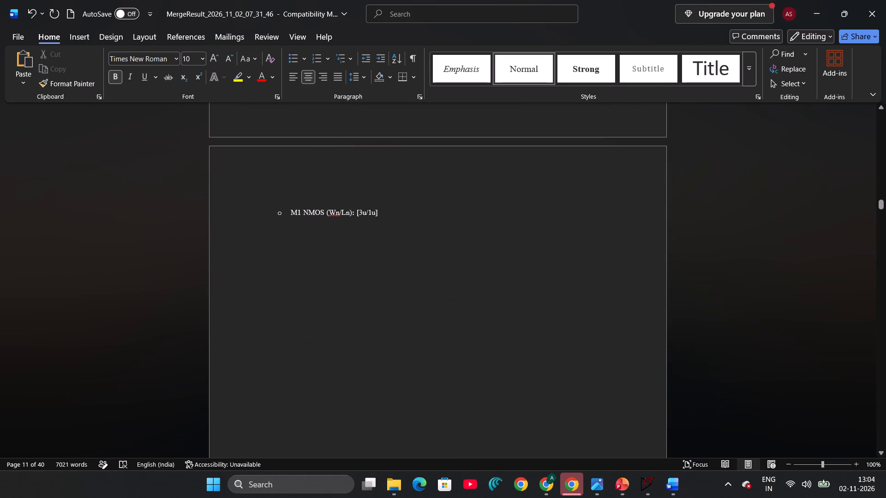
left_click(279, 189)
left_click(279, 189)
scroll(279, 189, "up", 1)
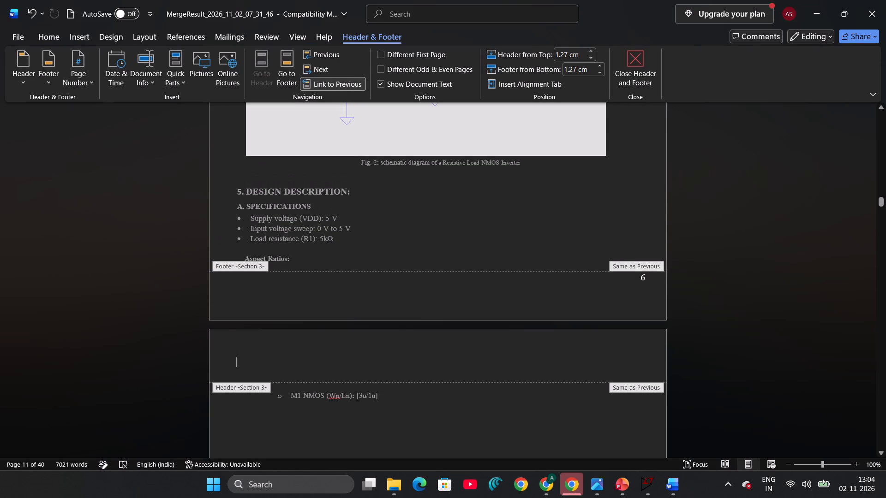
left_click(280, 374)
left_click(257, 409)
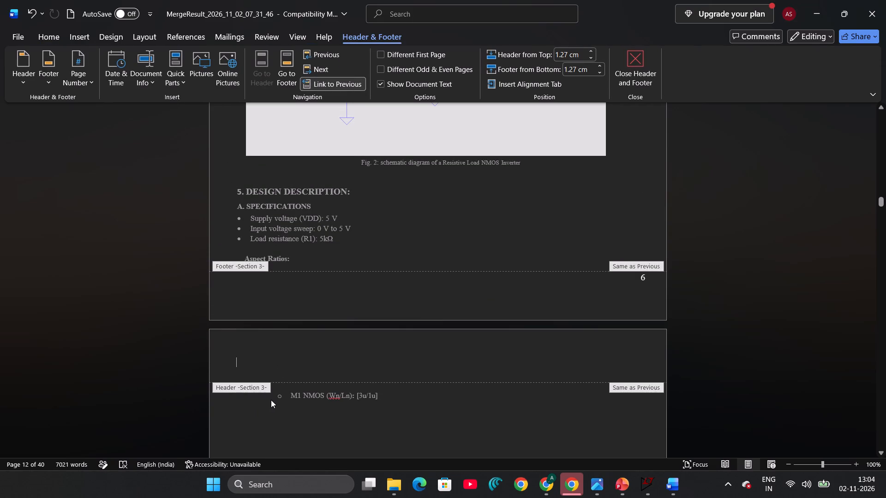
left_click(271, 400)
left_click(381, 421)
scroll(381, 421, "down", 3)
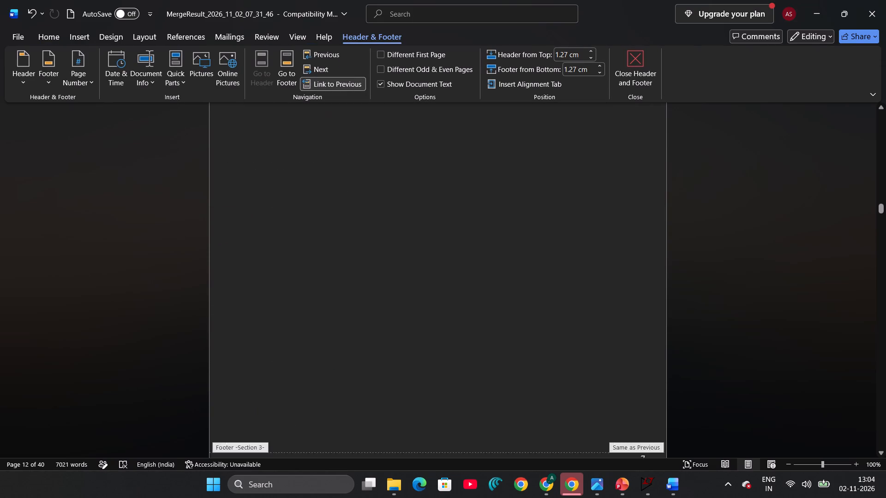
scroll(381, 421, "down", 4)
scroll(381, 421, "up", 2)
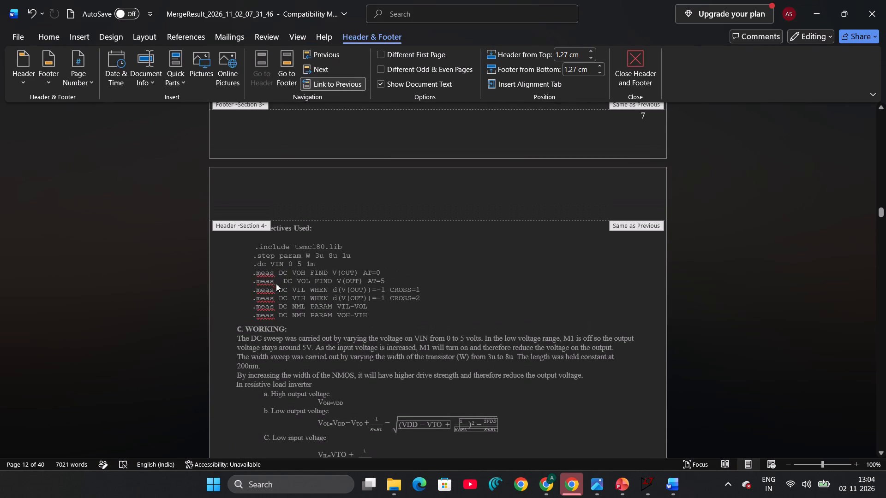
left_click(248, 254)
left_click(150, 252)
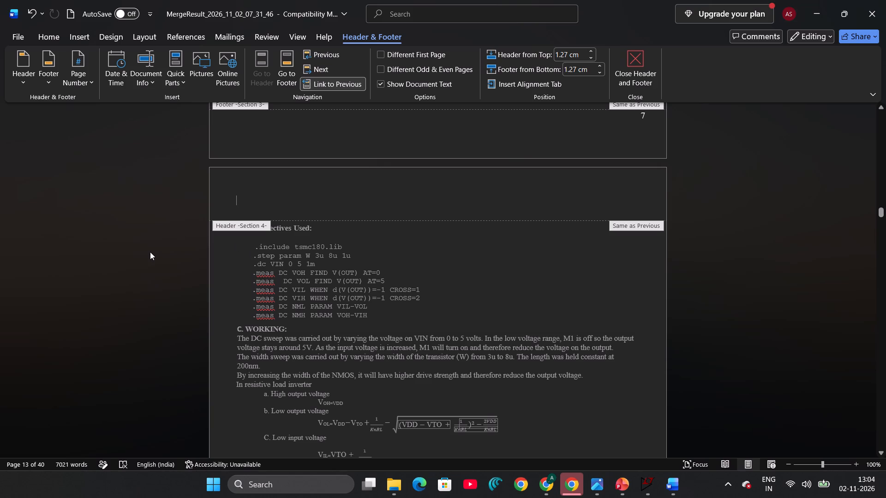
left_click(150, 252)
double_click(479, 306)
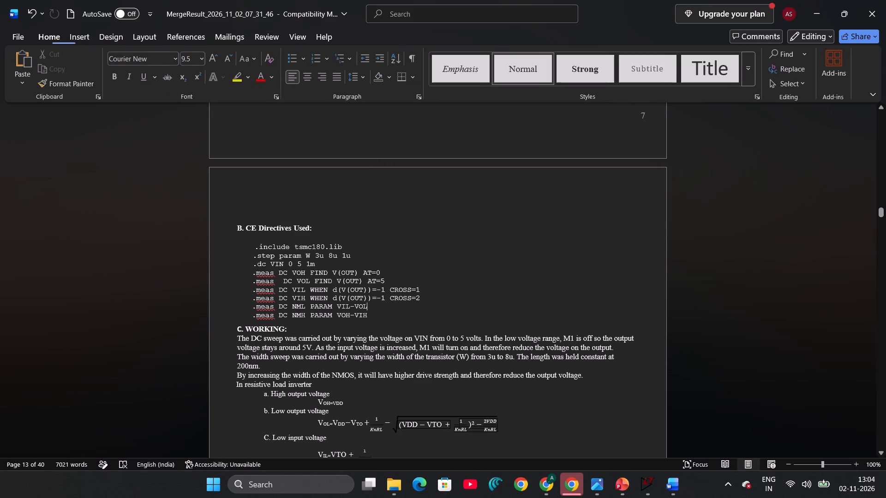
Try to close the blank gap between Experiment 3's "M1 NMOS (Wn/Ln)" bullet and the "B. CE Directives Used:" heading by deleting backwards from the heading.
left_click(436, 354)
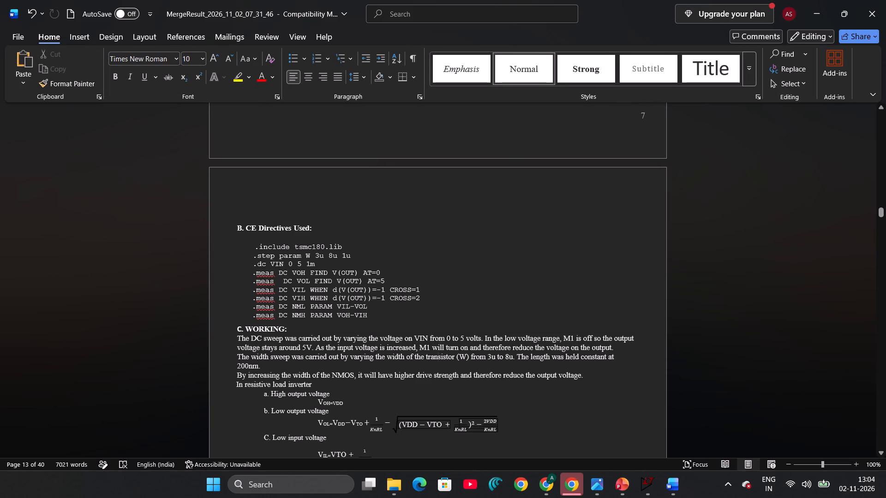
left_click(239, 221)
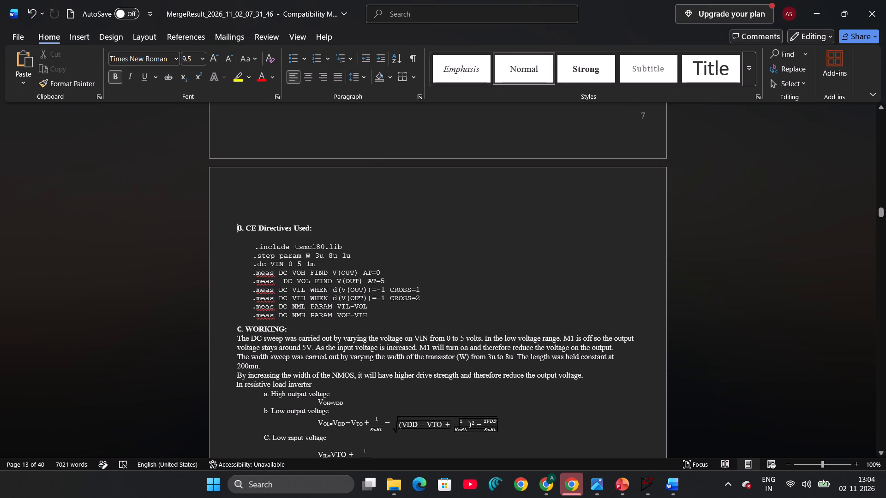
left_click(250, 215)
left_click(239, 225)
key("BackSpace")
key("BackSpace")
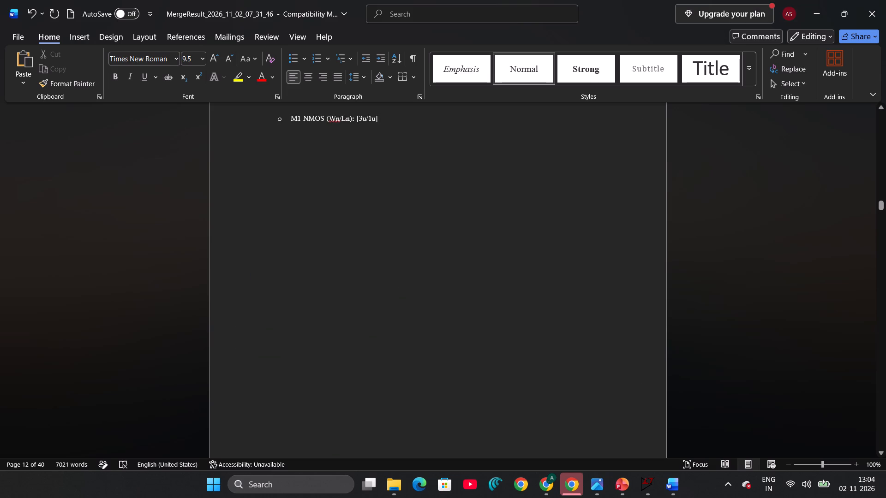
scroll(239, 225, "right", 1)
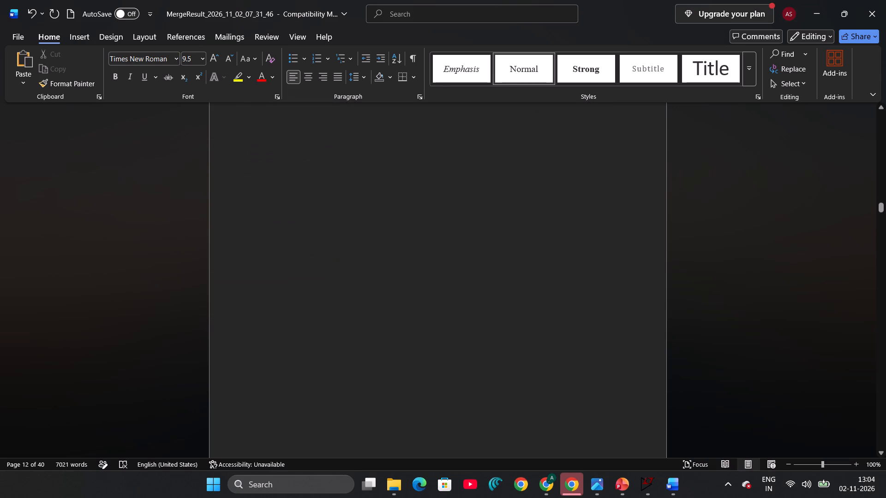
scroll(239, 225, "right", 1)
scroll(239, 225, "down", 2)
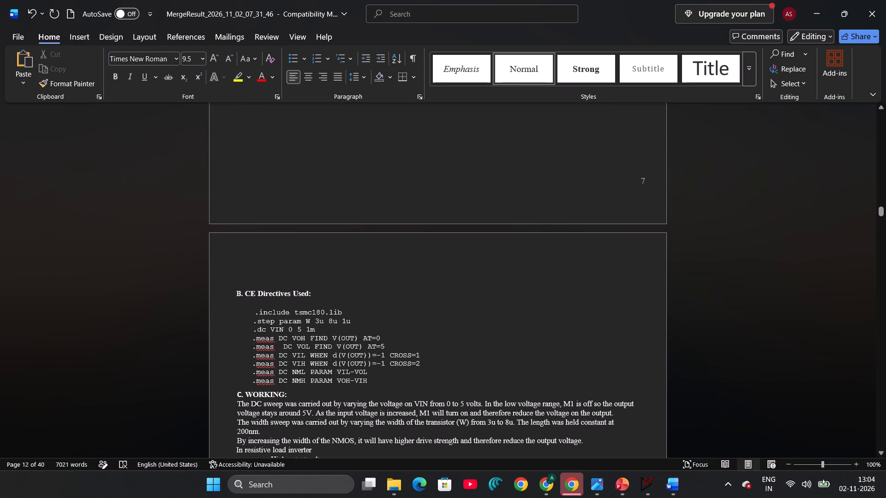
left_click(260, 285)
left_click(246, 293)
key("BackSpace")
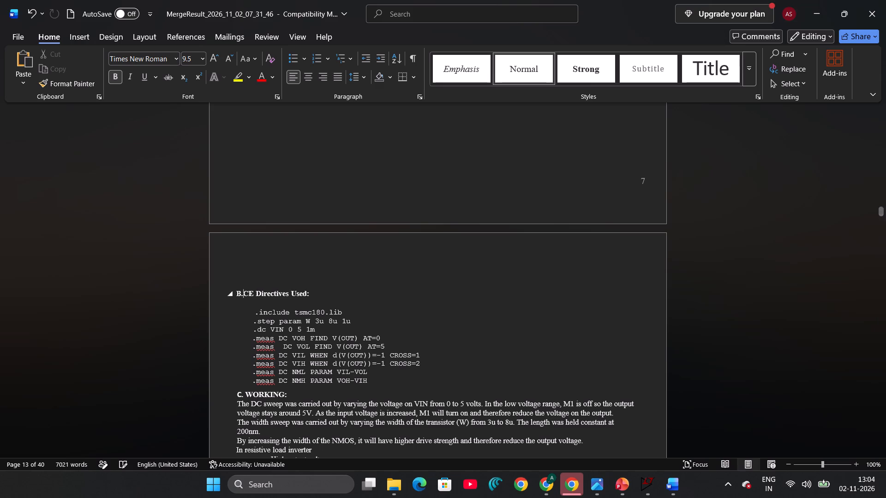
key("BackSpace")
key("BackSpace")
key("BackSpace")
key("BackSpace")
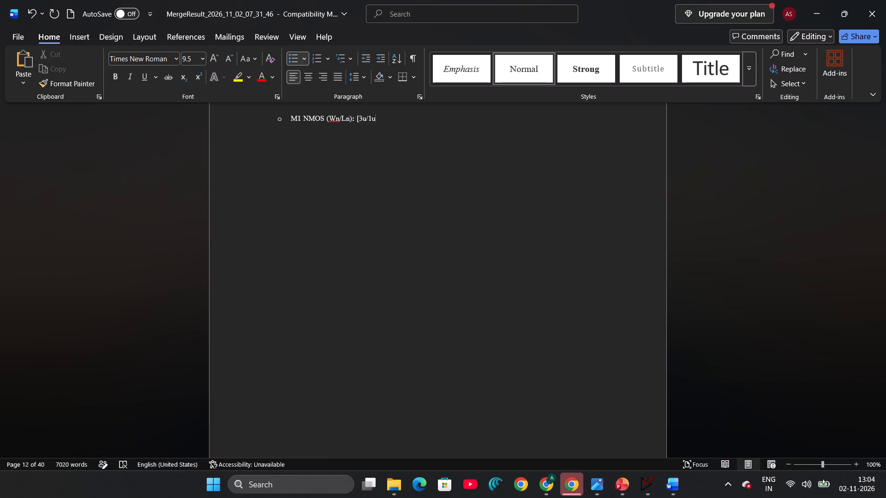
Save the merged document to Downloads, close it and close the browser window behind it.
left_click(883, 20)
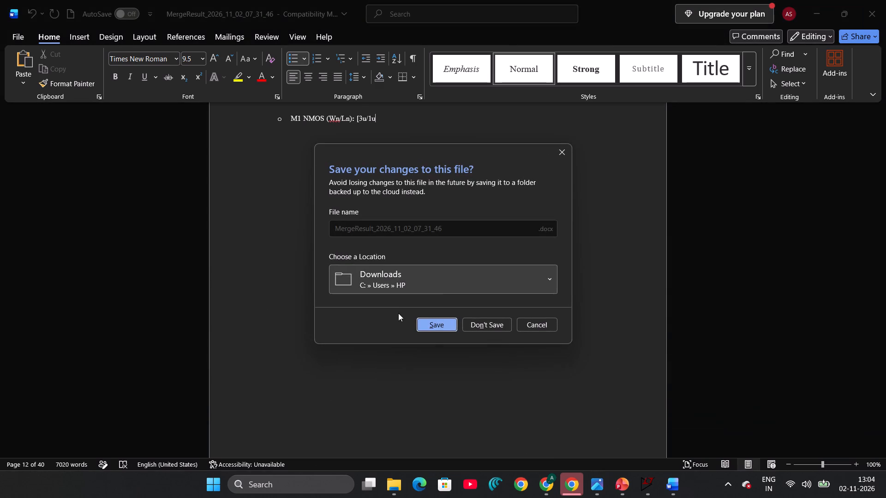
left_click(431, 329)
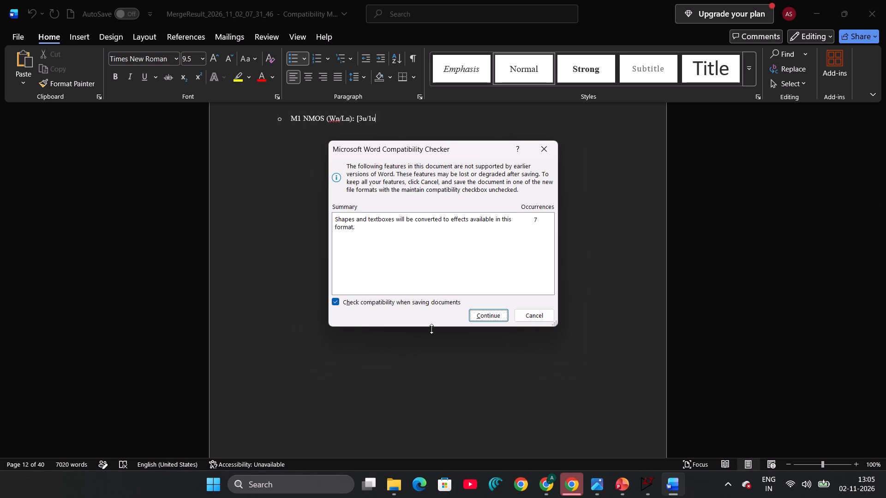
left_click(476, 314)
left_click(879, 3)
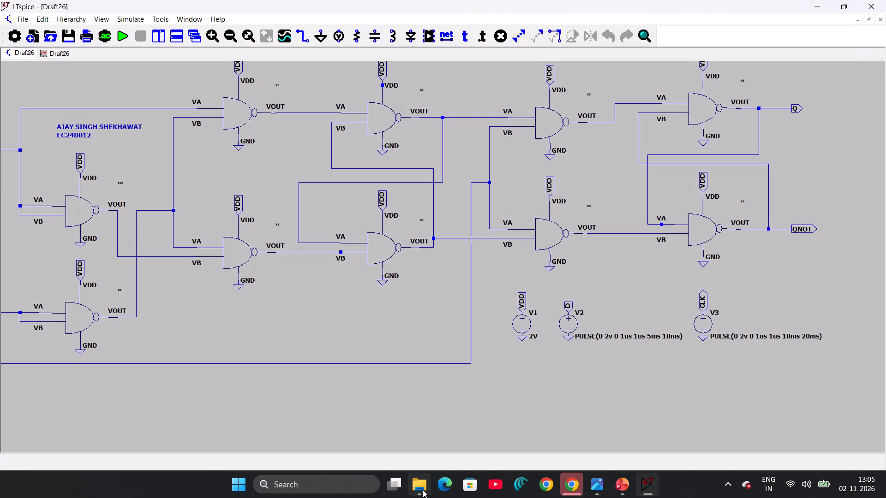
Open EXPERIMENT NO 1 from the digital folder and create a new blank Word document.
left_click(423, 490)
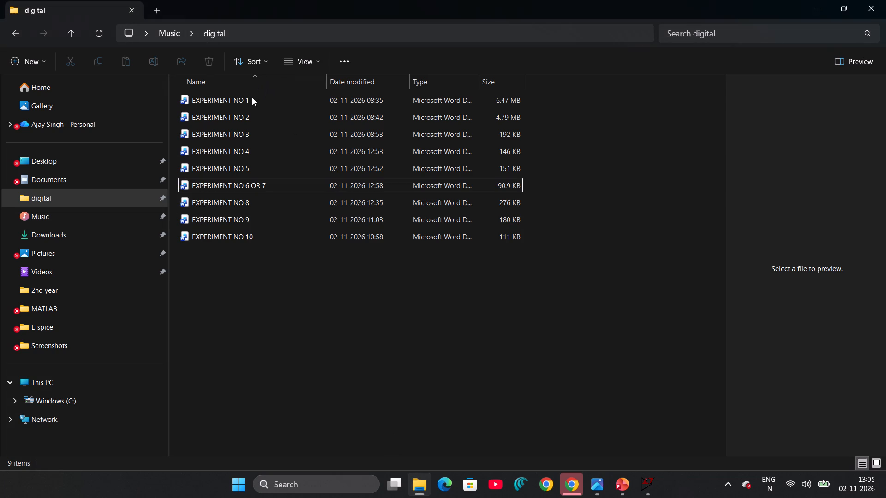
double_click(247, 100)
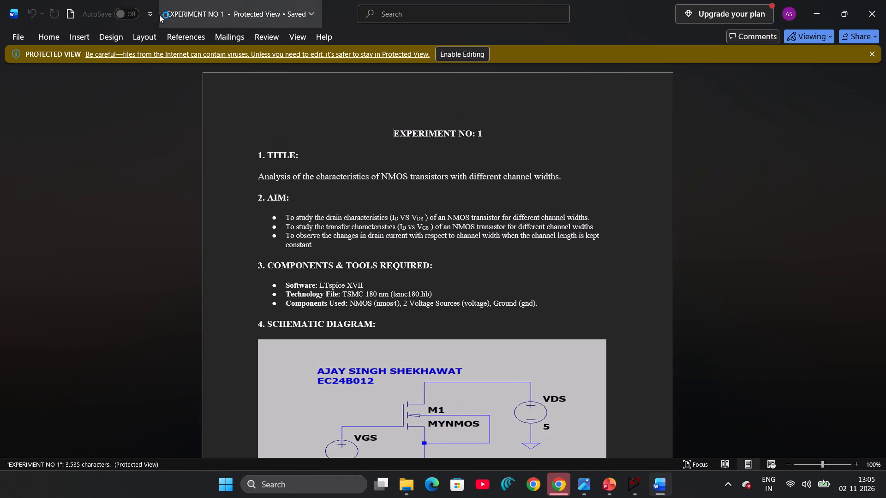
left_click(72, 16)
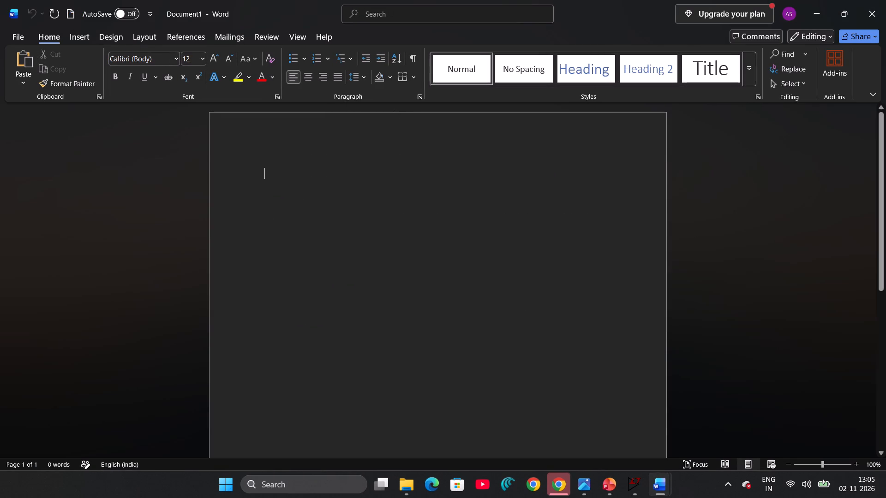
left_click(716, 430)
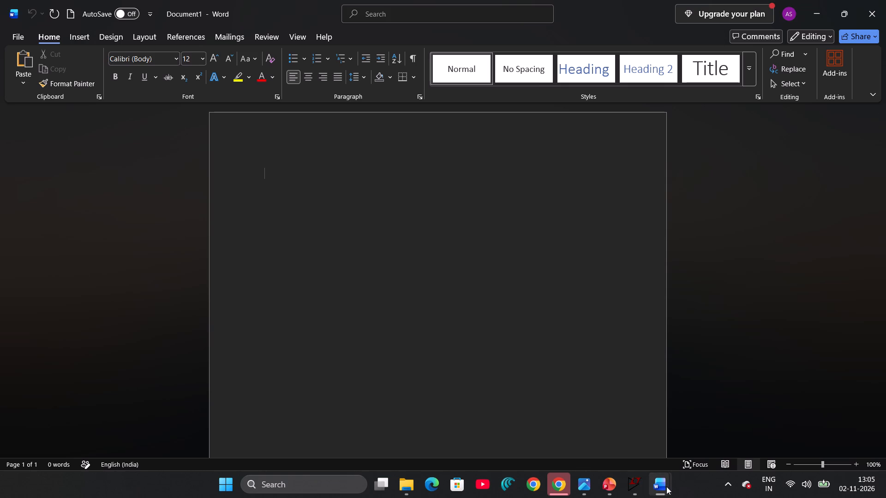
Copy the entire content of EXPERIMENT NO 1, from its title through the marks line, into the blank document.
left_click(620, 430)
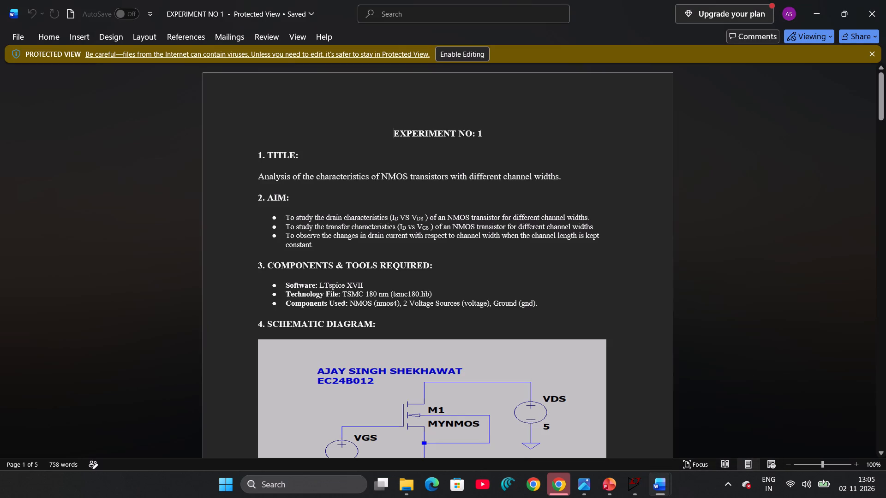
left_click_drag(384, 122, 452, 219)
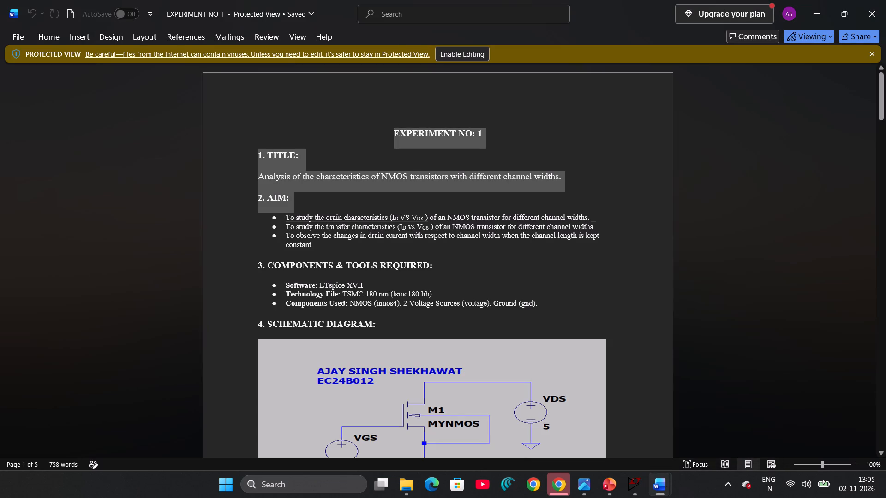
left_click_drag(452, 219, 369, 129)
left_click(369, 129)
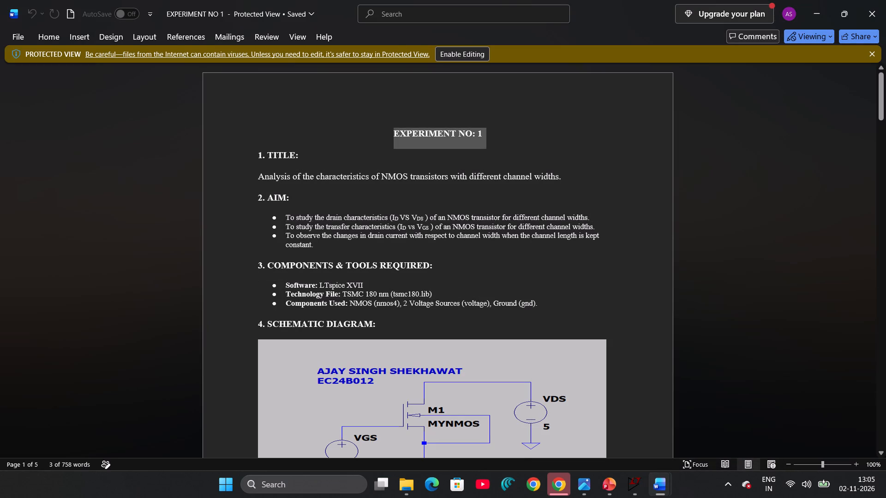
left_click(377, 122)
left_click(330, 108)
left_click(392, 124)
left_click(393, 134)
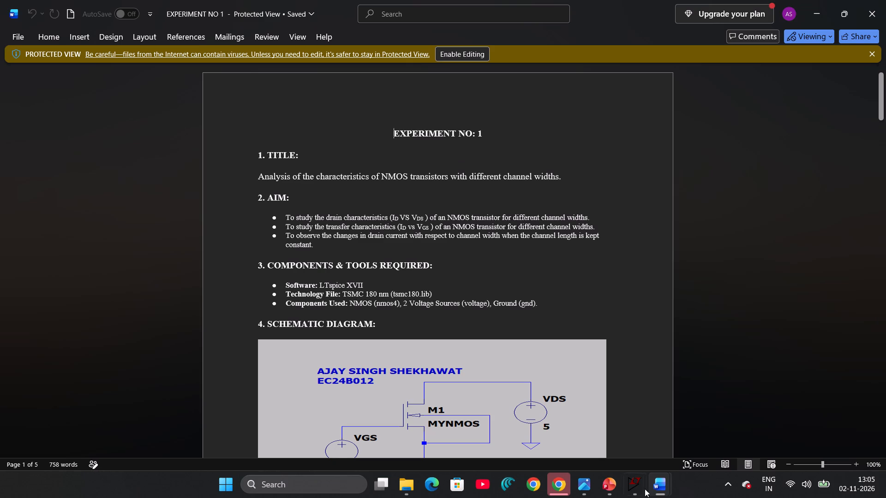
left_click(376, 112)
left_click(384, 125)
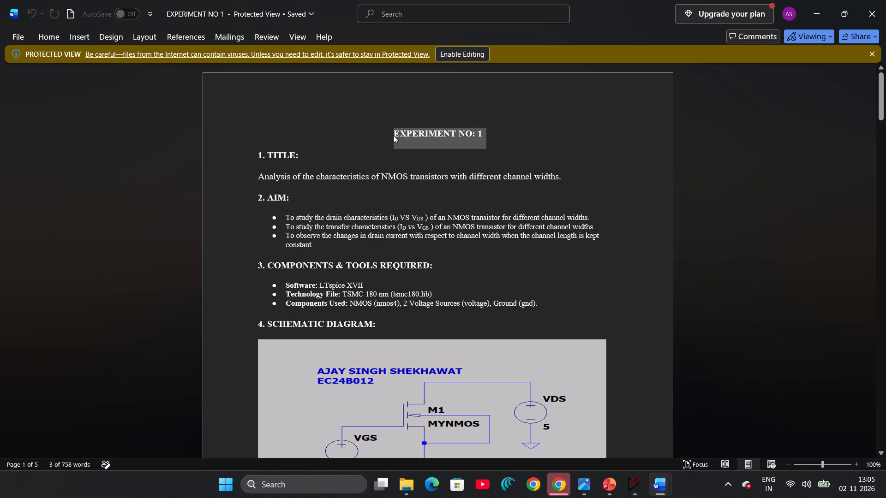
left_click(393, 135)
left_click_drag(393, 131, 630, 470)
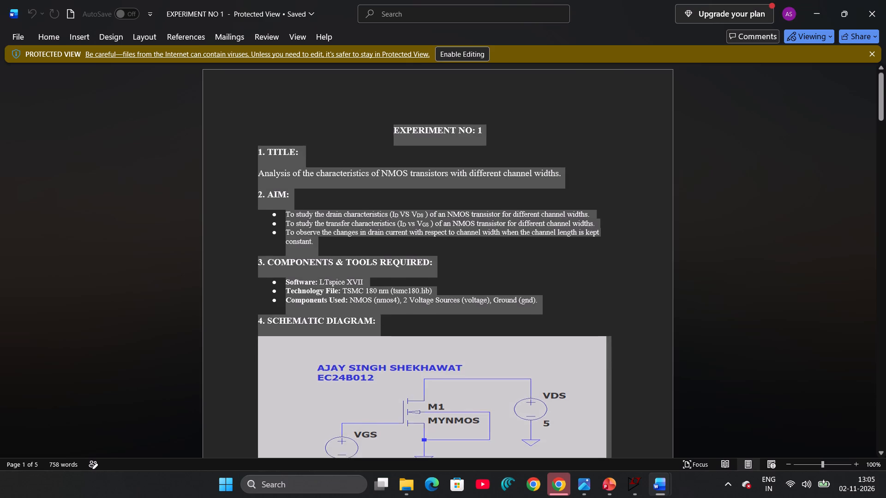
left_click_drag(630, 470, 636, 493)
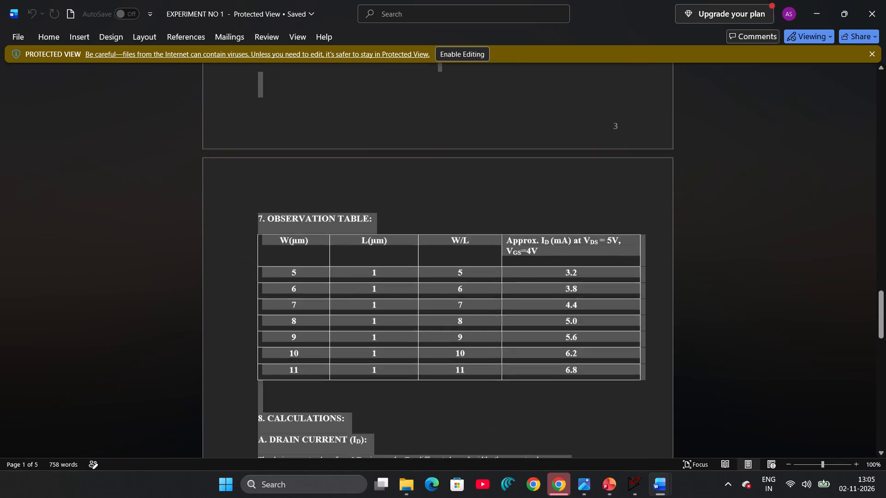
left_click_drag(636, 493, 611, 290)
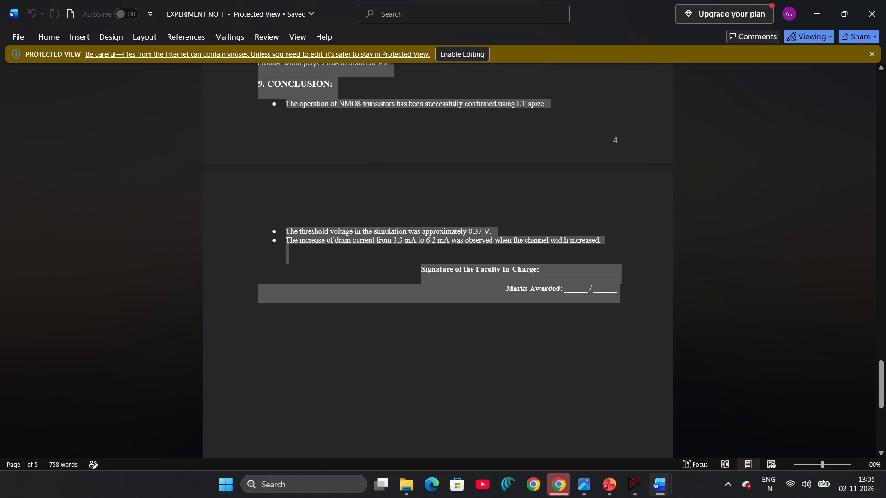
left_click_drag(611, 290, 624, 330)
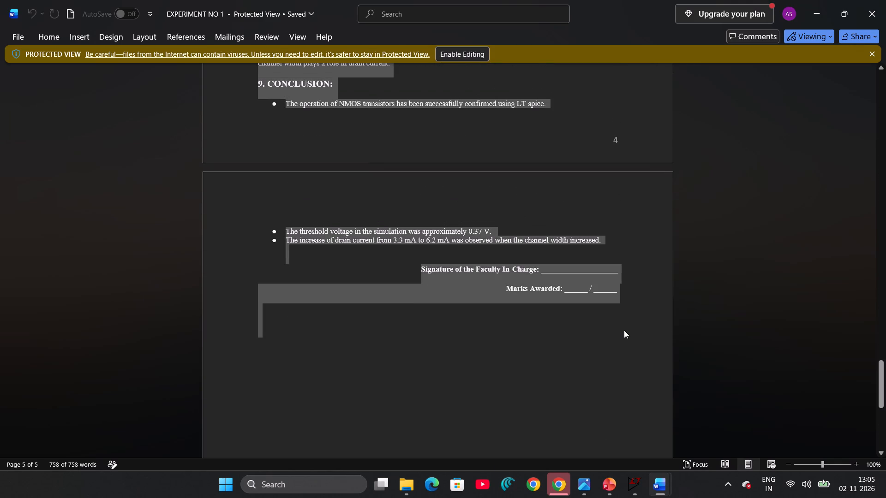
key("ctrl+c")
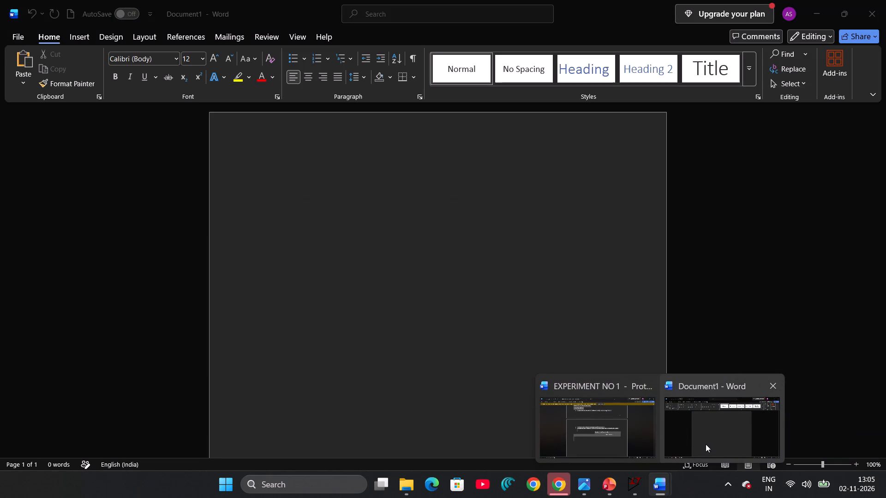
left_click(706, 444)
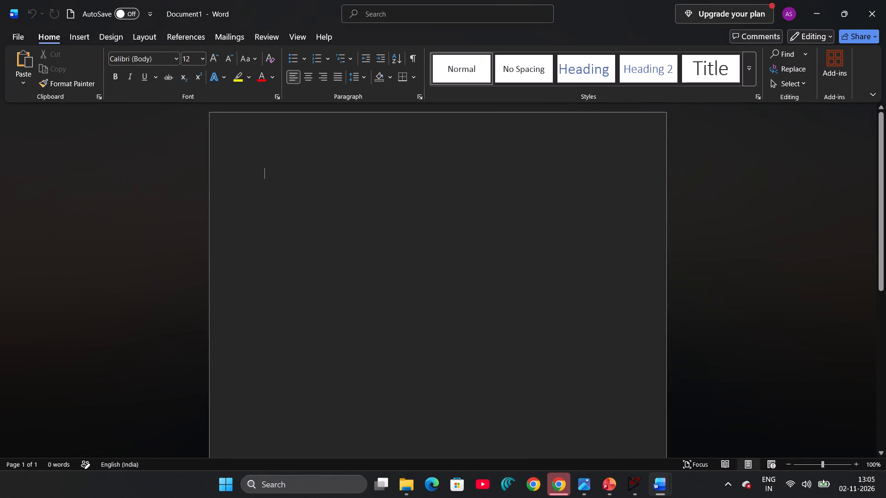
key("ctrl+v")
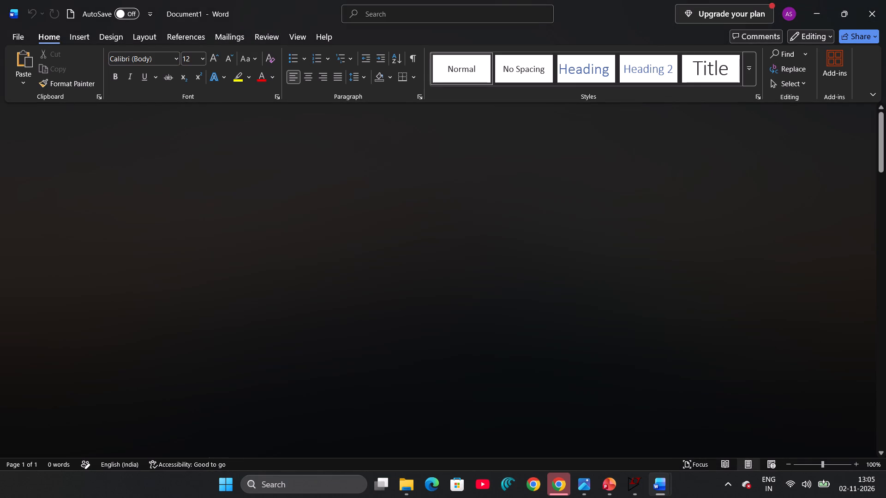
scroll(421, 214, "up", 18)
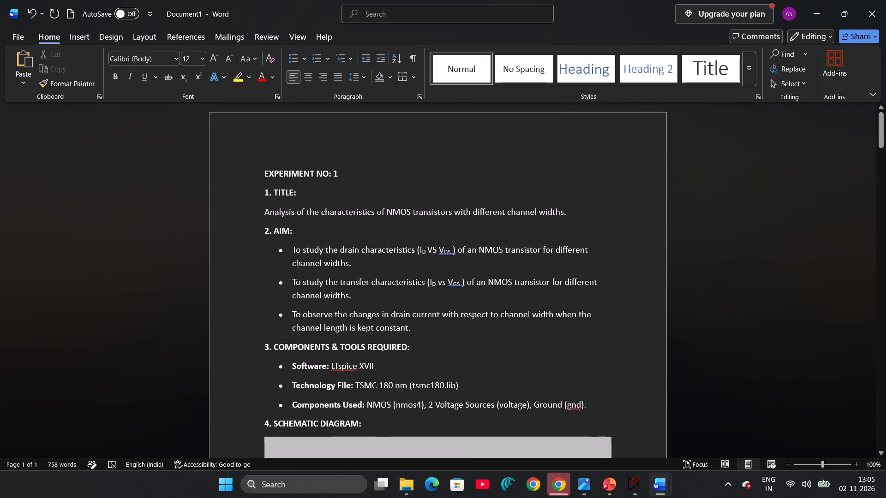
Close the new document holding the pasted Experiment 1 content and return to the digital folder.
left_click(871, 2)
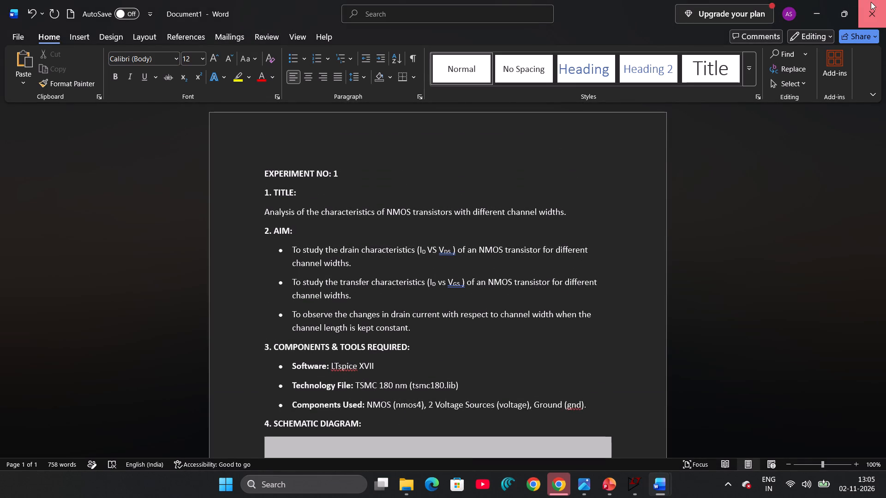
left_click(448, 303)
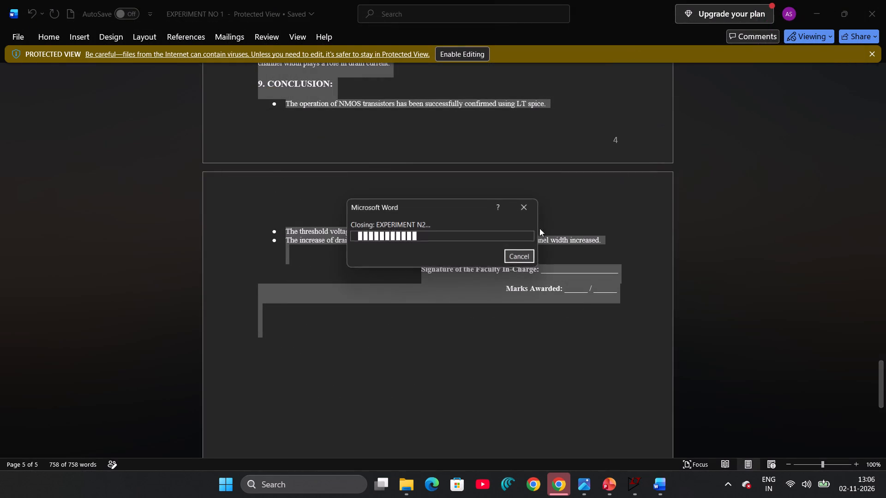
left_click(526, 207)
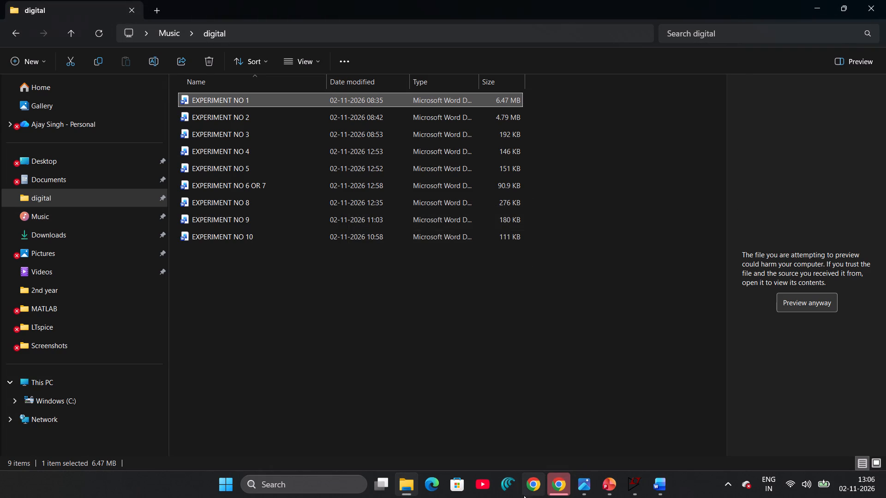
Switch to Chrome, search for "ms word merger online" and open the Aspose result for merging Word, JPG and PDF files.
left_click(544, 485)
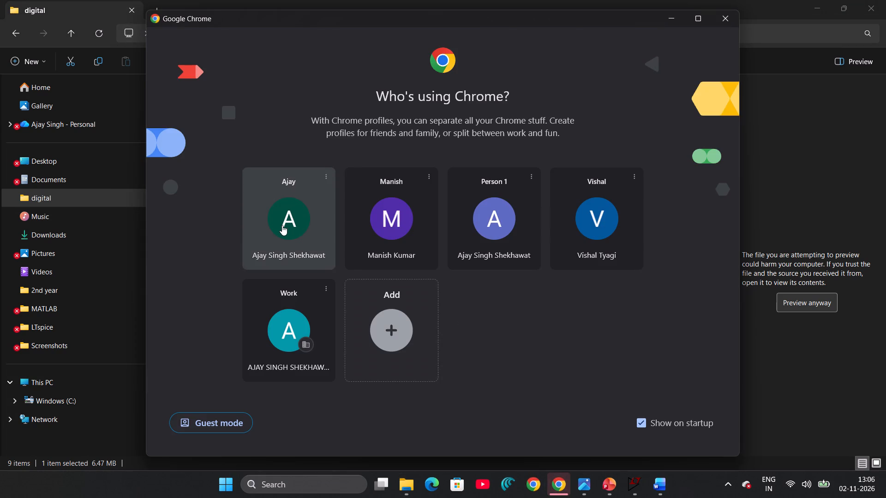
left_click(276, 223)
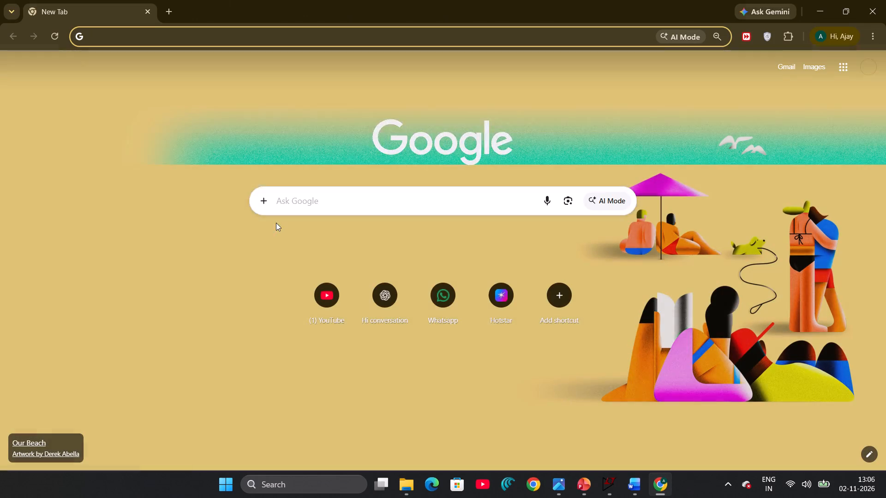
type("MS")
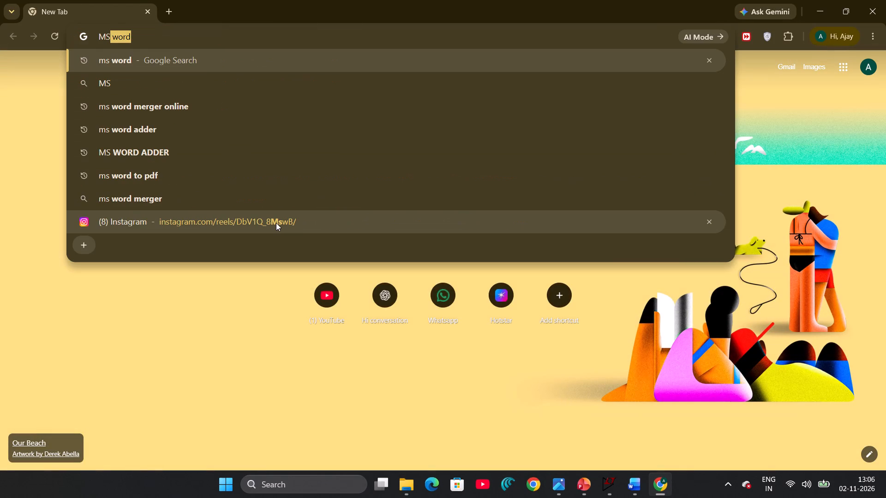
left_click(201, 116)
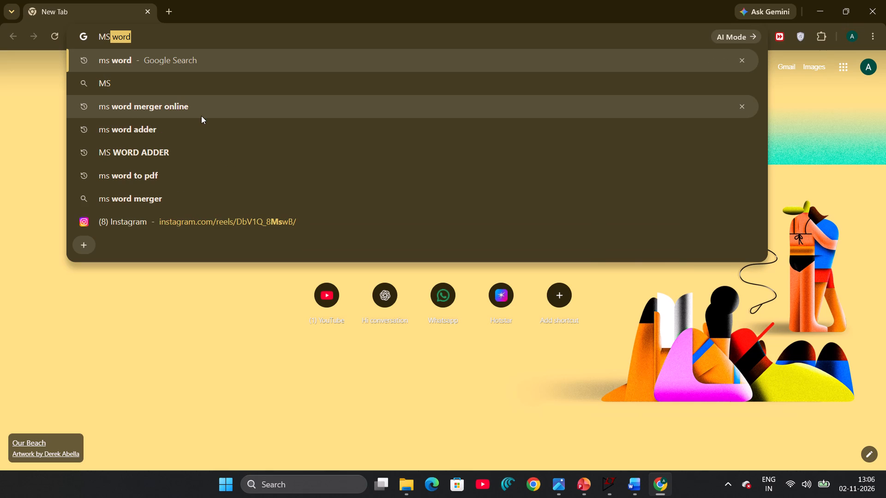
scroll(274, 330, "down", 1)
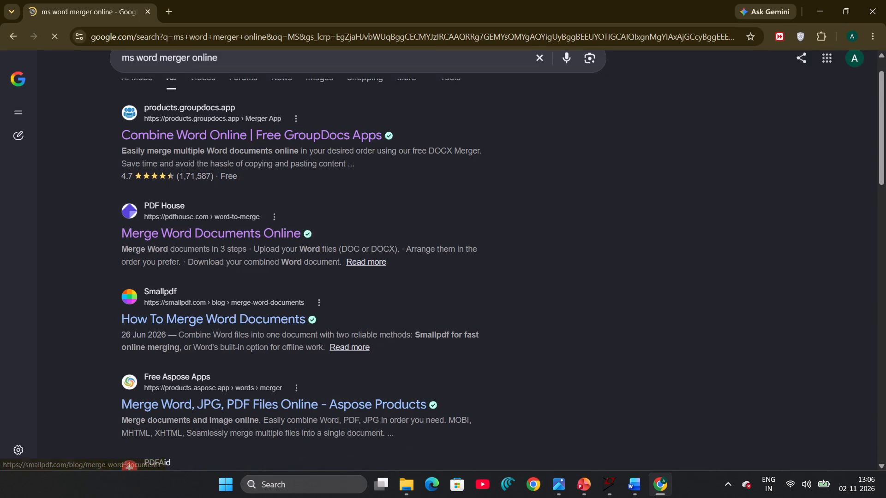
scroll(274, 330, "down", 1)
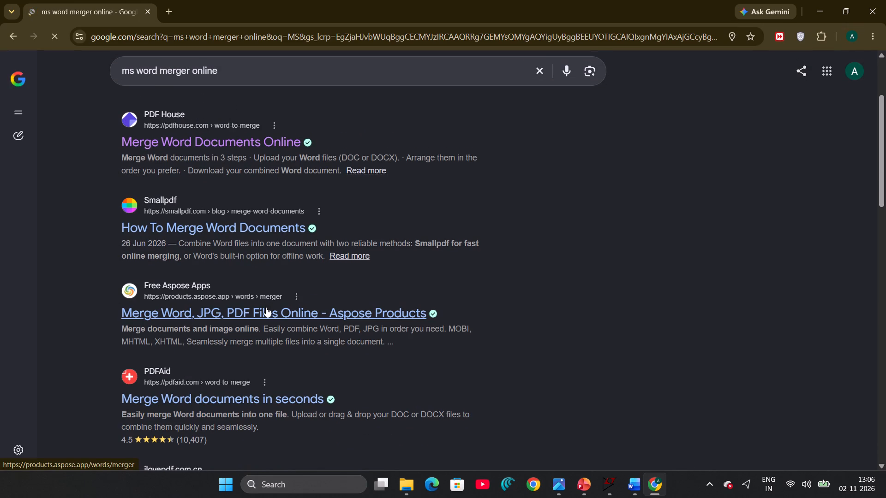
left_click(266, 307)
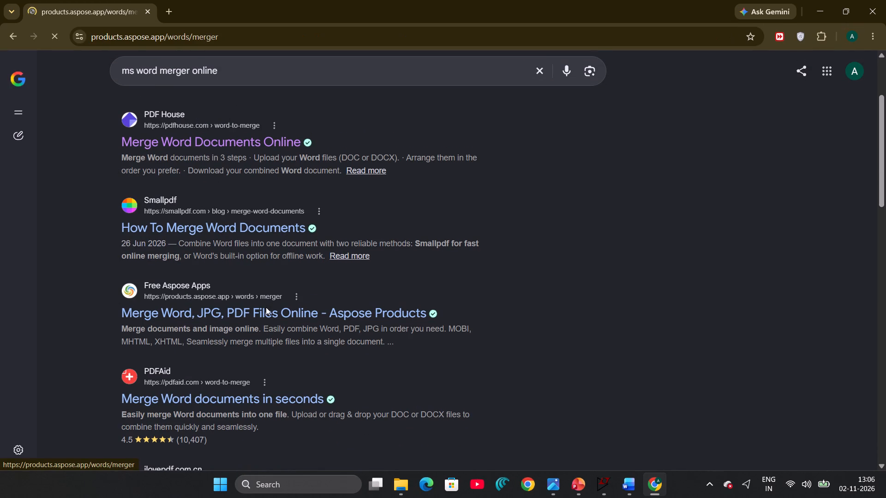
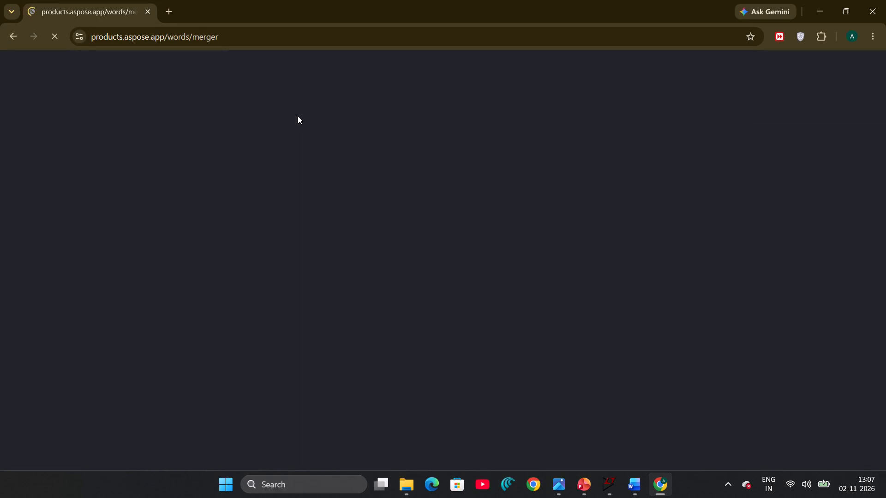
In a new browser tab, search for "merge word documents" and open the Smallpdf result on merging Word documents.
left_click(168, 12)
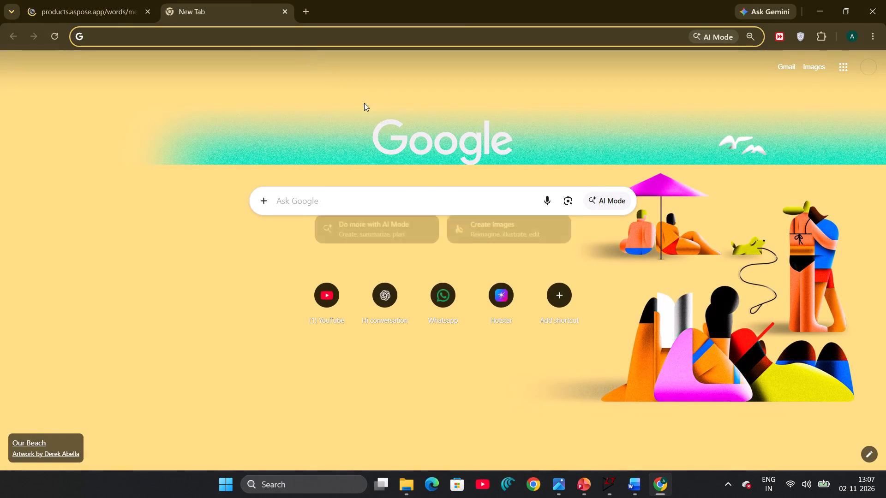
type("MERGE")
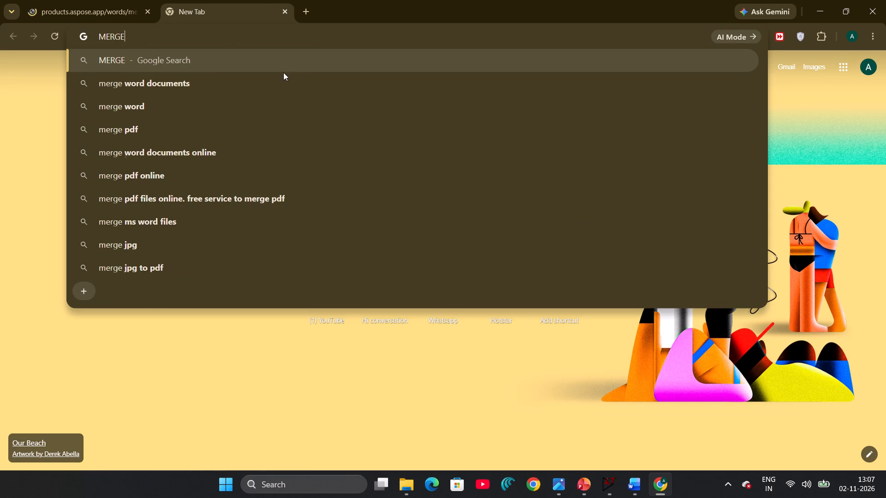
left_click(279, 76)
scroll(174, 175, "down", 1)
left_click(175, 276)
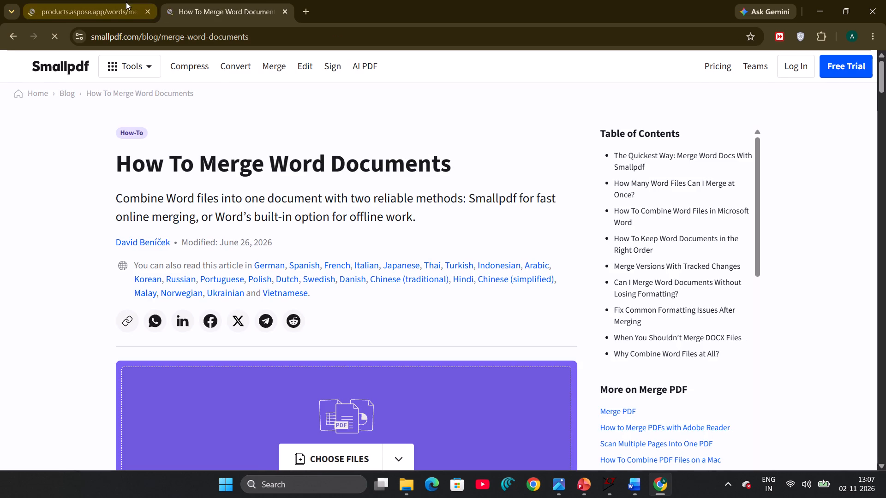
Upload all the experiment documents, EXPERIMENT NO 1 through EXPERIMENT NO 10, from the digital folder to the Smallpdf merger.
scroll(342, 247, "down", 1)
left_click(327, 323)
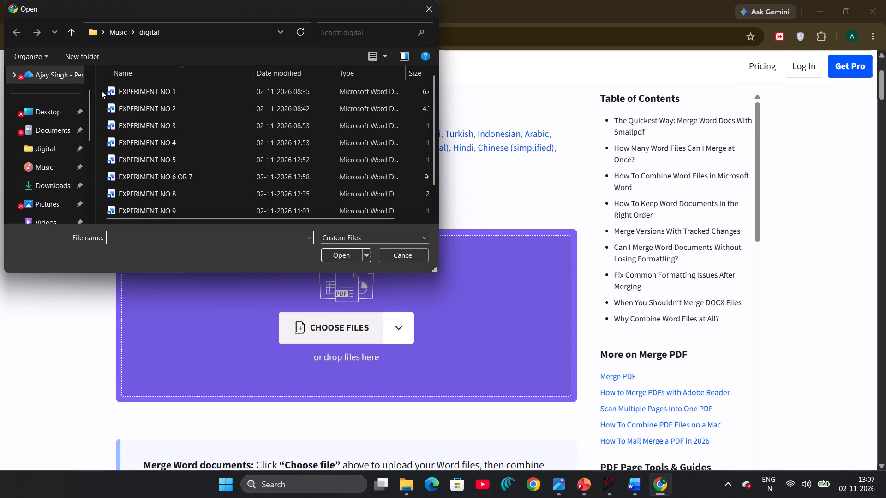
left_click_drag(103, 88, 234, 238)
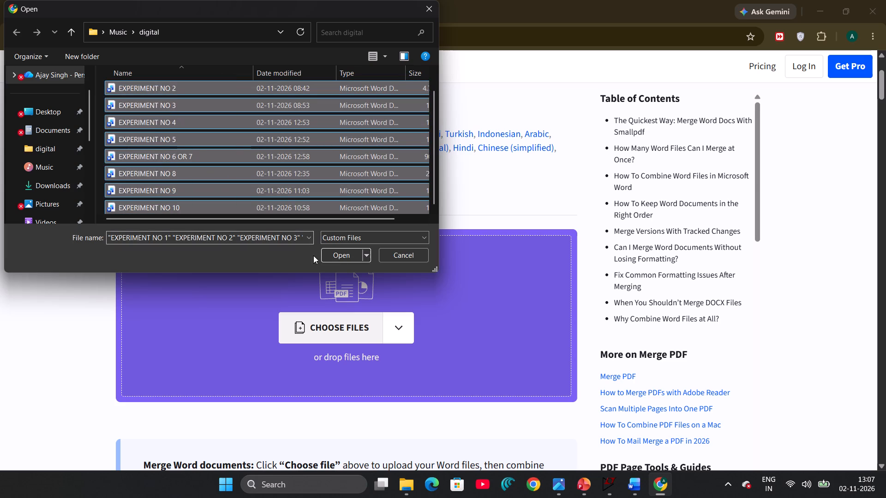
left_click(344, 249)
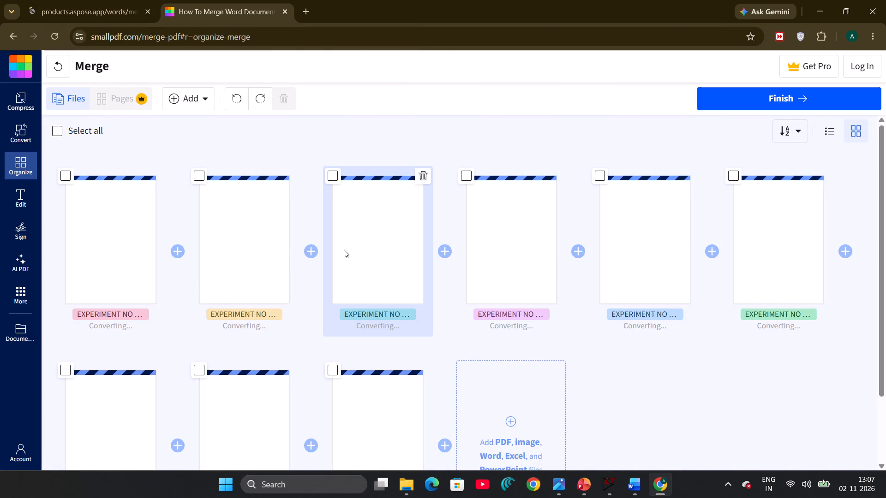
Close the Aspose merger tab and check the page previews and order of the uploaded experiments in Smallpdf.
scroll(344, 249, "down", 1)
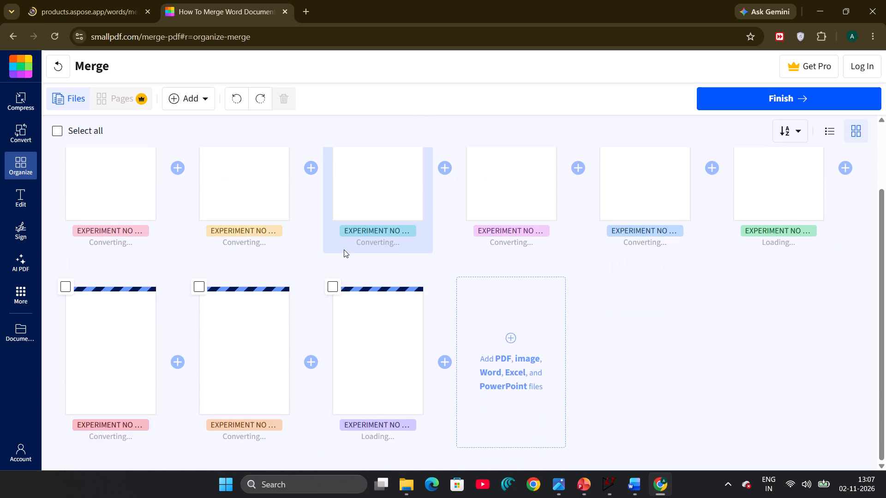
scroll(344, 249, "down", 1)
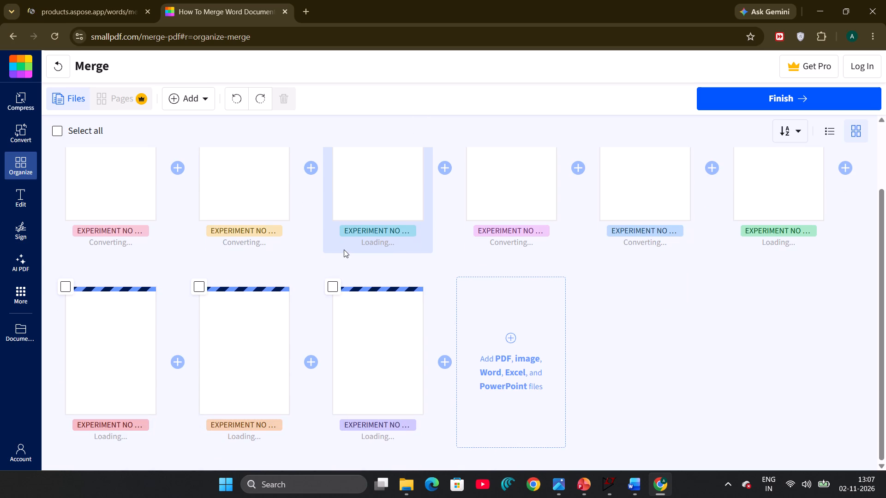
left_click(150, 11)
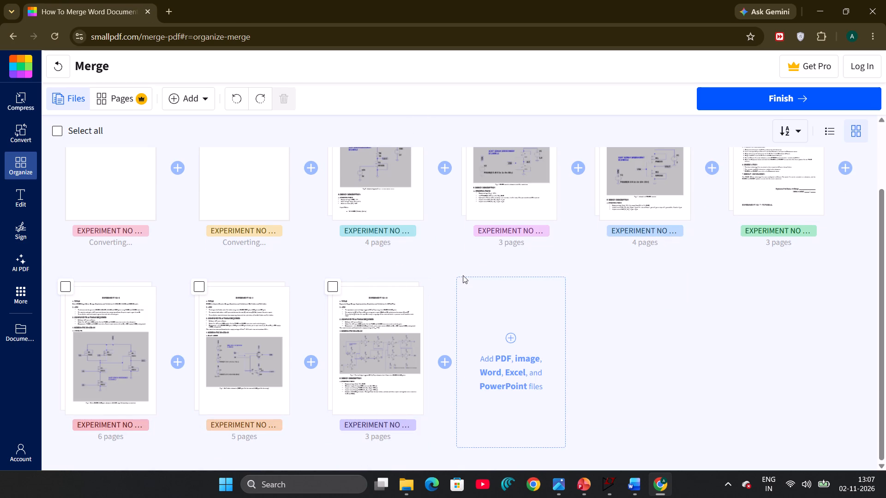
scroll(463, 275, "up", 3)
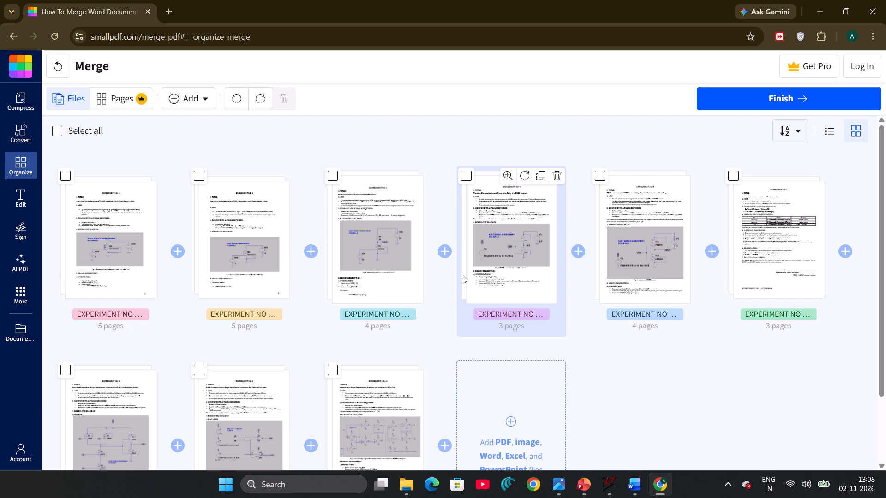
scroll(463, 275, "down", 1)
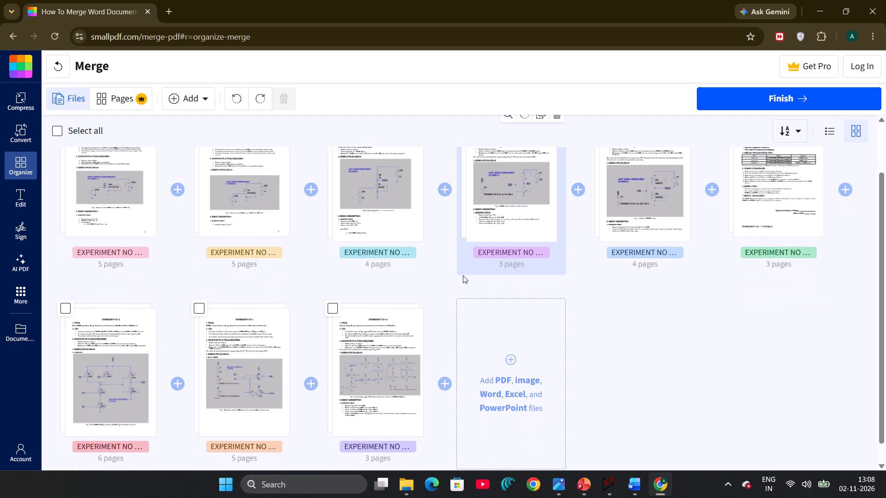
scroll(463, 275, "down", 1)
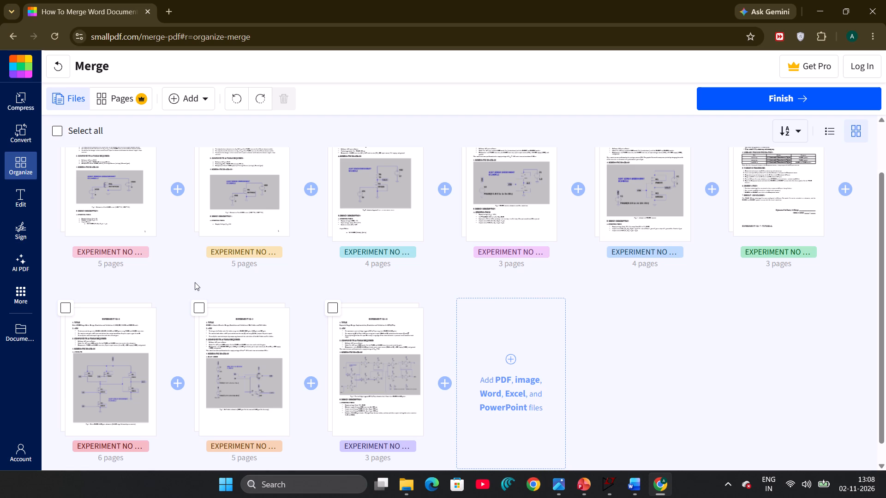
scroll(195, 282, "up", 1)
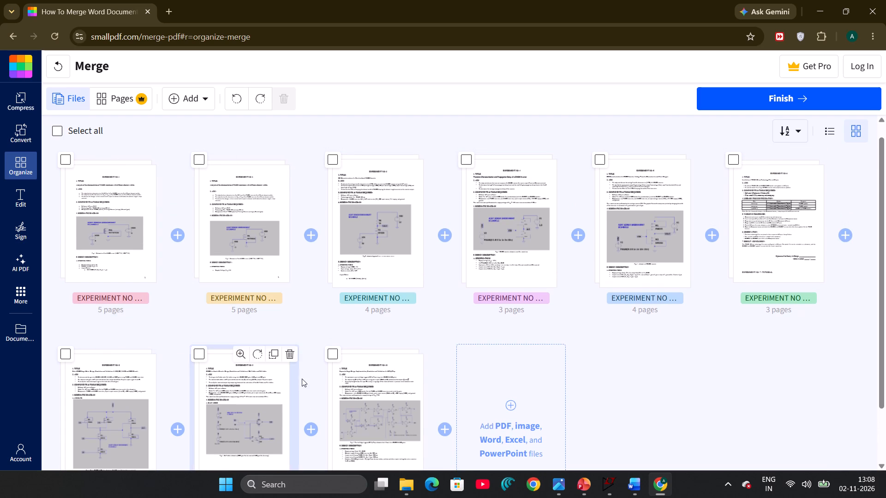
Open EXPERIMENT NO 2 from the digital folder in Word and examine its page layout.
left_click(407, 488)
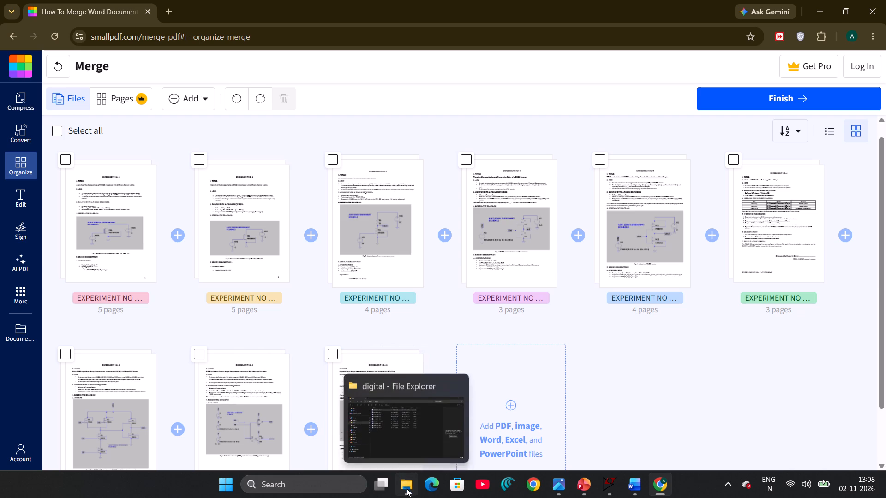
double_click(239, 121)
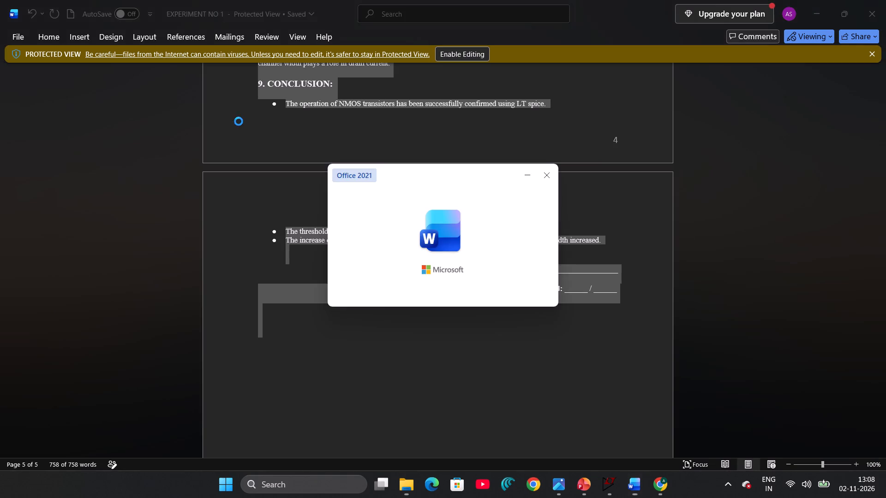
scroll(443, 351, "down", 1)
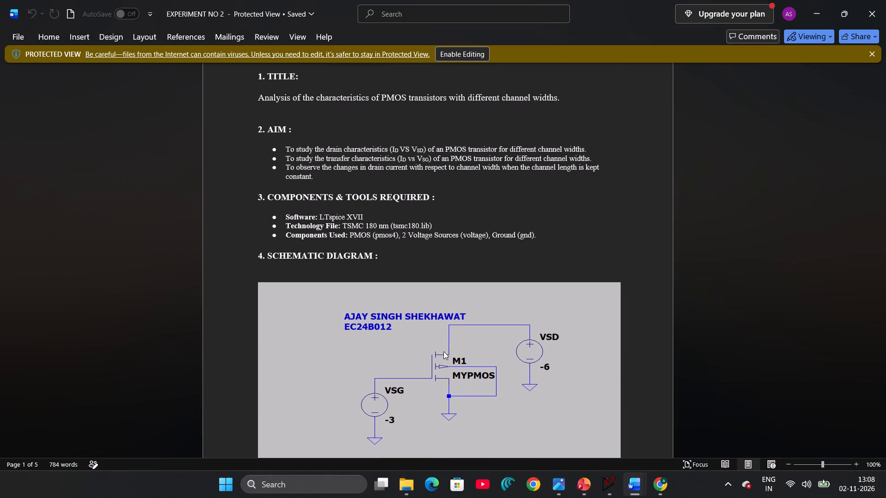
scroll(443, 351, "down", 2)
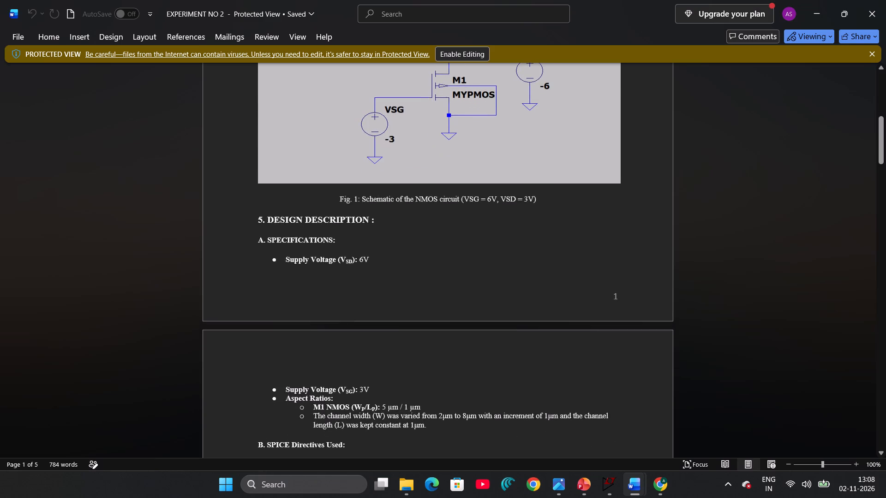
scroll(443, 351, "down", 3)
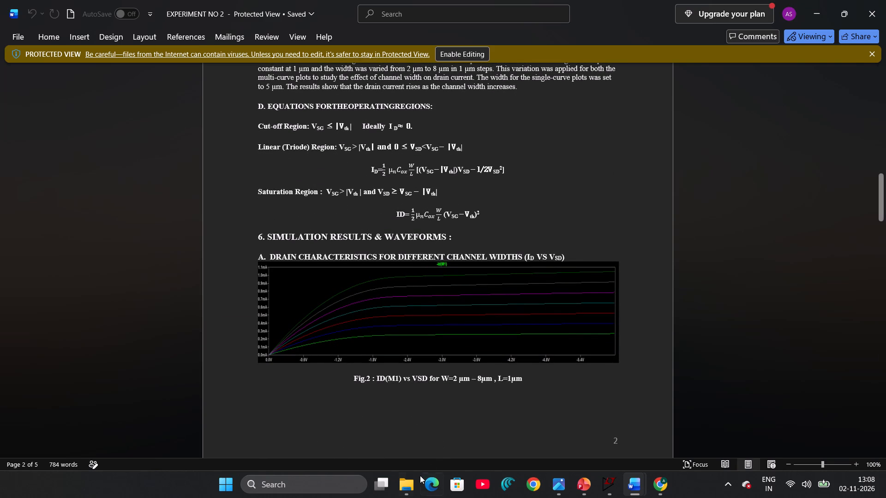
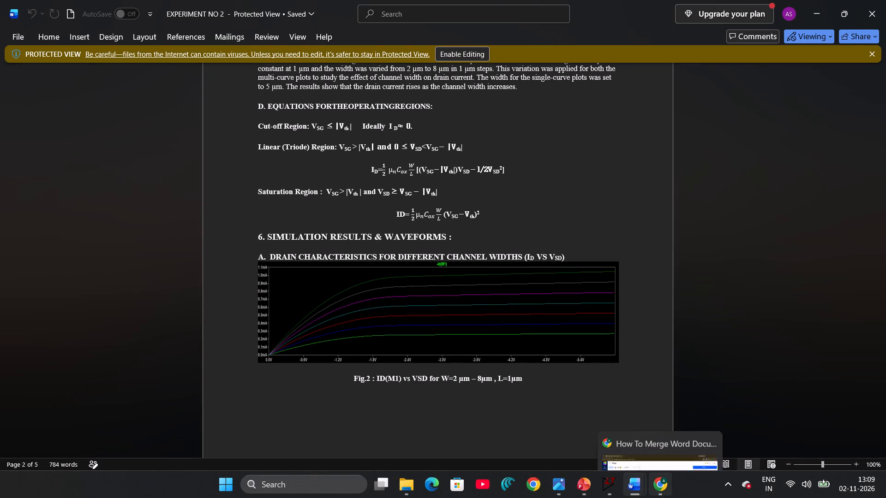
Return to Smallpdf in the browser, select all the uploaded experiment files and merge them into one document.
left_click(673, 451)
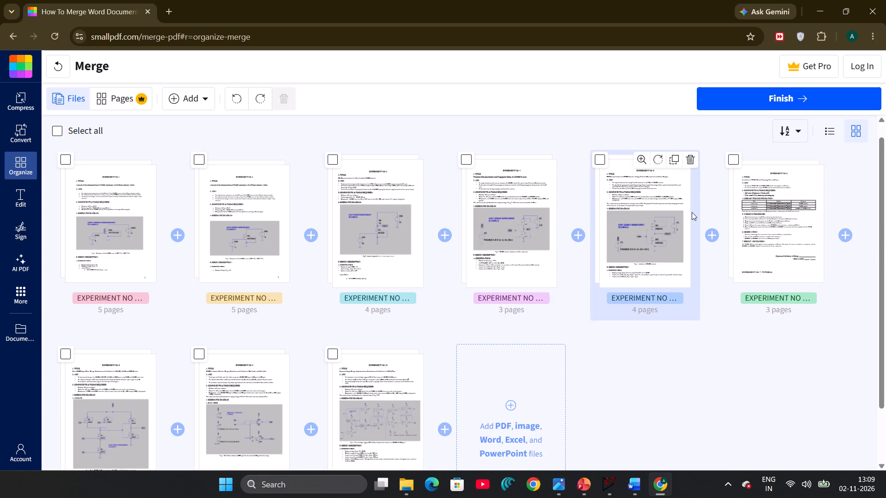
scroll(692, 212, "down", 2)
scroll(531, 289, "up", 4)
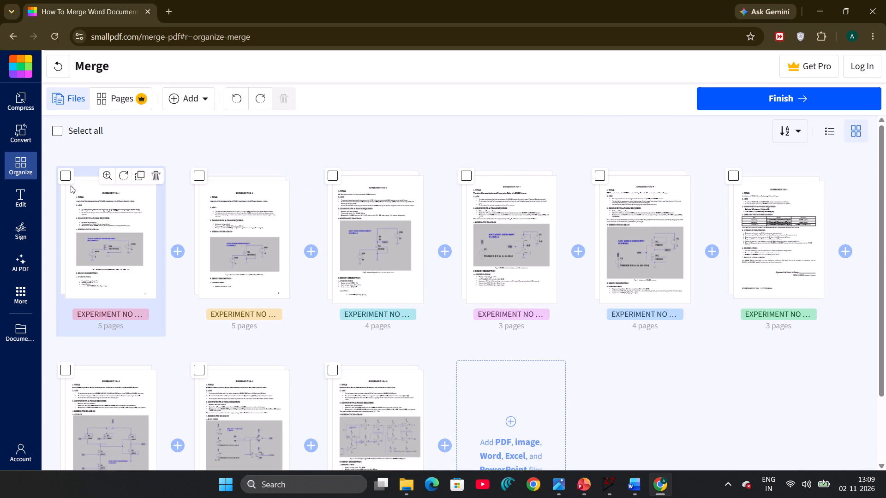
left_click(56, 135)
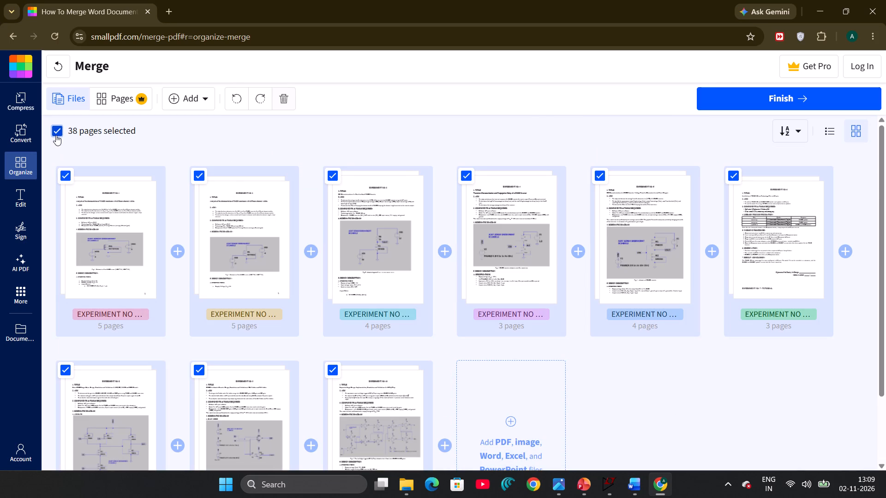
left_click(732, 101)
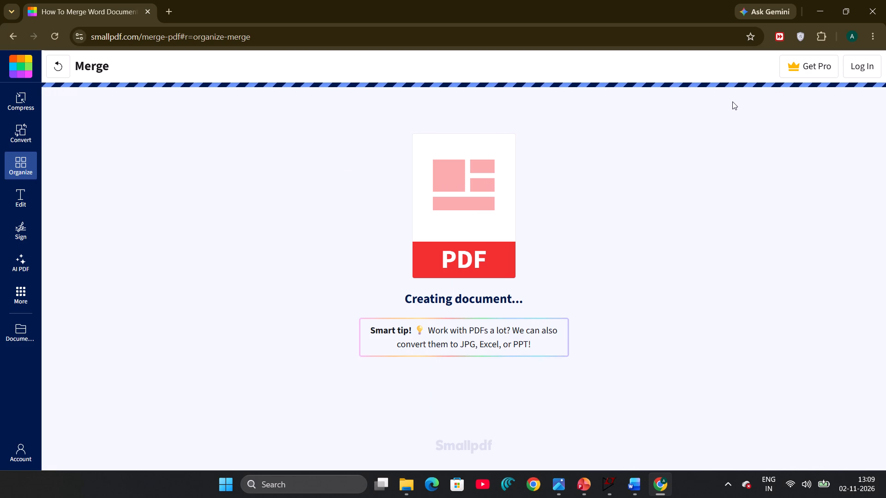
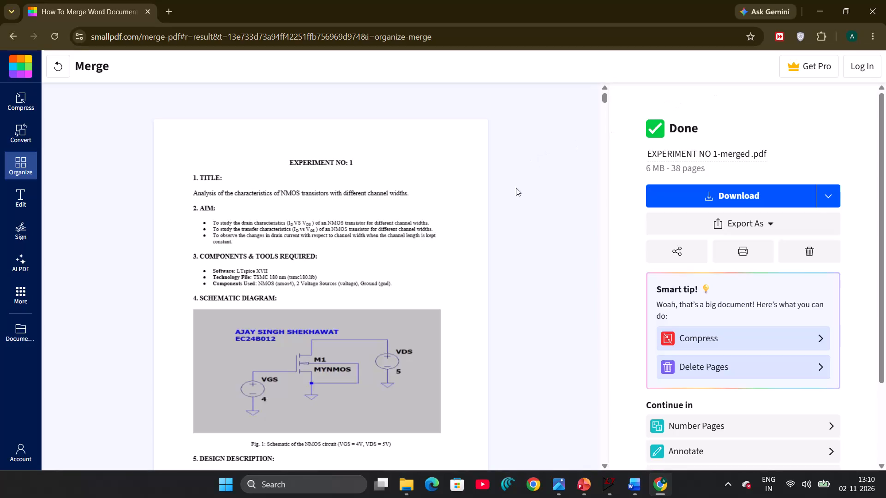
scroll(516, 188, "down", 3)
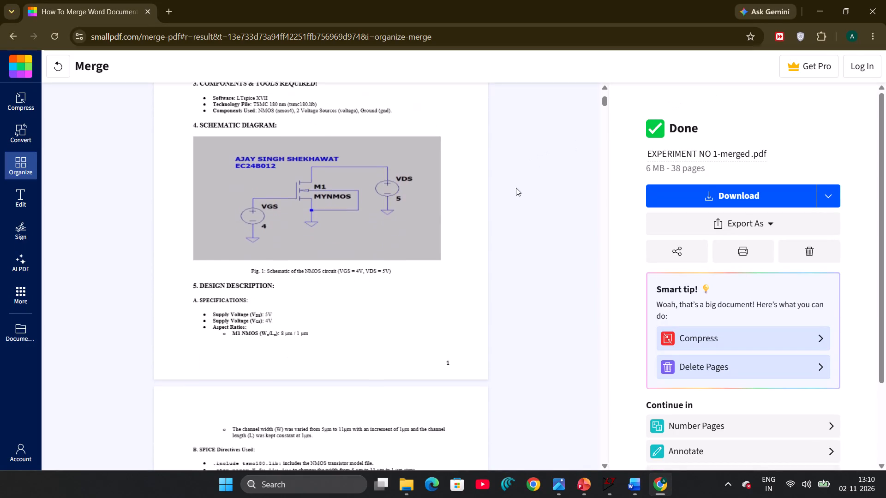
scroll(516, 188, "down", 5)
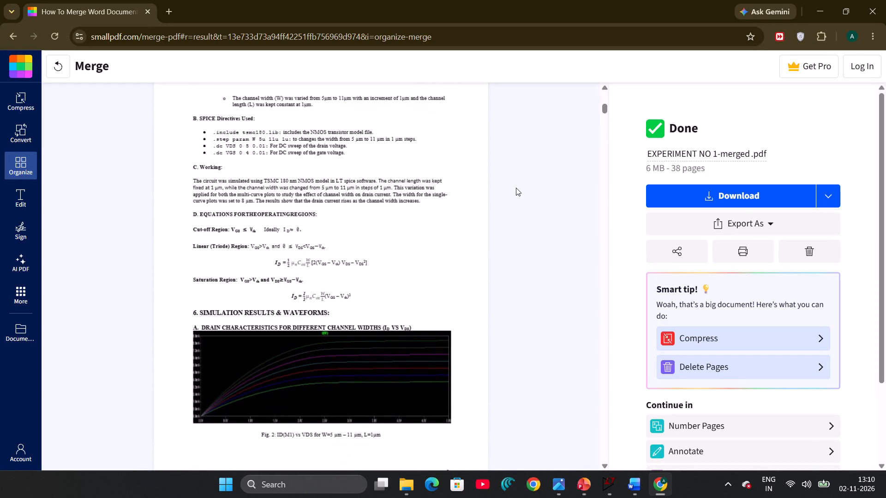
scroll(516, 188, "down", 5)
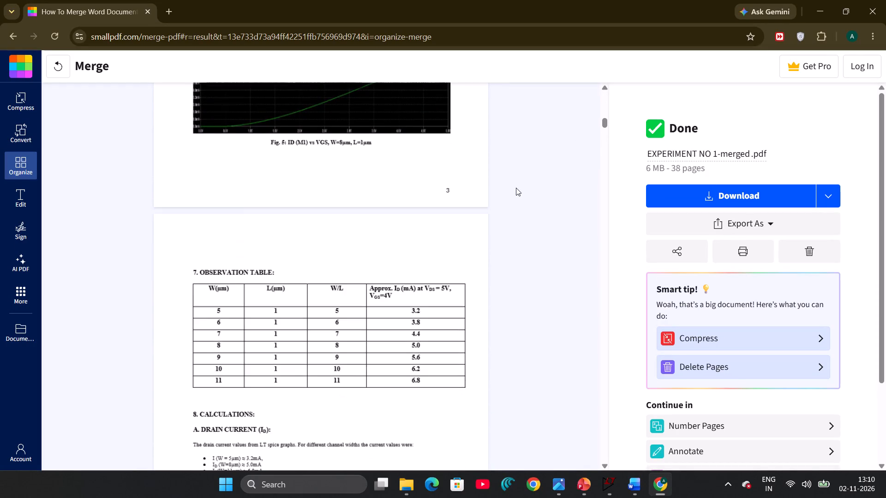
scroll(516, 188, "down", 5)
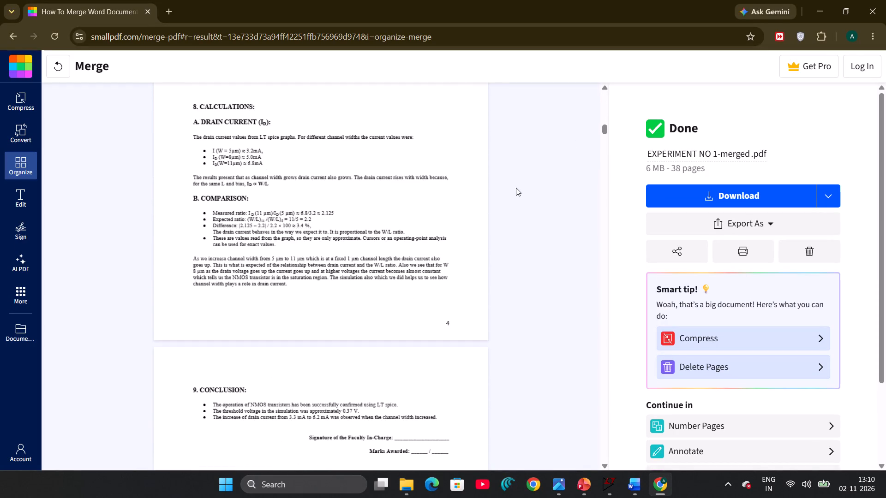
scroll(516, 188, "down", 5)
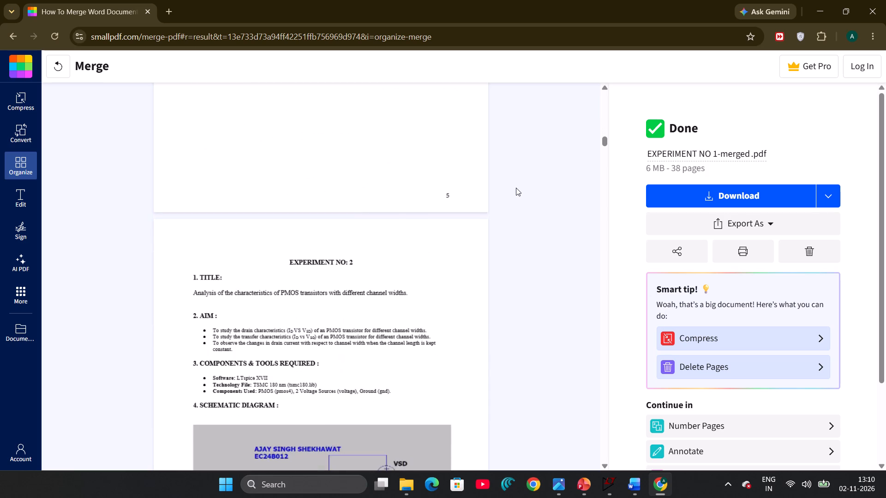
scroll(516, 188, "down", 6)
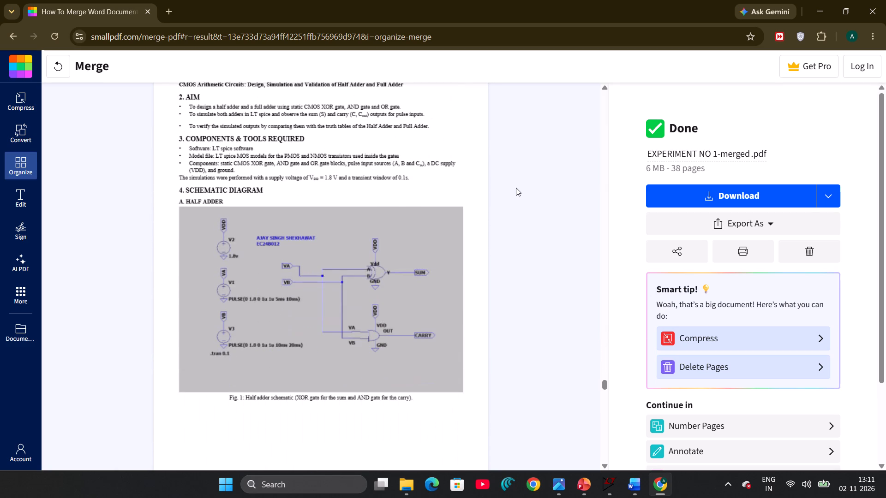
scroll(516, 188, "down", 1)
scroll(516, 188, "up", 6)
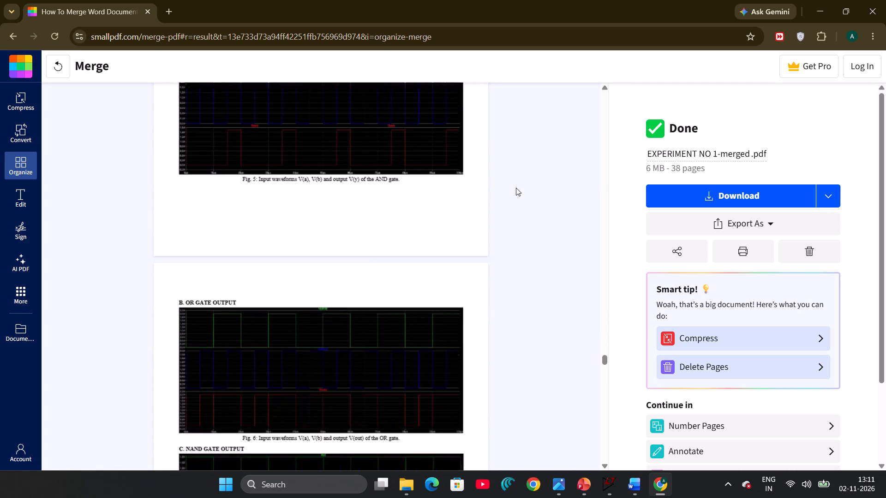
scroll(516, 188, "up", 1)
scroll(516, 188, "down", 7)
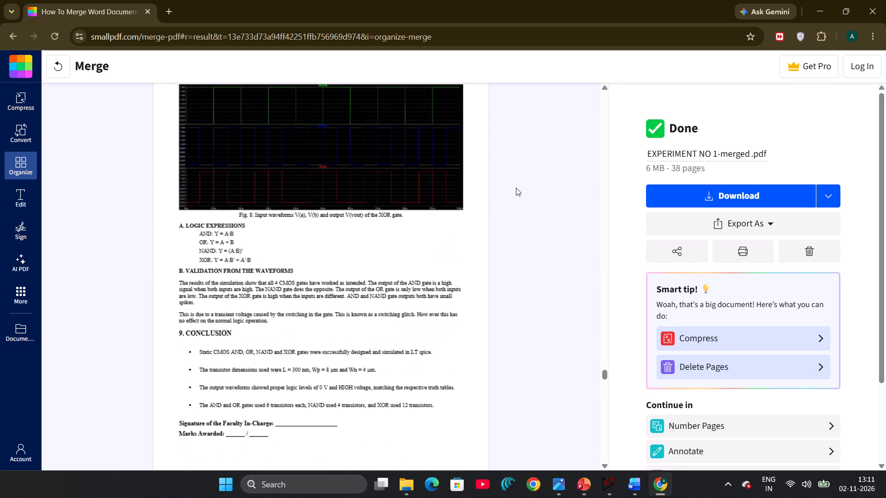
scroll(516, 188, "down", 14)
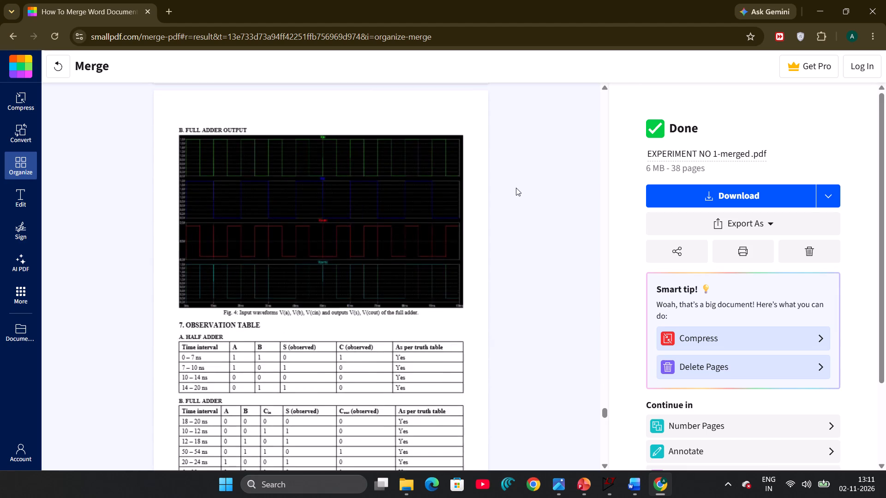
scroll(516, 188, "down", 9)
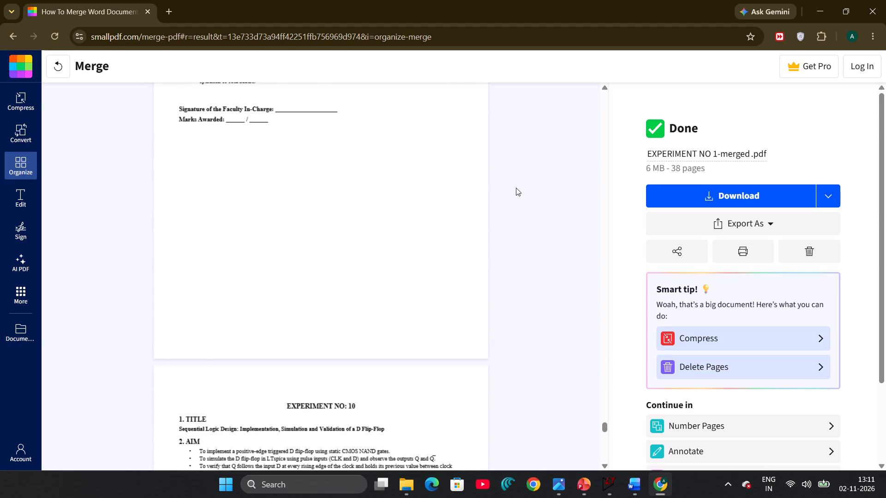
Inspect the layout of Experiment 10 in the merged PDF, including its table, calculations and conclusion, and look back at the Experiment 9 pages.
scroll(516, 188, "down", 10)
scroll(516, 188, "up", 1)
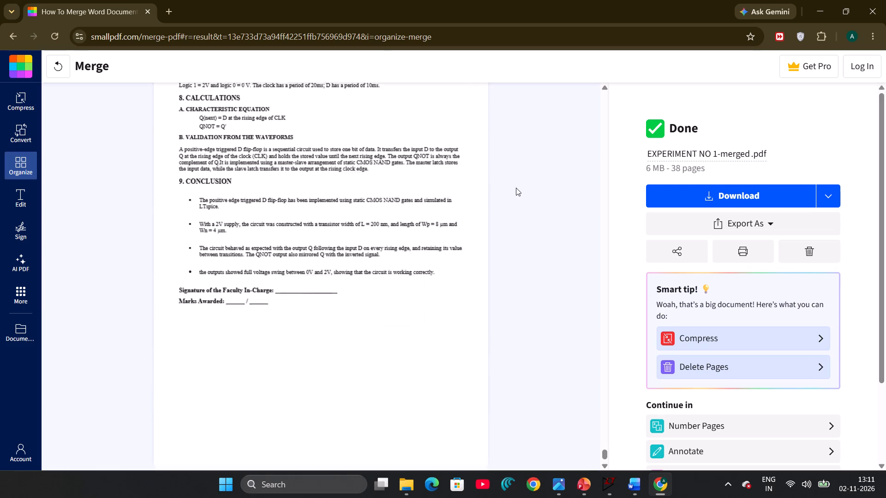
scroll(516, 188, "up", 8)
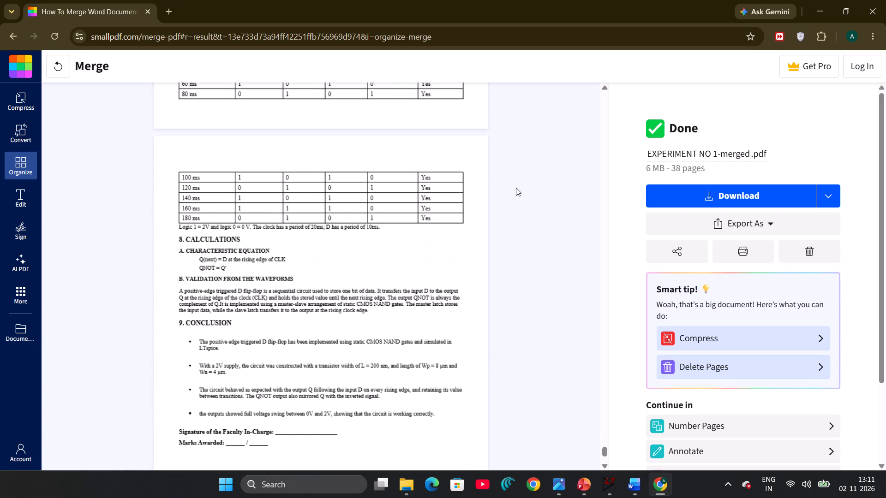
scroll(516, 188, "up", 8)
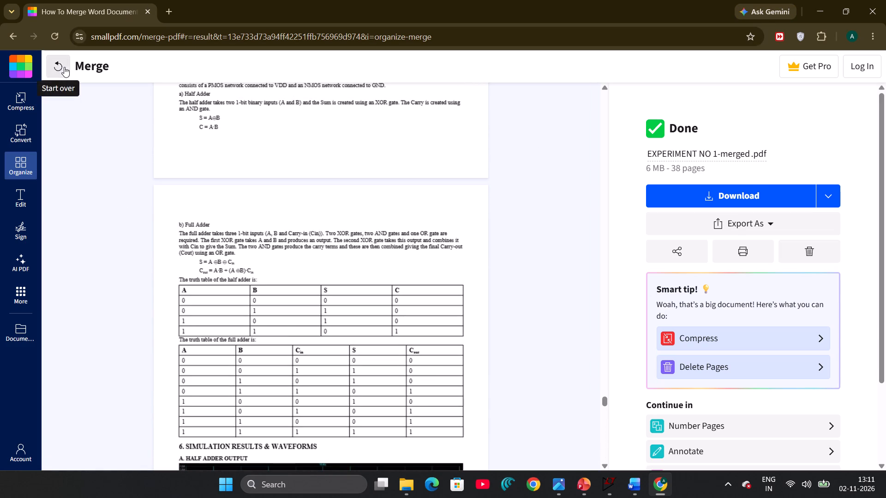
Start the merge over with an empty upload area.
scroll(124, 196, "right", 8)
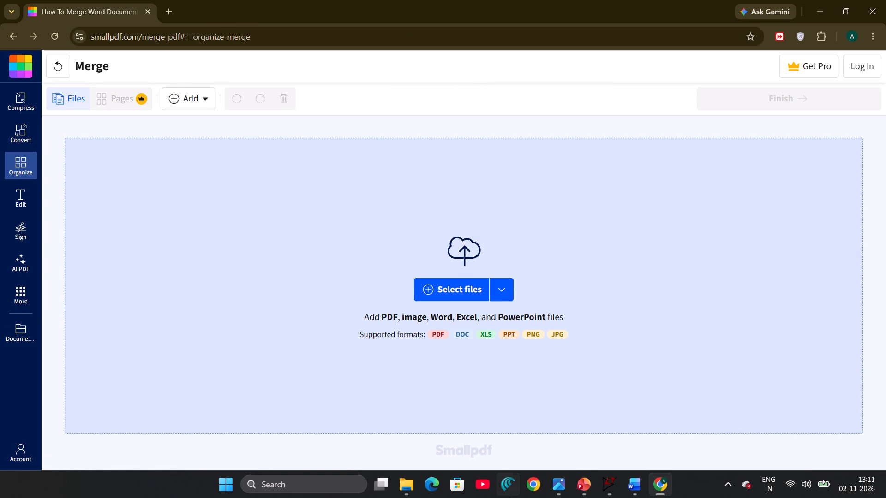
Switch to the digital folder in File Explorer and open the EXPERIMENT NO 6 OR 7 document in Word.
left_click(409, 489)
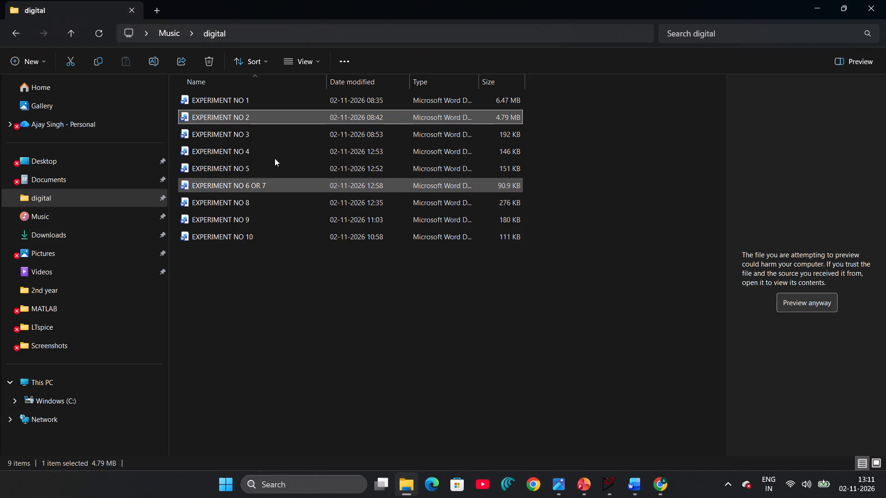
double_click(269, 191)
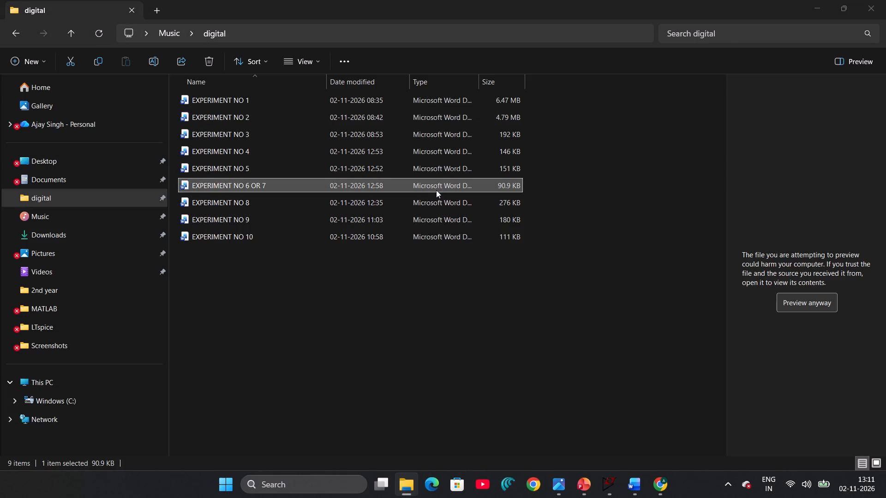
Insert a blank line below Experiment 6's Marks Awarded line to push the Experiment 7 heading onto the next page.
scroll(436, 190, "down", 4)
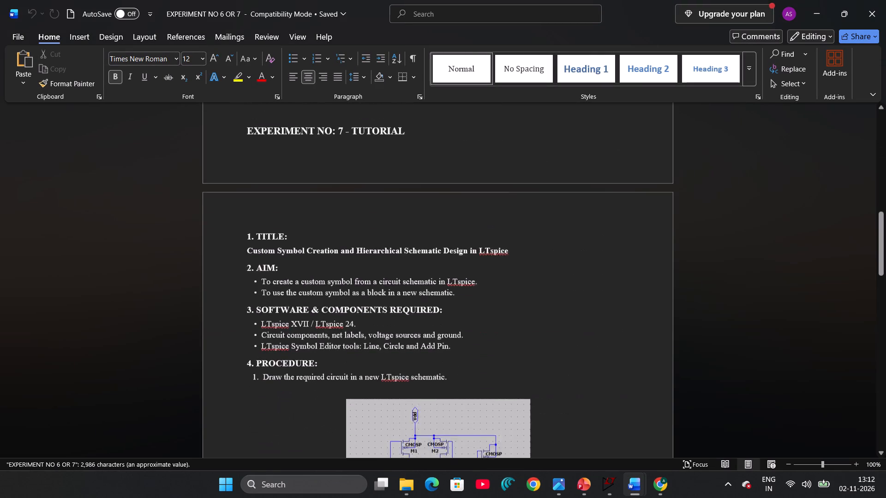
scroll(436, 190, "up", 1)
left_click(354, 234)
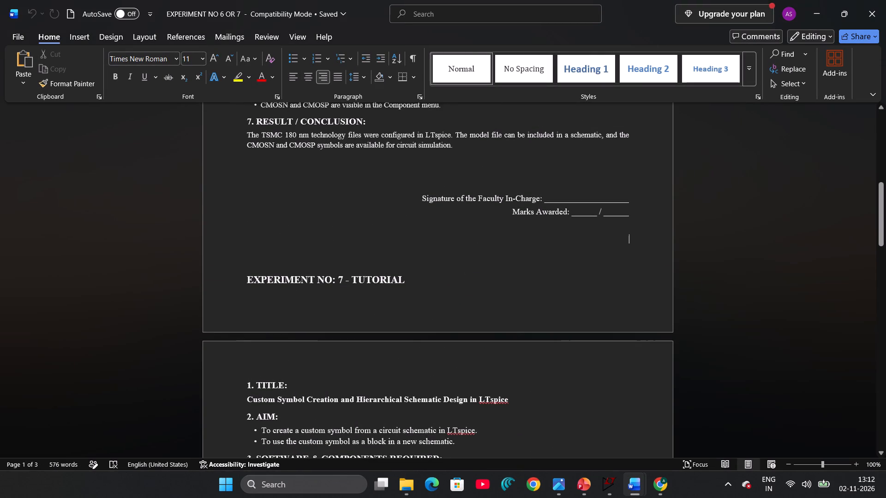
key("Return")
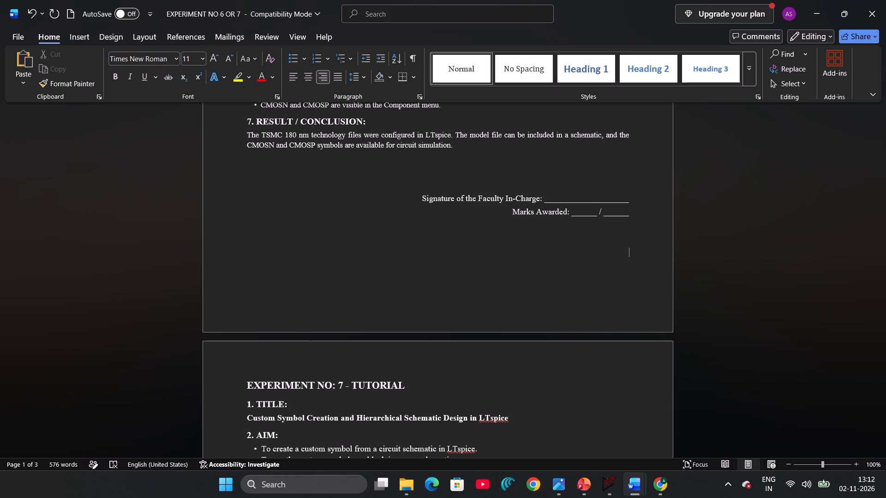
Delete "- TUTORIAL" from the Experiment 7 heading, leaving "EXPERIMENT NO: 7".
left_click(407, 389)
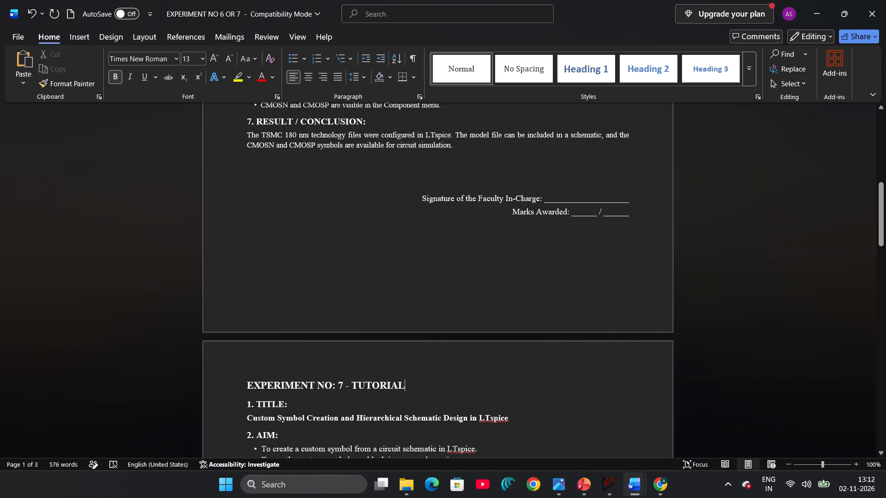
key("BackSpace")
key("BackSpace")
key("BackSpace")
key("BackSpace")
key("BackSpace")
key("BackSpace")
key("BackSpace")
key("BackSpace")
key("BackSpace")
key("BackSpace")
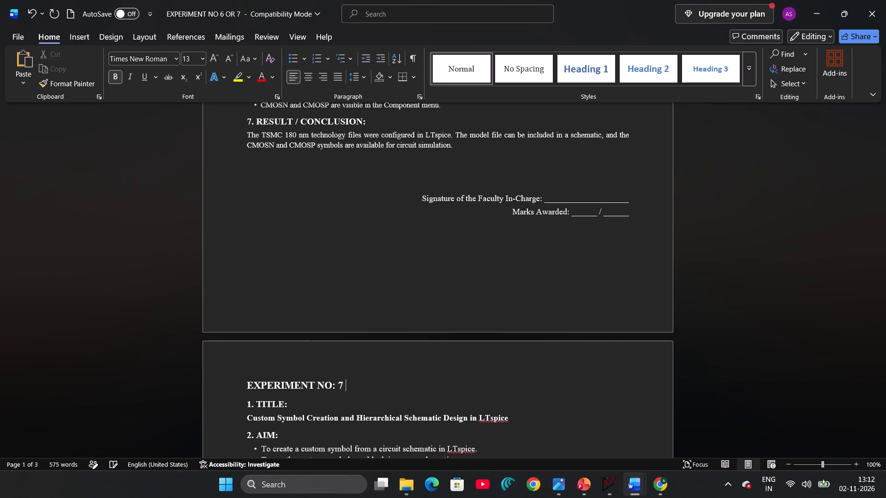
Centre the "EXPERIMENT NO: 7" heading and set its font size to 12.
left_click_drag(348, 385, 293, 382)
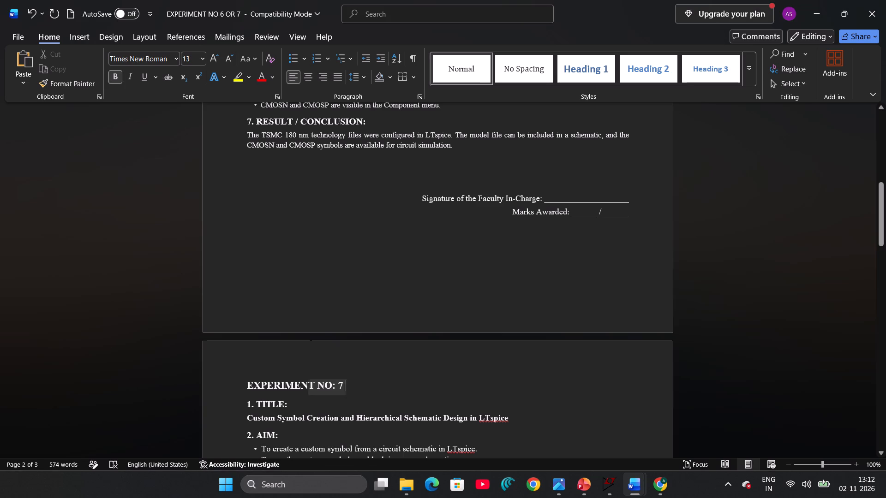
left_click_drag(293, 382, 244, 387)
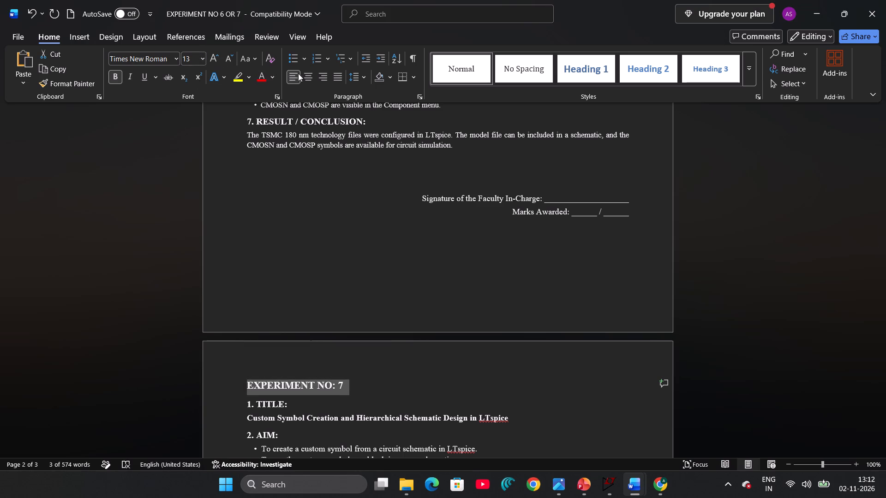
left_click(304, 76)
left_click(198, 60)
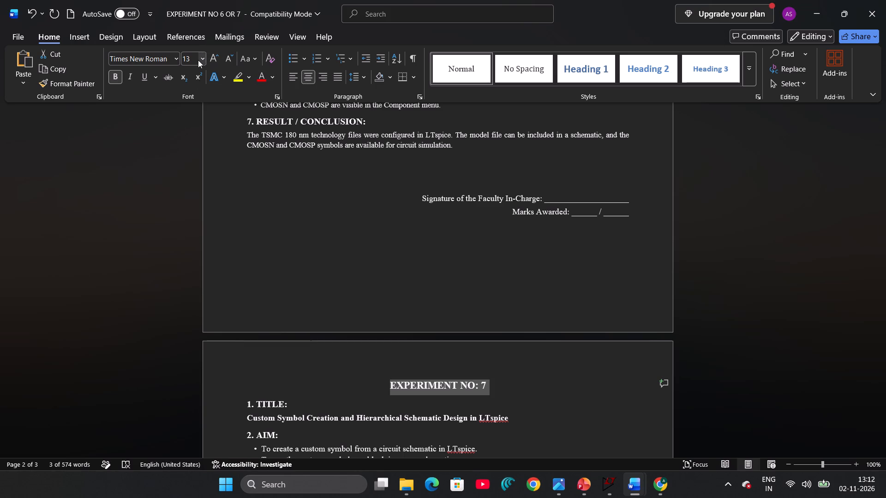
left_click(201, 62)
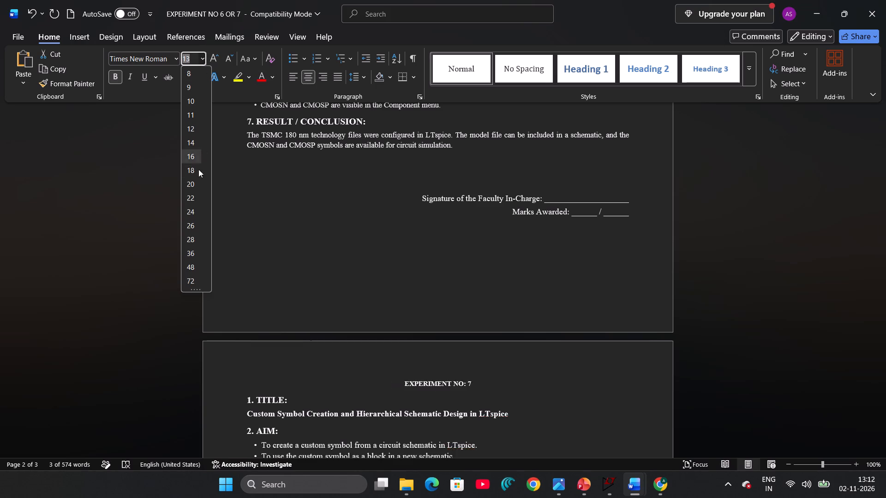
left_click(192, 126)
left_click(284, 404)
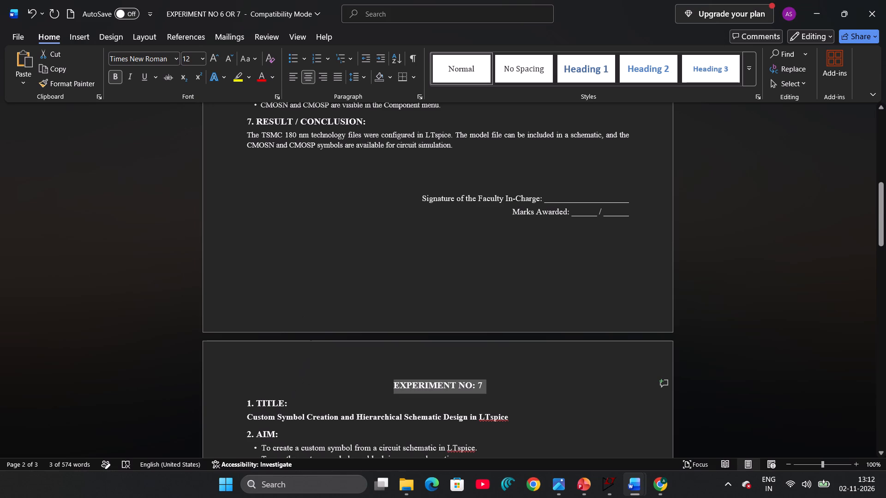
Check the font sizes of the headings and body text in Experiments 7 and 6 for consistency.
scroll(284, 404, "down", 1)
left_click(340, 348)
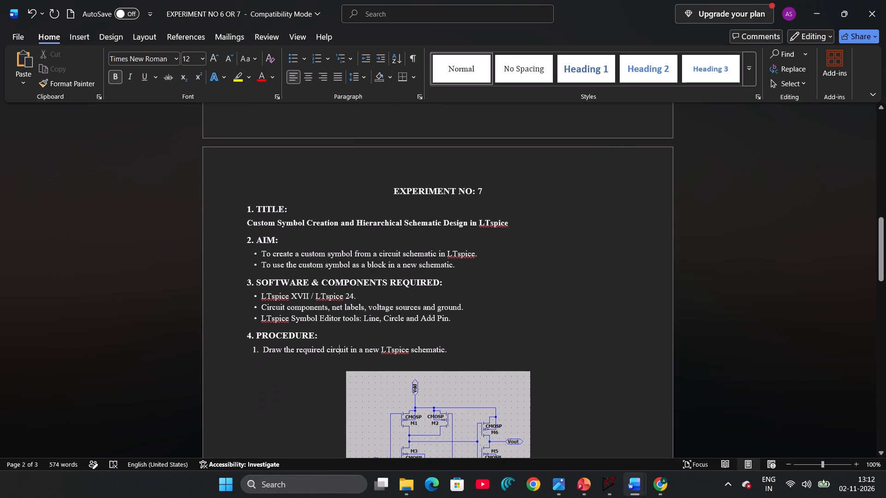
scroll(332, 276, "up", 10)
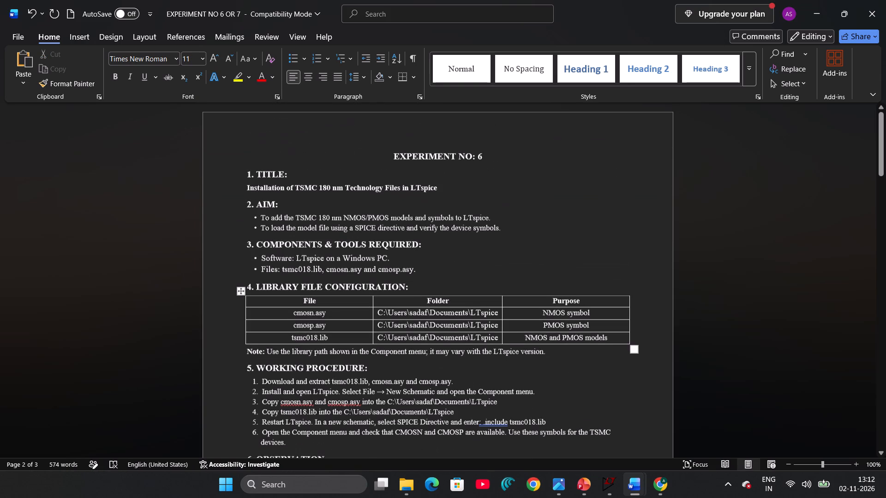
left_click(372, 261)
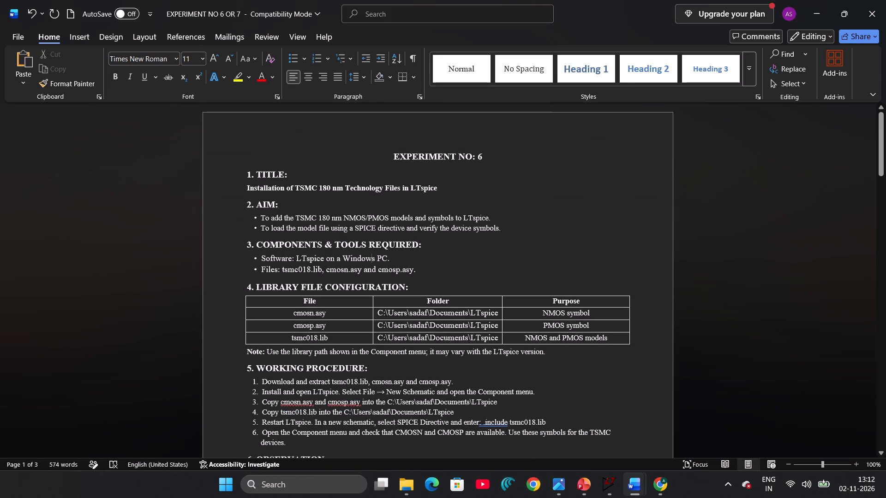
left_click(453, 153)
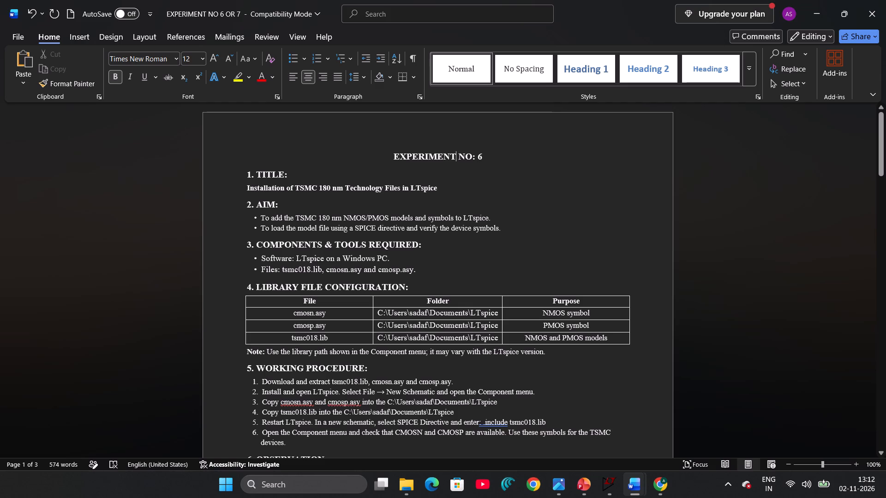
left_click(295, 173)
left_click(289, 190)
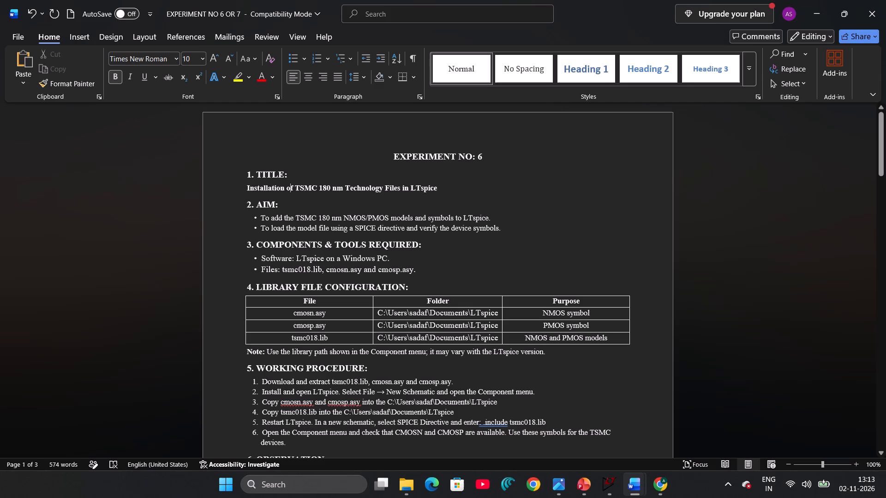
left_click(339, 217)
left_click(304, 261)
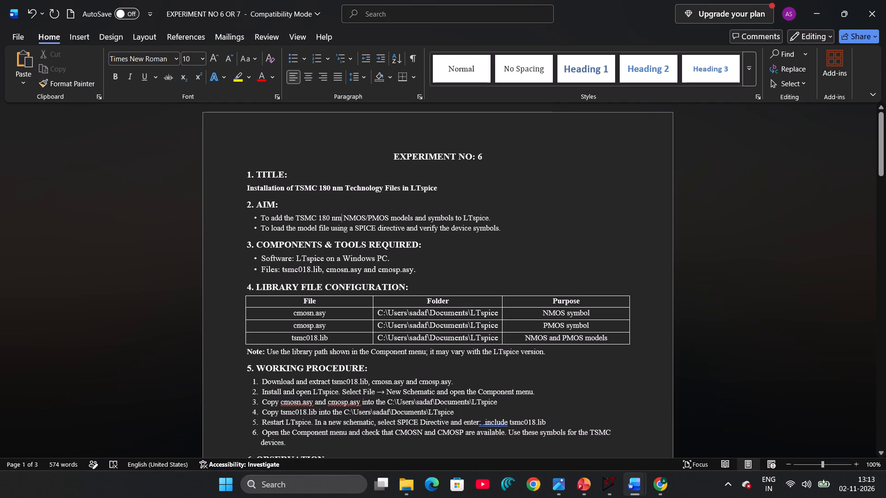
Set the two bullets under Experiment 6's Components & Tools Required heading to font size 10.
left_click_drag(262, 258, 417, 273)
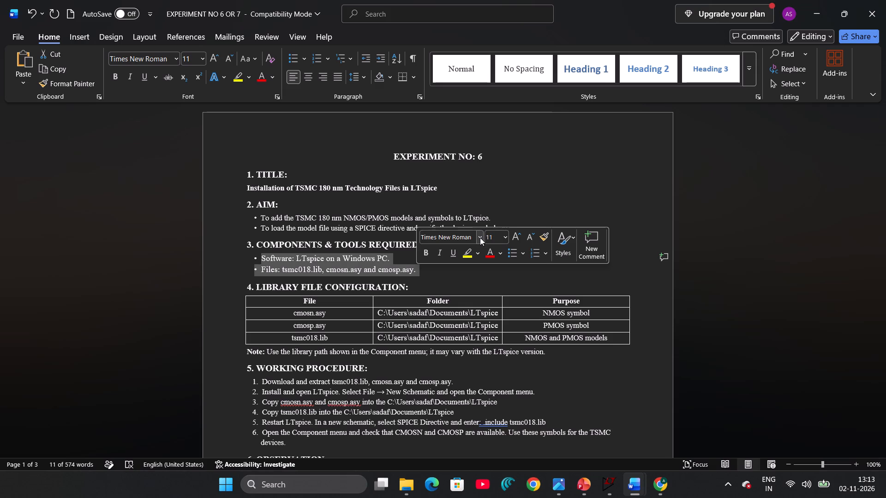
left_click(506, 237)
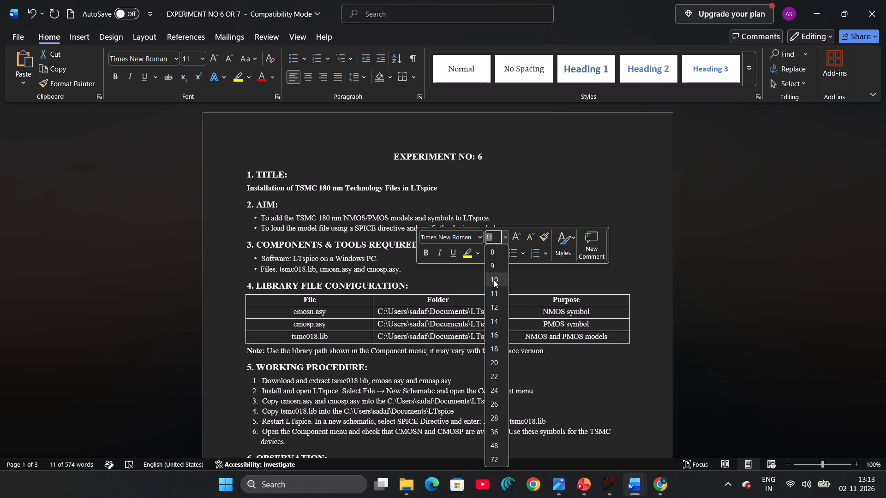
left_click(502, 283)
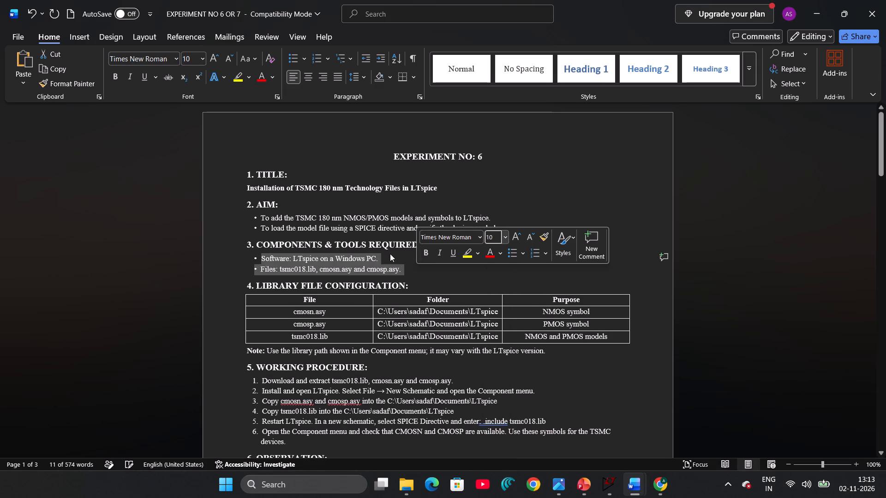
Replace "on a Windows PC" in Experiment 6's Software bullet so that it reads "LTspice software".
left_click(376, 260)
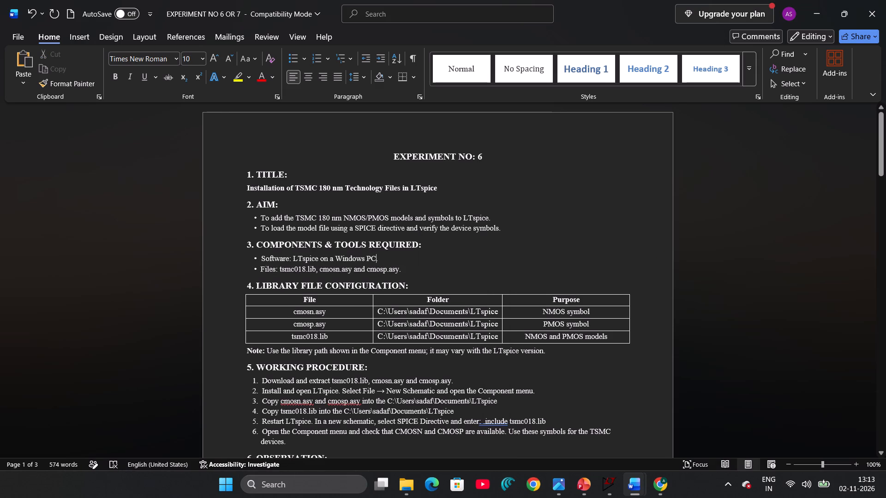
key("BackSpace")
key("BackSpace")
key("BackSpace")
key("BackSpace")
key("BackSpace")
key("BackSpace")
key("BackSpace")
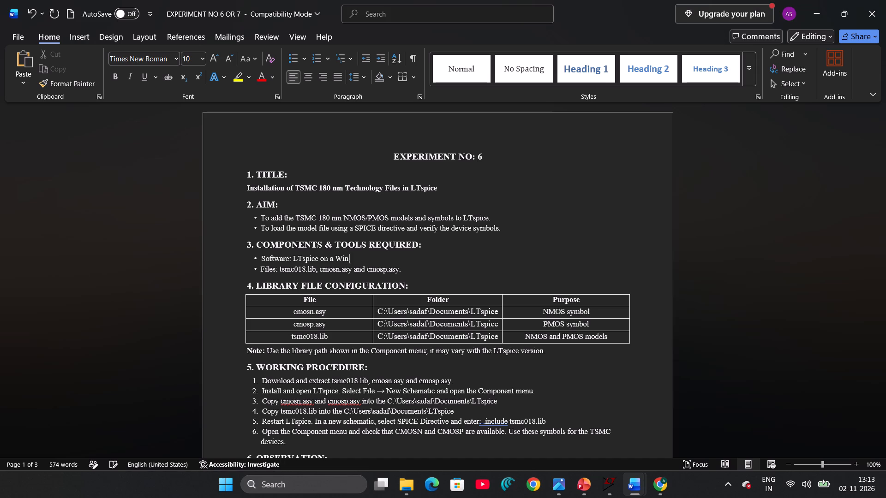
key("BackSpace")
key("BackSpace")
key("BackSpace")
key("BackSpace")
key("BackSpace")
key("BackSpace")
key("BackSpace")
key("BackSpace")
type("software")
Remove "RESULT /" from Experiment 6's section 7 heading, leaving "7. CONCLUSION:".
scroll(360, 268, "down", 2)
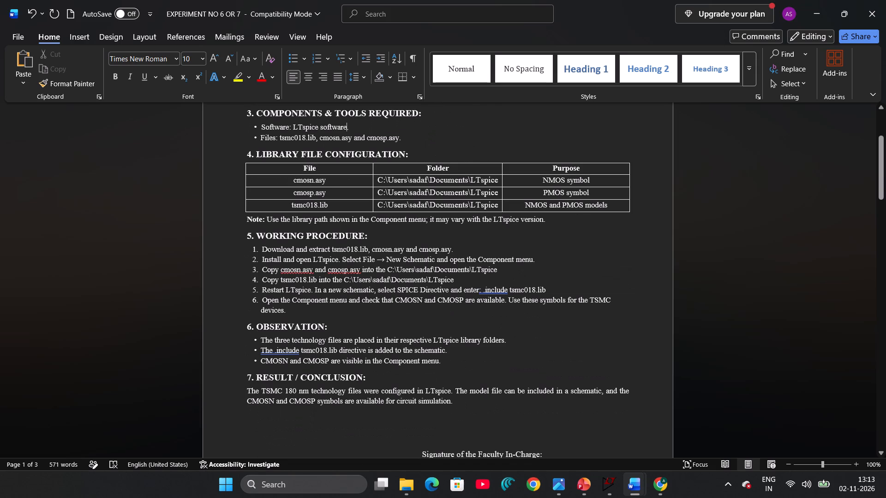
left_click(347, 288)
left_click(345, 338)
scroll(345, 338, "down", 1)
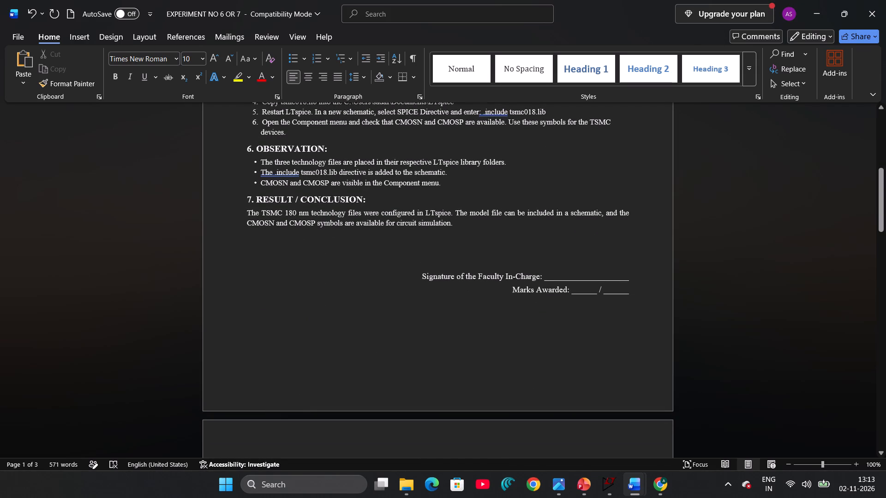
left_click(328, 197)
left_click_drag(299, 201, 286, 201)
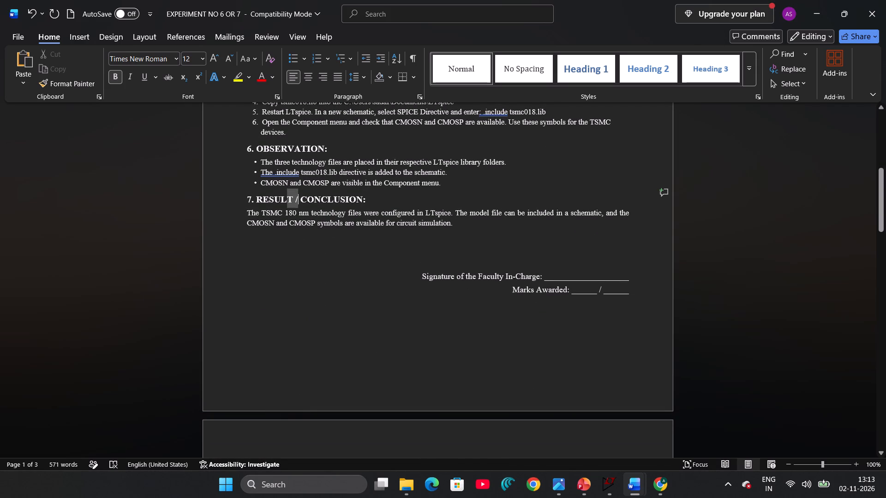
left_click_drag(286, 201, 267, 202)
key("BackSpace")
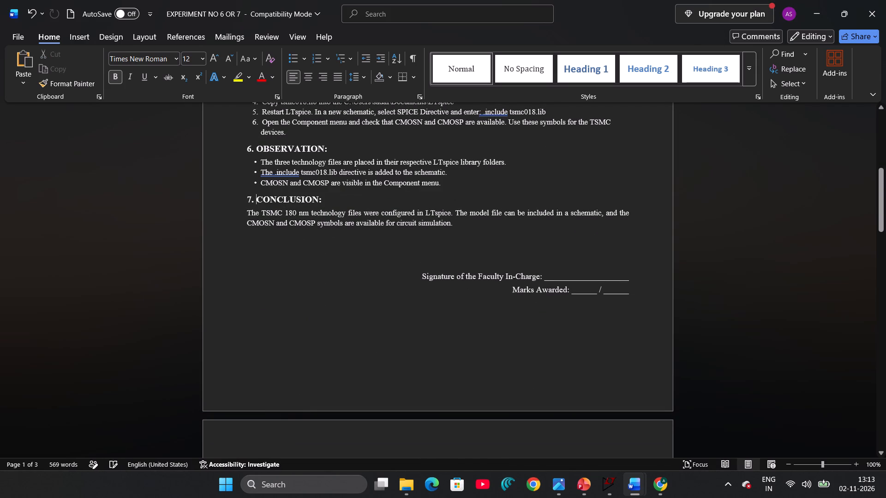
scroll(305, 176, "down", 2)
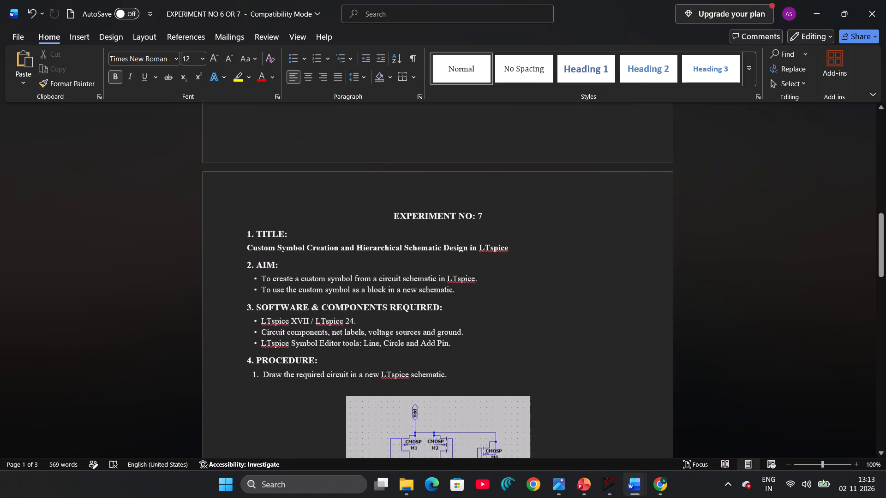
Check the font sizes of Experiment 7's number heading, Aim heading and first Aim bullet.
left_click_drag(390, 214, 461, 218)
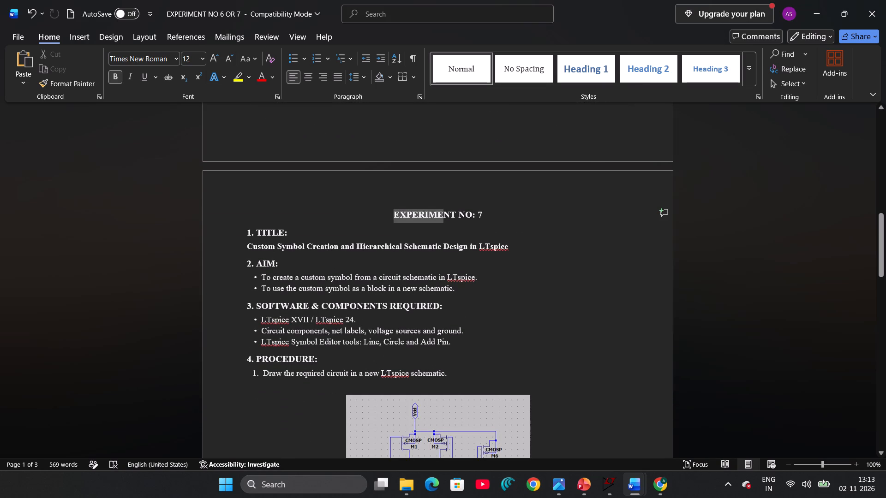
left_click_drag(461, 218, 493, 214)
left_click(493, 214)
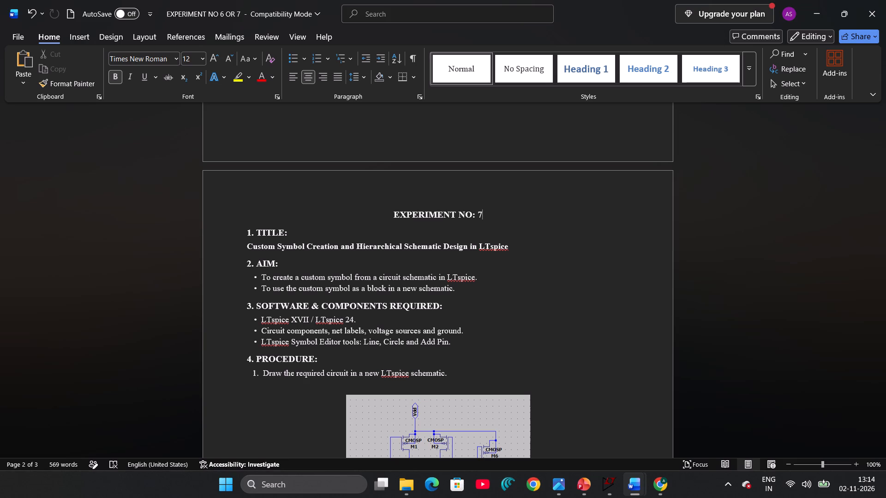
scroll(320, 246, "down", 3)
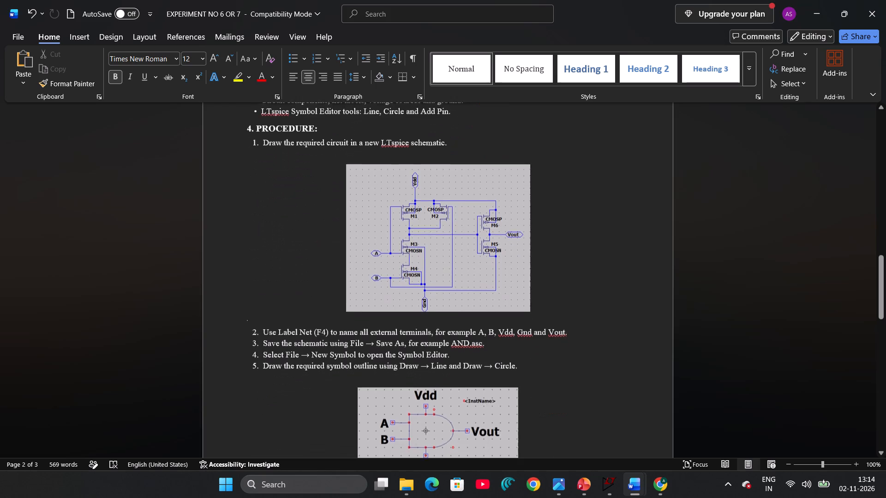
scroll(320, 246, "up", 2)
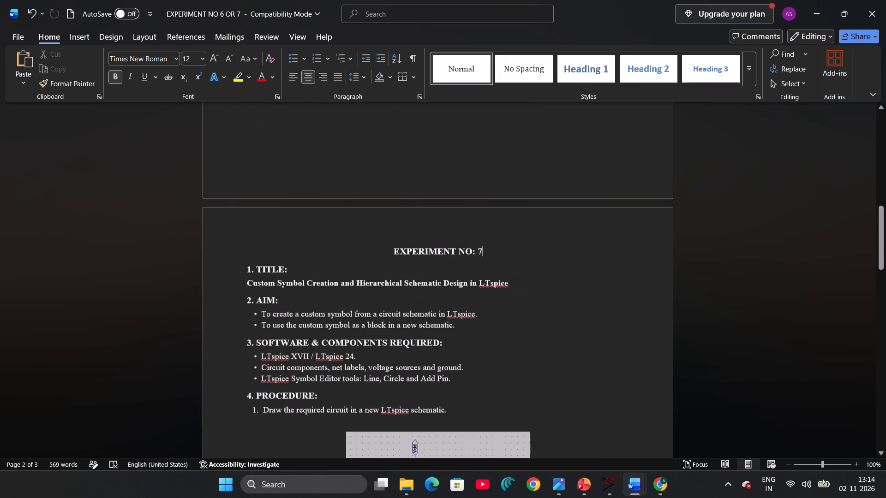
left_click(407, 295)
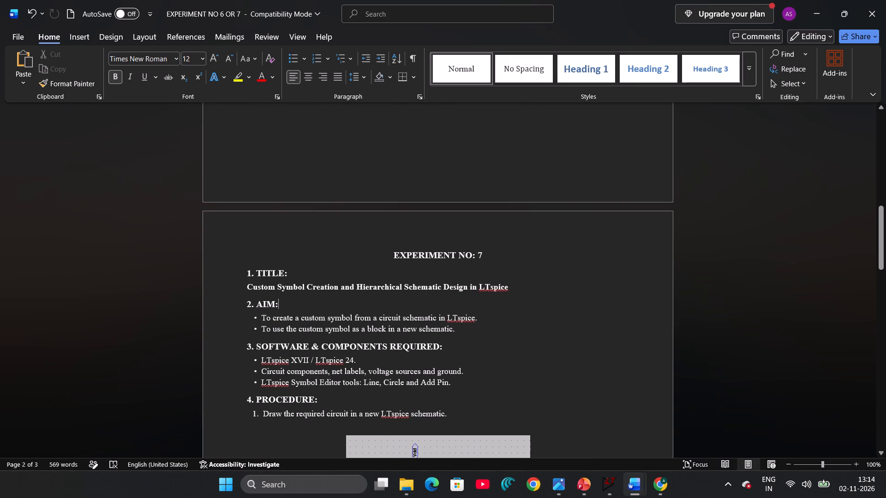
left_click(349, 318)
Set Experiment 7's title line and the two bullets under its Aim heading to font size 10.
left_click_drag(247, 288, 509, 287)
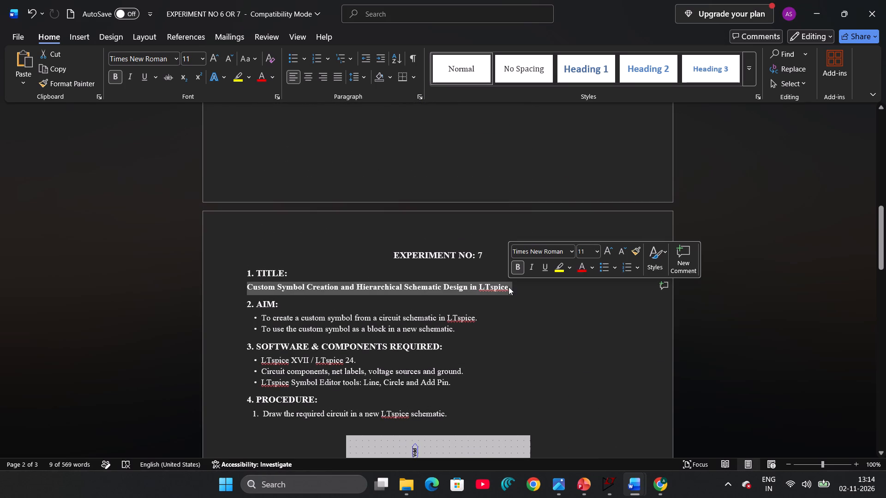
left_click(594, 254)
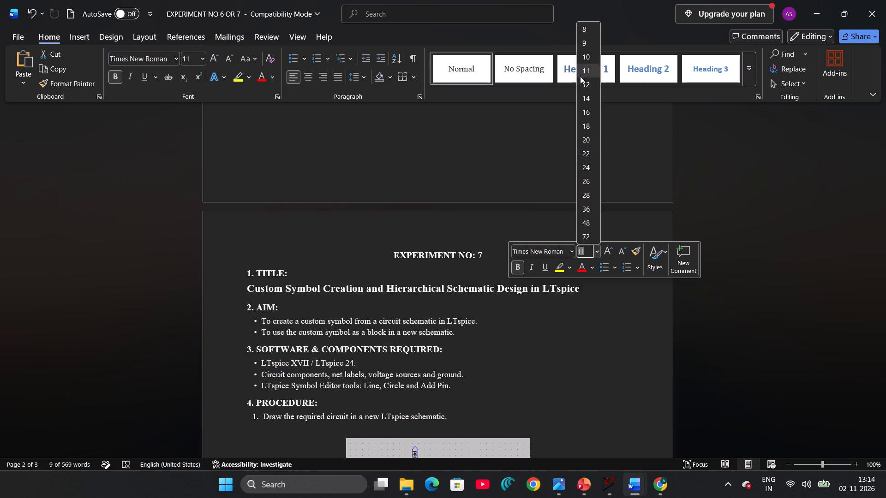
left_click(589, 58)
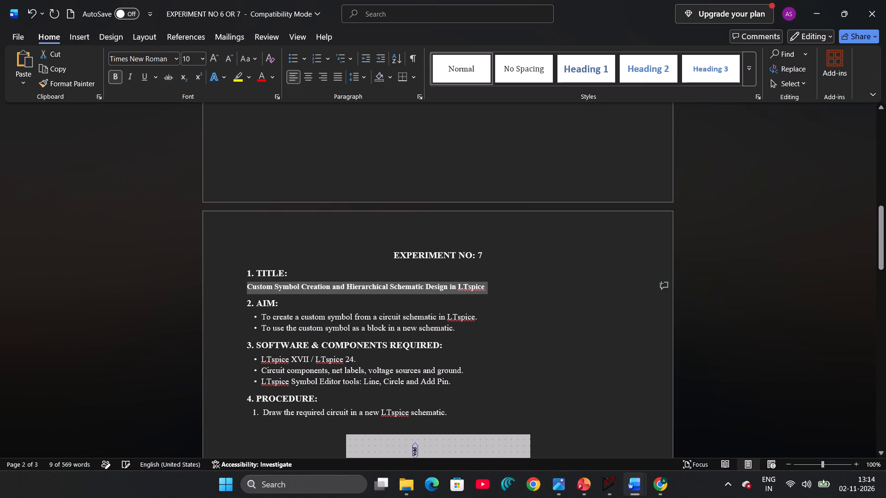
left_click_drag(258, 313, 461, 328)
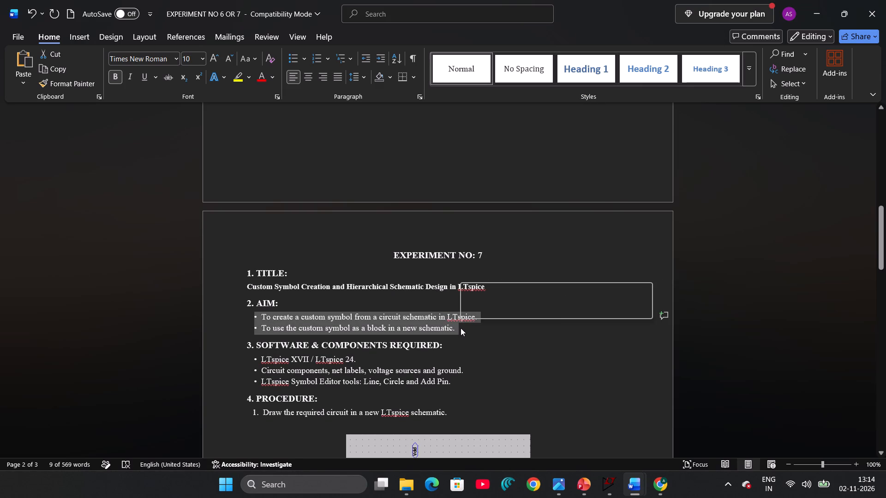
left_click(546, 294)
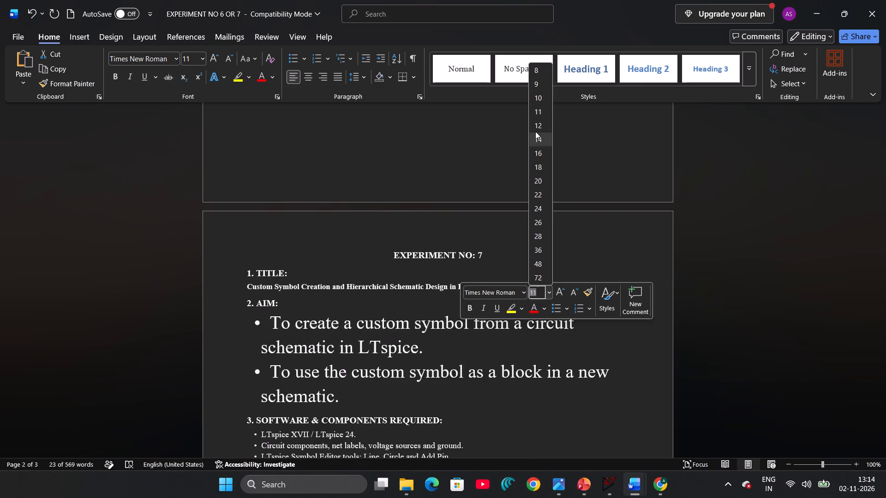
left_click(538, 102)
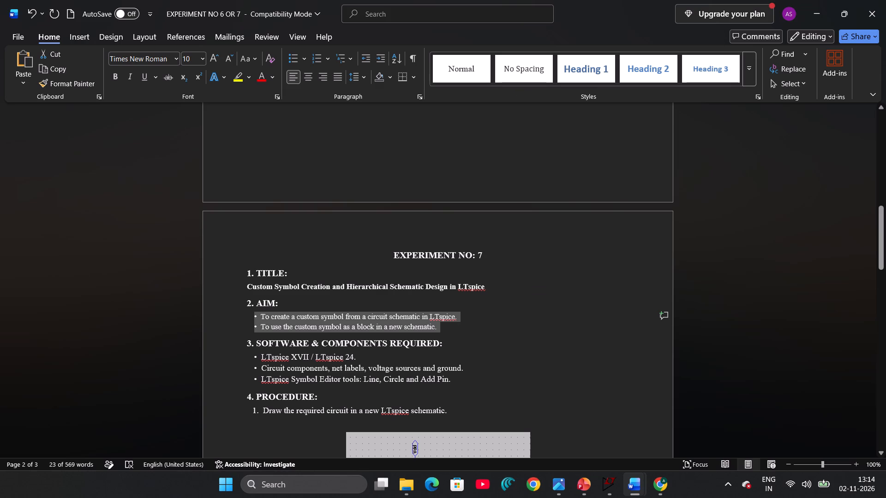
Remove "/ LTspice 24" from Experiment 7's first Software & Components Required bullet, keeping "LTspice XVII" followed by a period.
left_click_drag(356, 358, 318, 361)
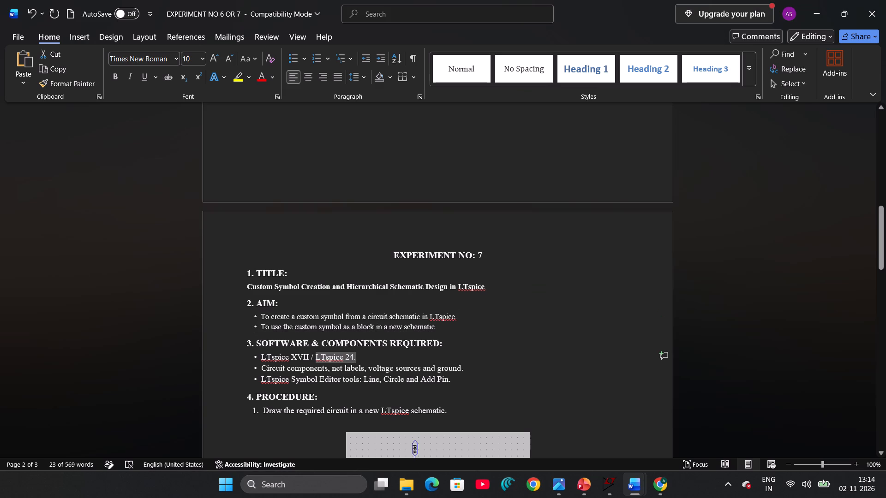
left_click_drag(318, 361, 313, 359)
key("BackSpace")
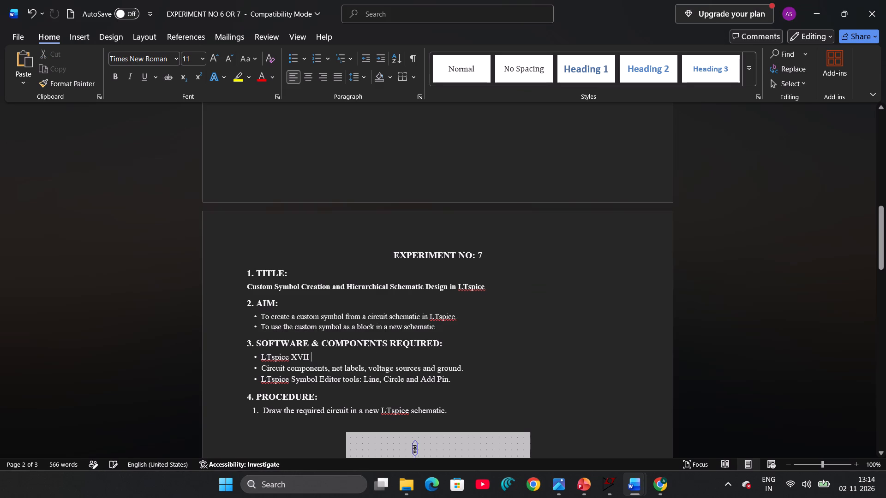
key("period")
Set the three bullets under Experiment 7's Software & Components Required heading to font size 10.
left_click_drag(251, 354, 366, 363)
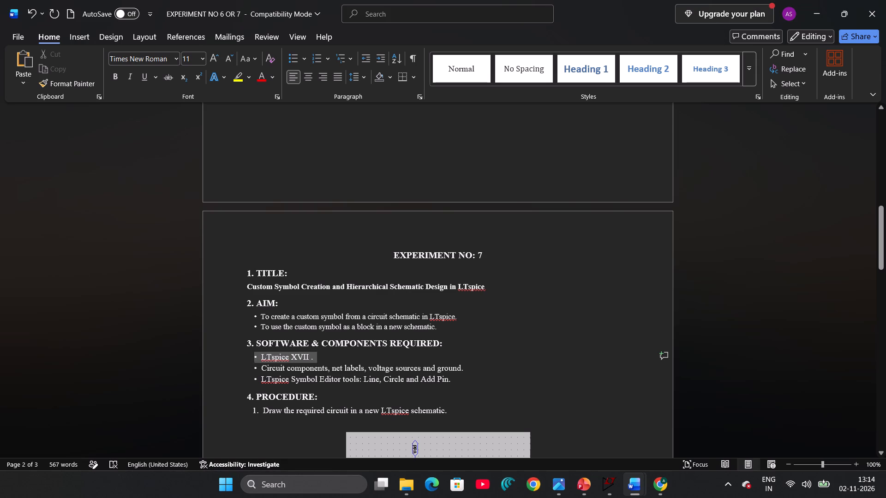
left_click_drag(366, 363, 459, 379)
left_click(547, 343)
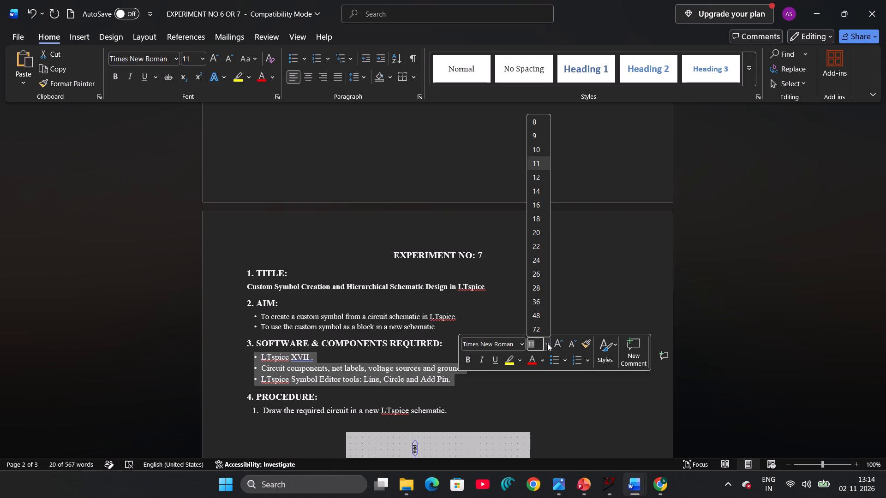
left_click(536, 153)
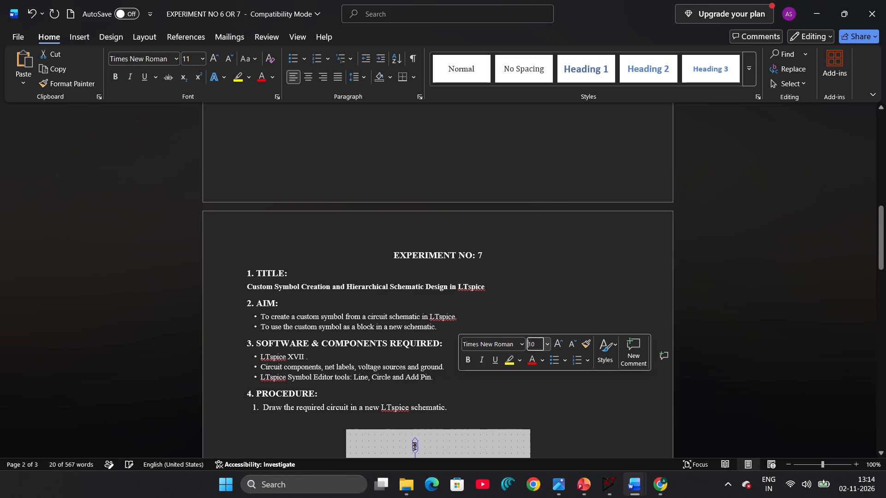
Set Experiment 7's whole Procedure list, steps 1 to 11 including the figure caption, to font size 10.
left_click(261, 307)
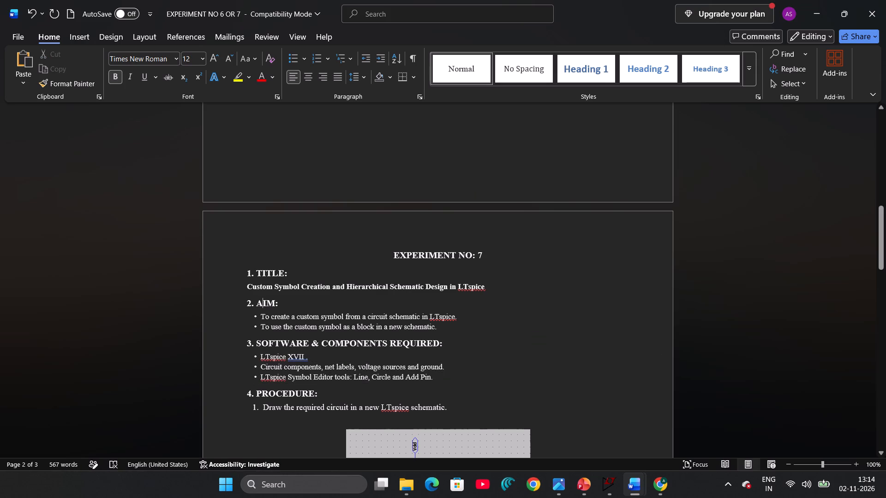
left_click(291, 344)
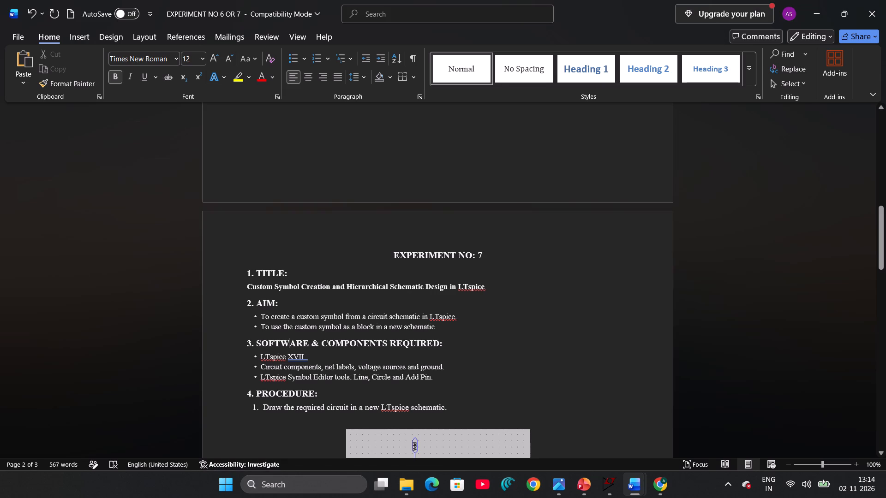
left_click(306, 397)
left_click_drag(252, 409, 492, 261)
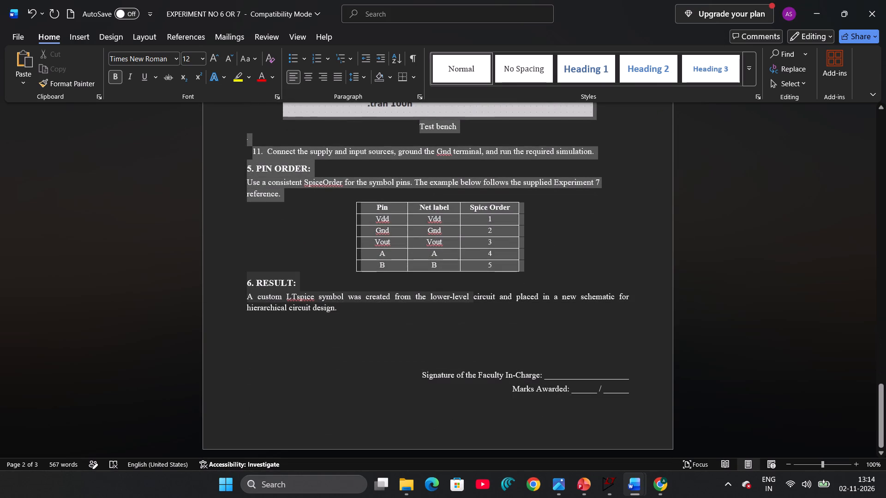
left_click_drag(492, 261, 599, 93)
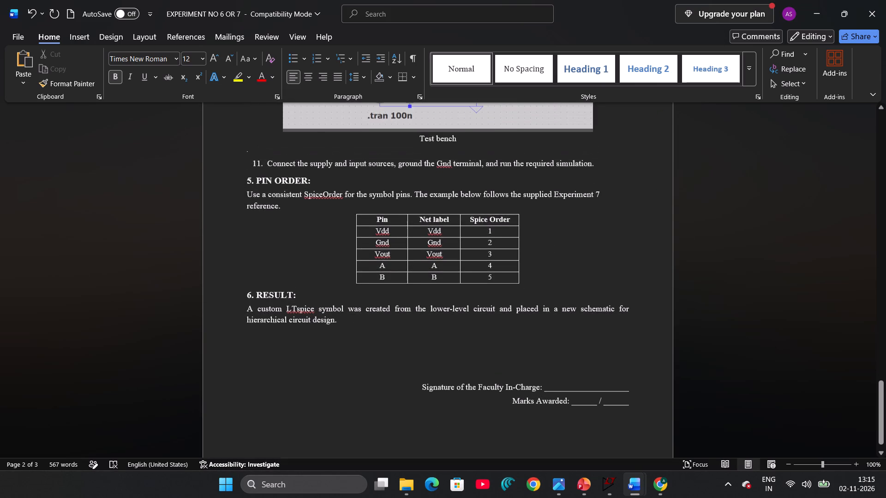
left_click_drag(599, 93, 598, 199)
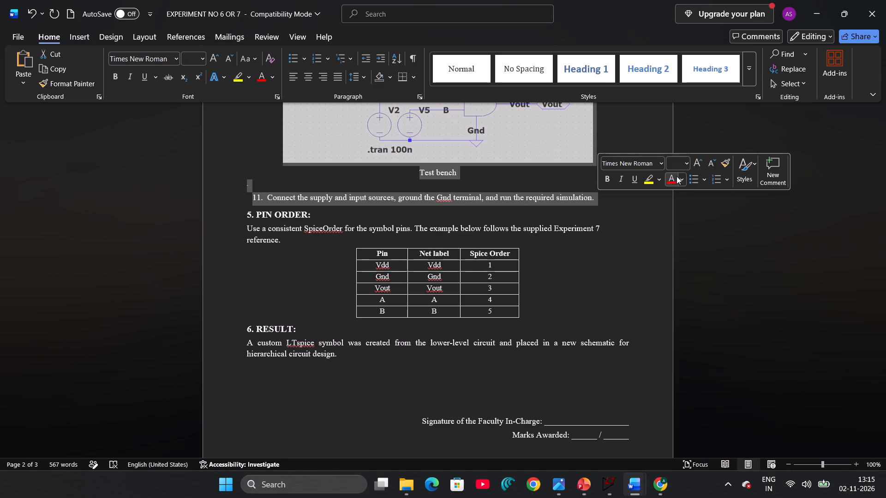
left_click(685, 162)
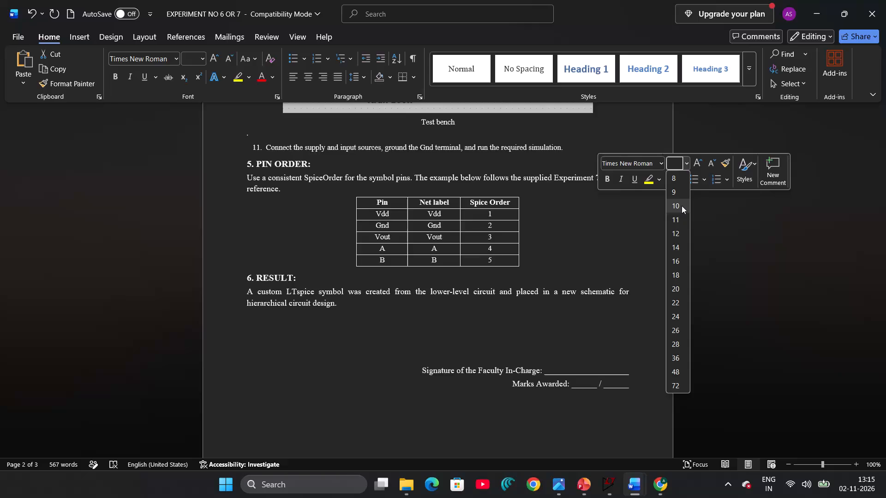
left_click(682, 206)
Delete the stray dot between the transistor circuit figure and Procedure step 2 in Experiment 7.
scroll(372, 182, "up", 4)
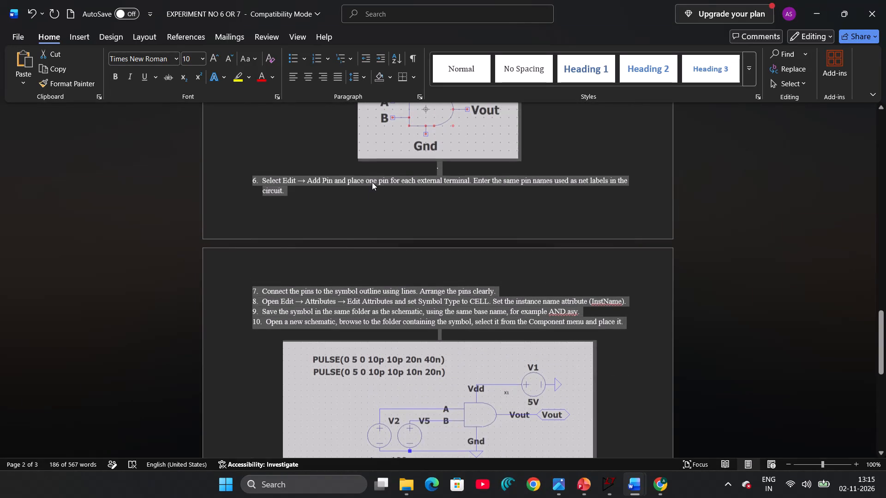
scroll(336, 243, "up", 1)
left_click(280, 273)
scroll(280, 273, "up", 1)
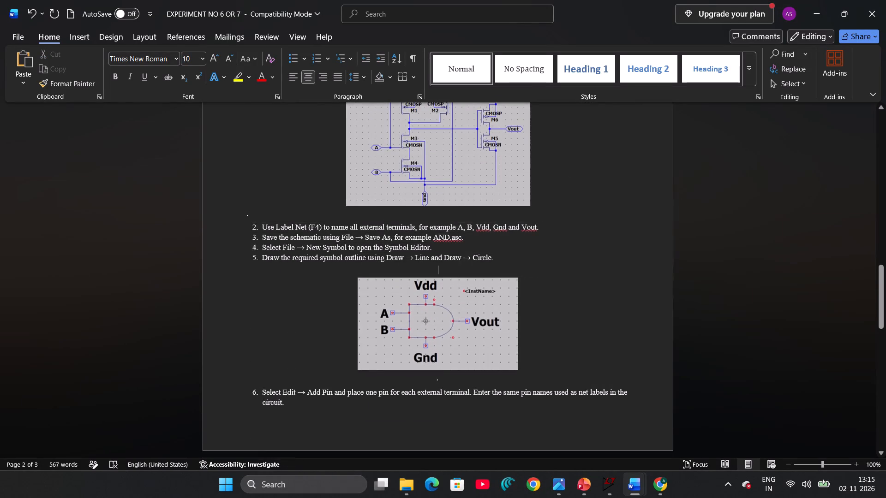
scroll(280, 273, "up", 1)
left_click(254, 403)
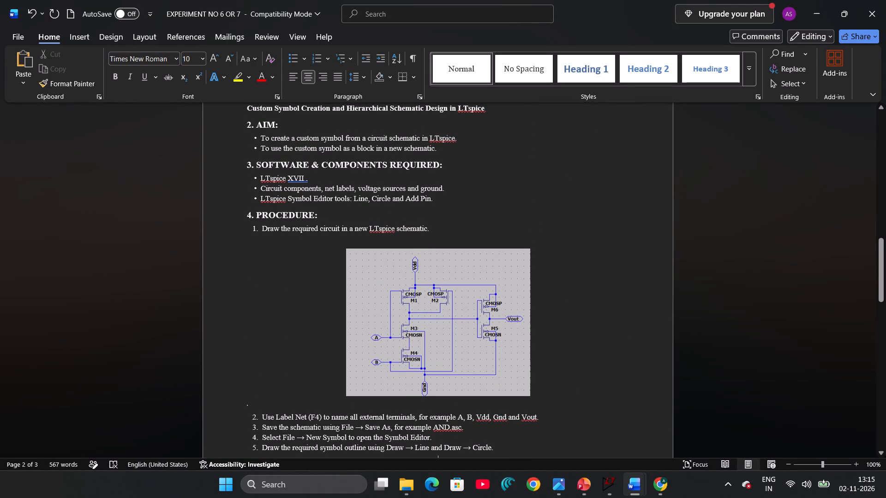
key("BackSpace")
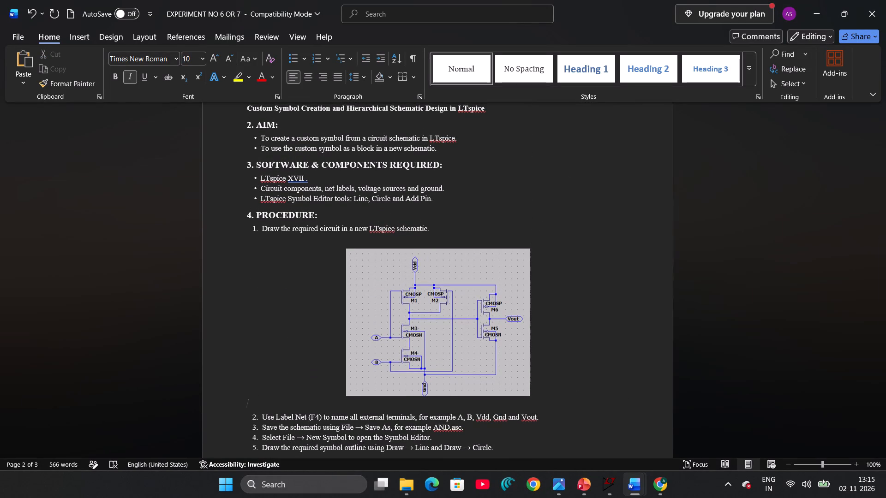
Delete the stray dot between the AND gate symbol figure and Procedure step 6.
scroll(254, 403, "down", 1)
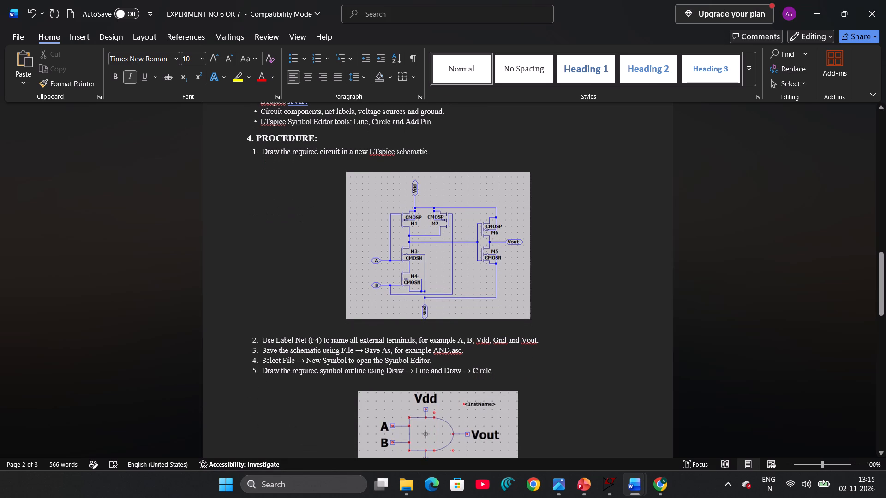
scroll(254, 403, "down", 3)
scroll(254, 403, "up", 2)
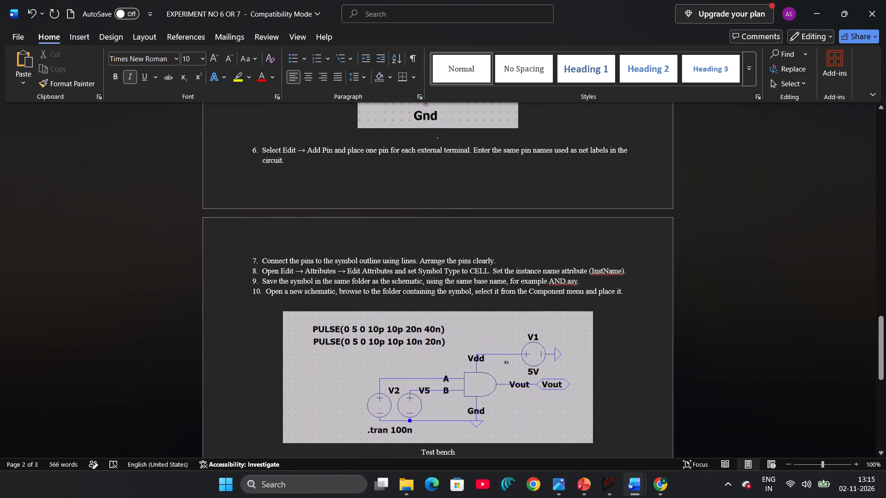
left_click(444, 137)
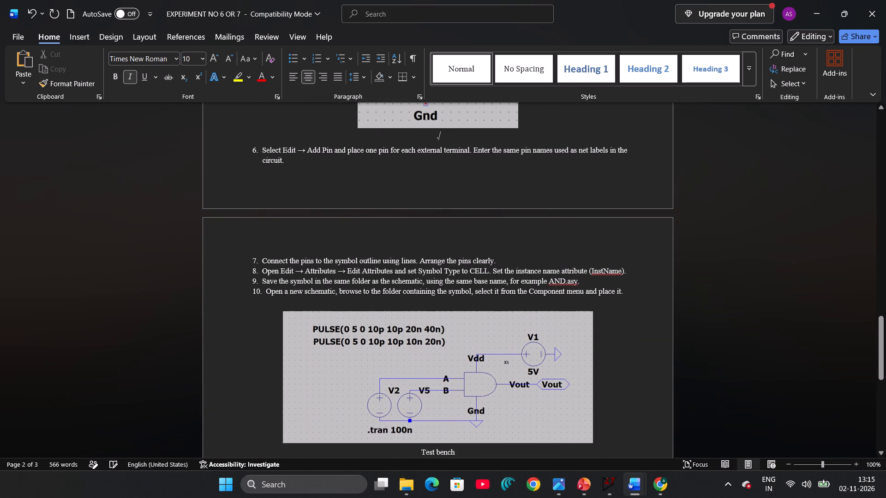
key("BackSpace")
Delete the stray dot between the Test bench caption and Procedure step 11.
scroll(444, 137, "down", 2)
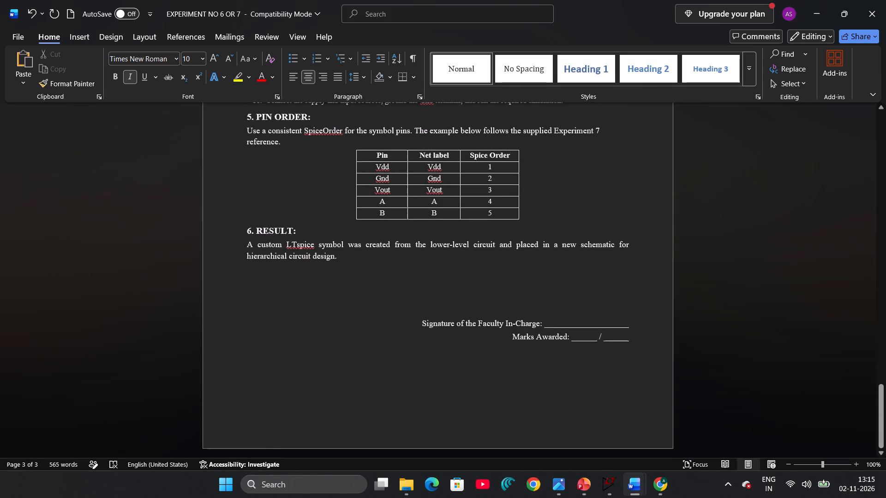
scroll(444, 137, "up", 1)
left_click(301, 190)
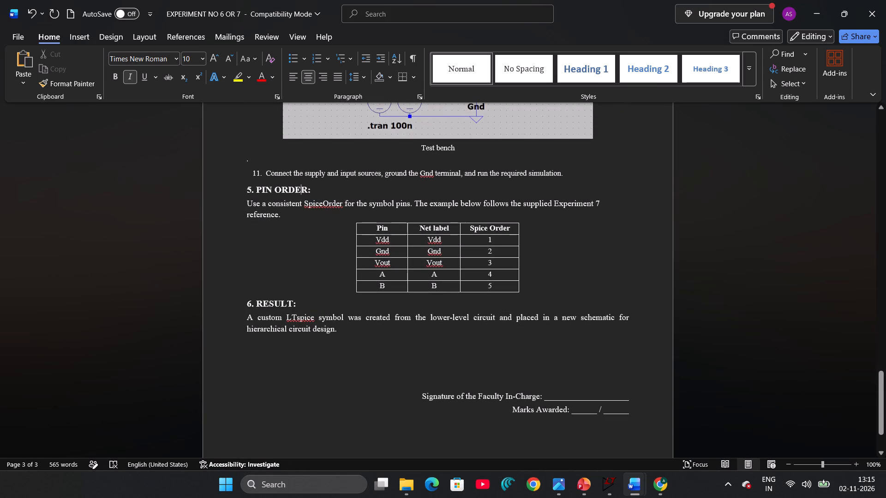
left_click(252, 162)
key("BackSpace")
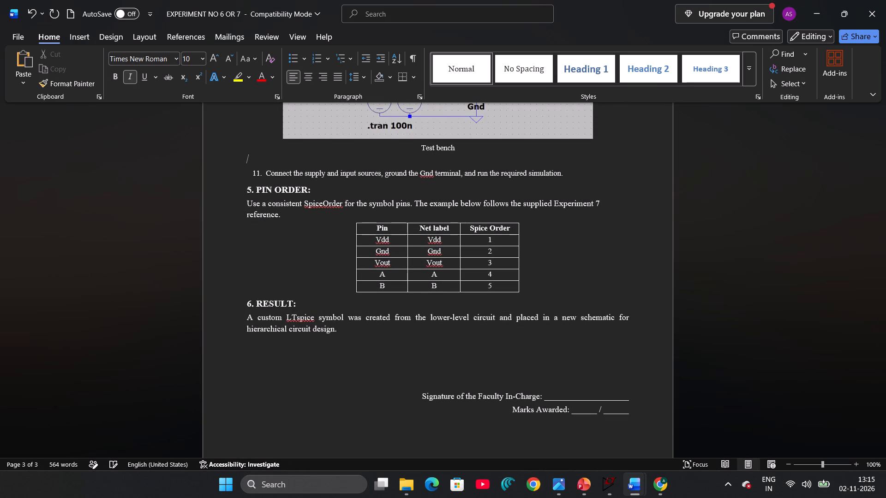
Set the introductory paragraph under Experiment 7's Pin Order heading to font size 10.
left_click(269, 191)
left_click_drag(238, 203, 285, 217)
left_click(373, 182)
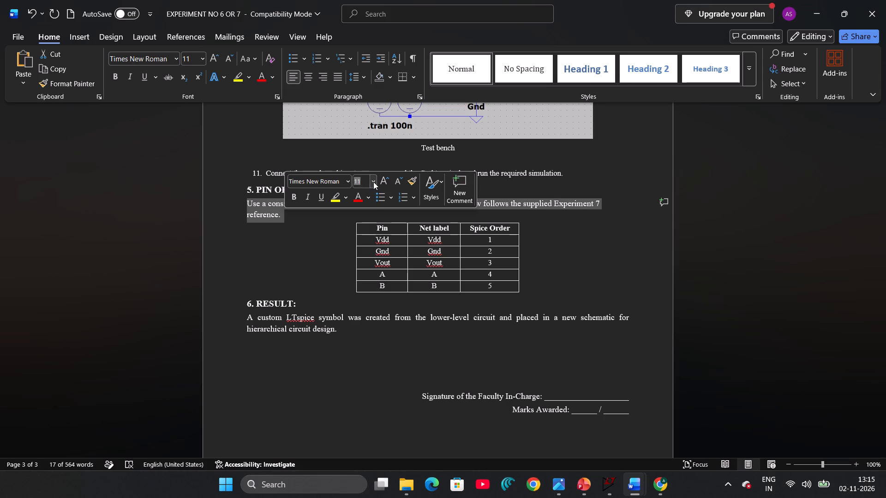
left_click(366, 220)
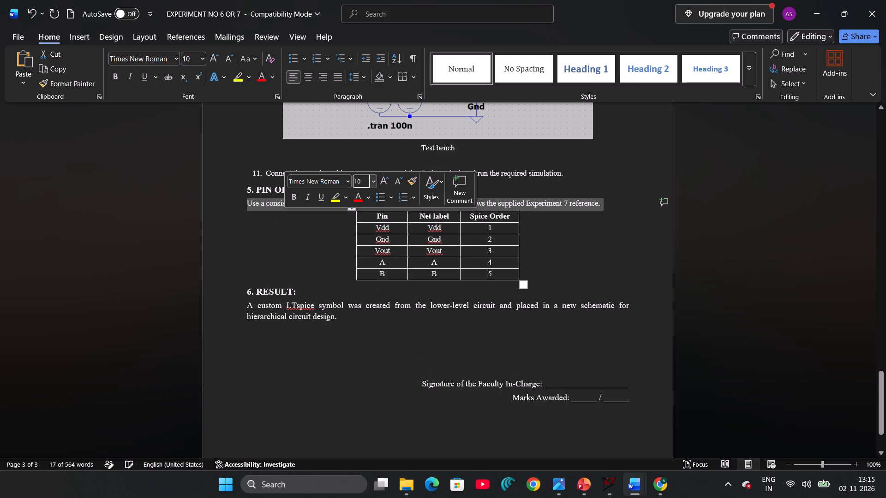
Set the paragraph under Experiment 7's Result heading to font size 10.
left_click_drag(247, 304, 348, 324)
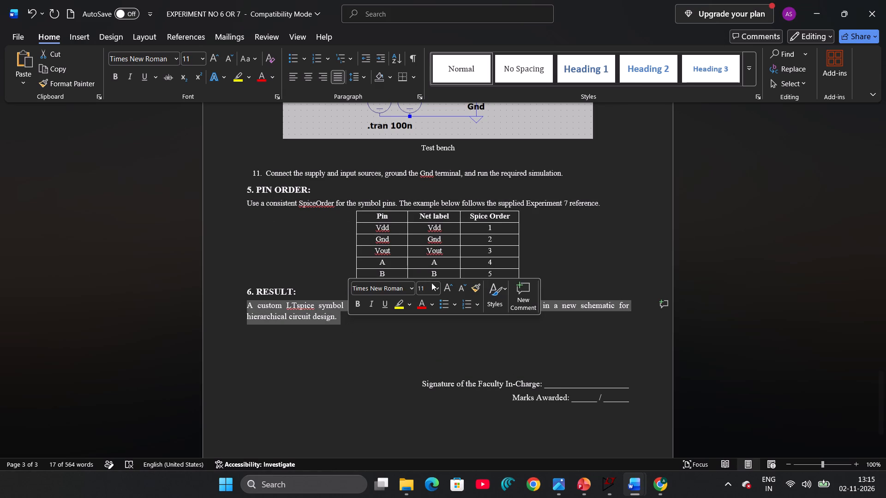
left_click(434, 285)
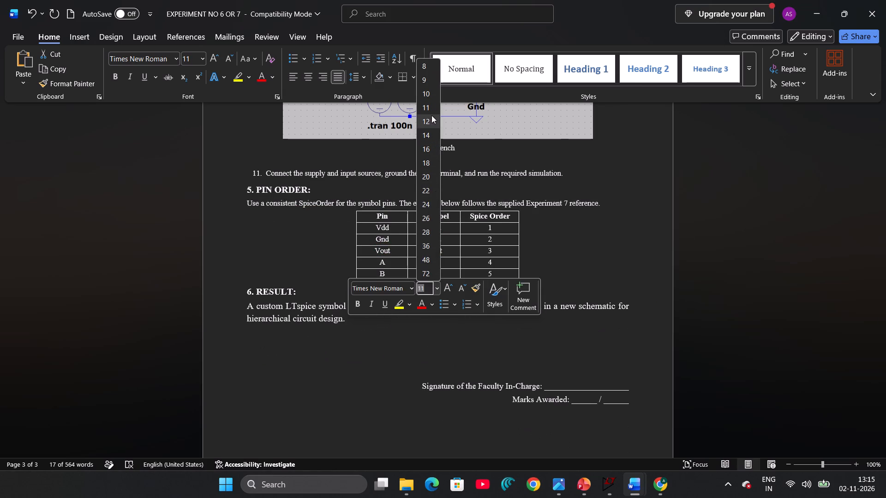
left_click(426, 99)
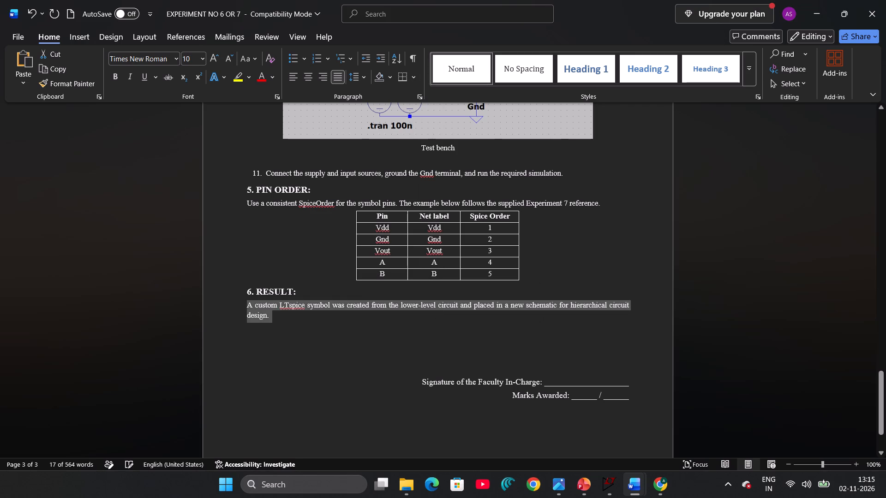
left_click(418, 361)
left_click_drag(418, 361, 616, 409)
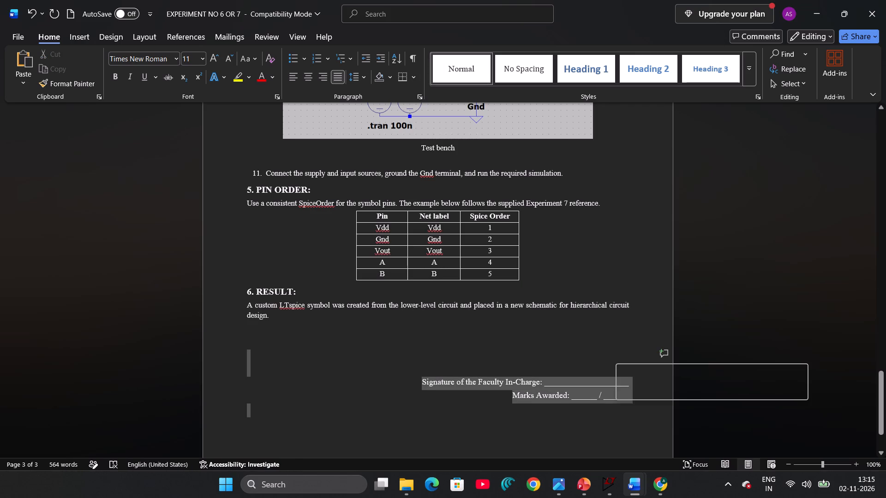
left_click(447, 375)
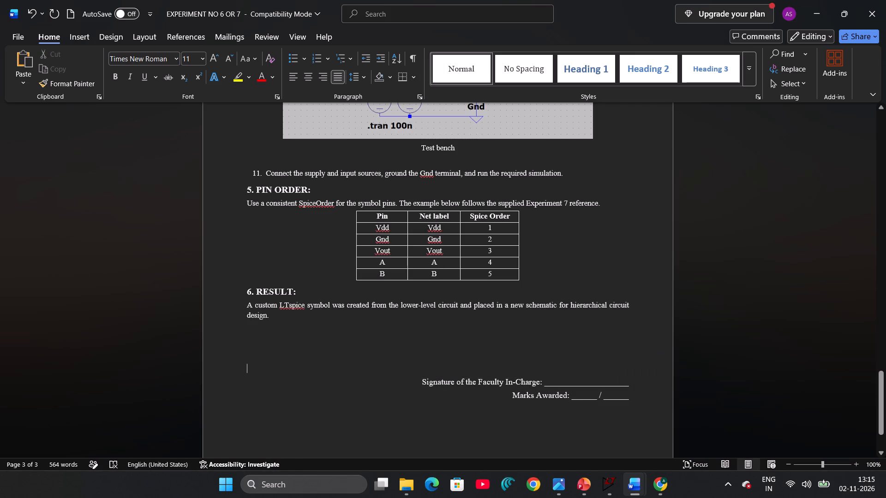
Review Experiment 7 from its title through the Procedure figures for layout and text consistency.
scroll(391, 323, "up", 6)
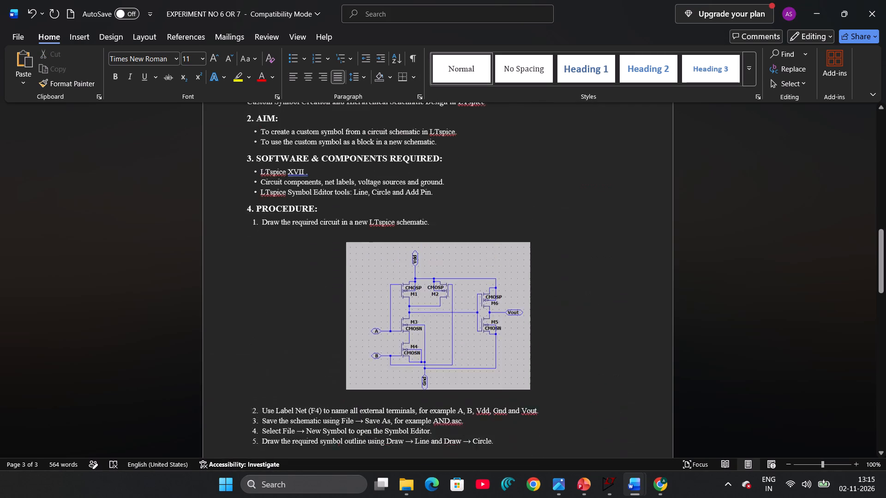
scroll(391, 323, "right", 1)
scroll(391, 323, "down", 1)
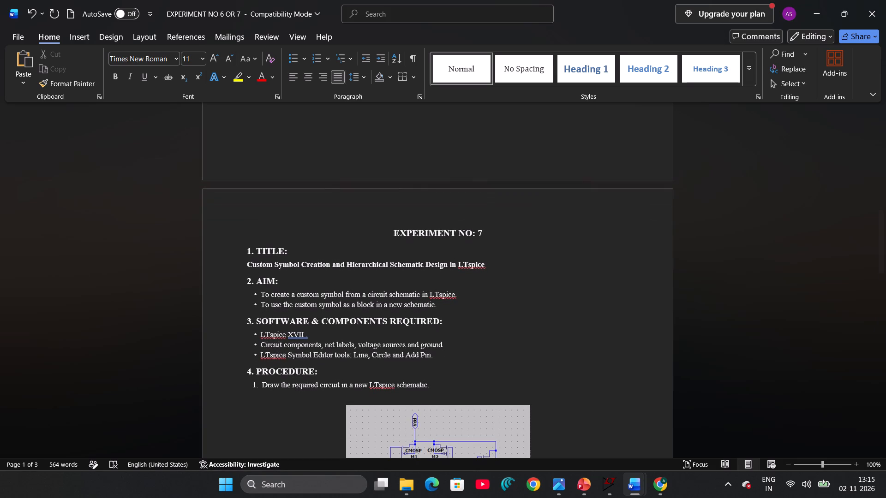
scroll(391, 323, "down", 2)
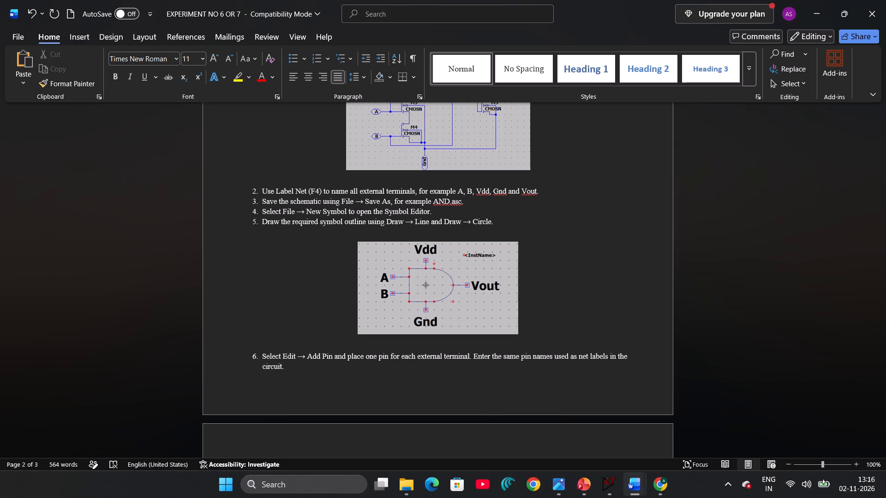
scroll(391, 323, "up", 1)
scroll(278, 243, "up", 3)
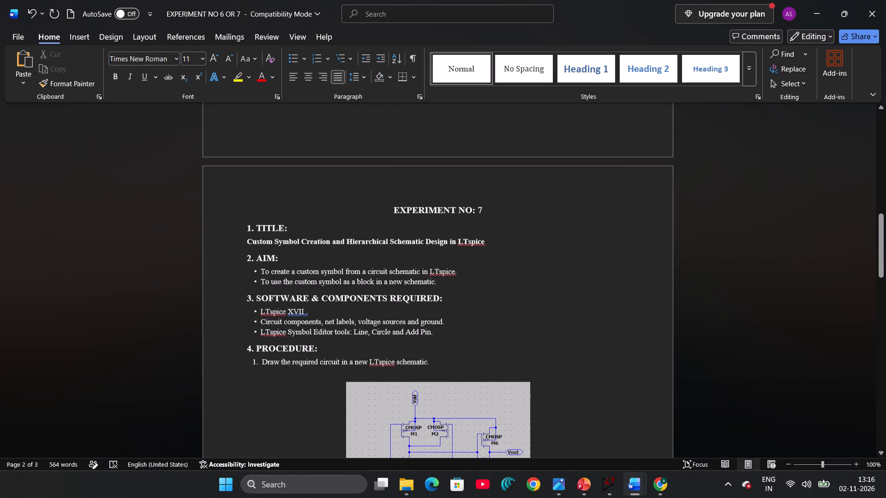
Add the Save command to the Quick Access Toolbar.
left_click(156, 10)
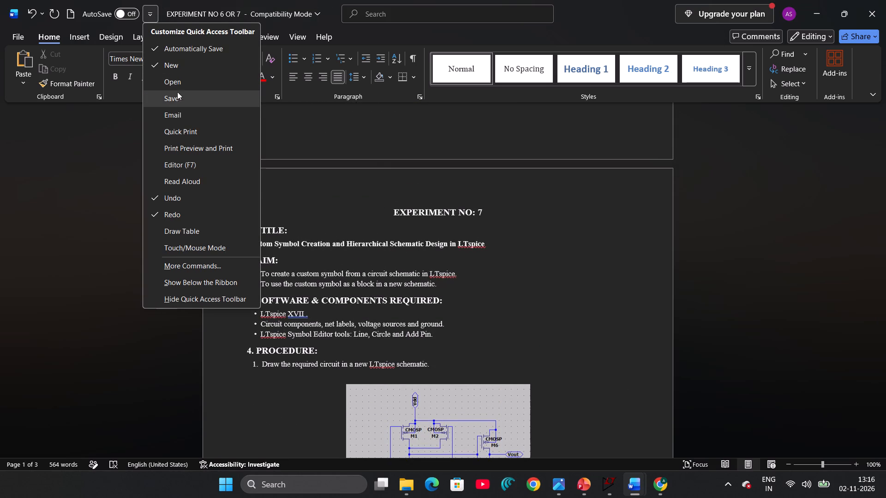
left_click(179, 99)
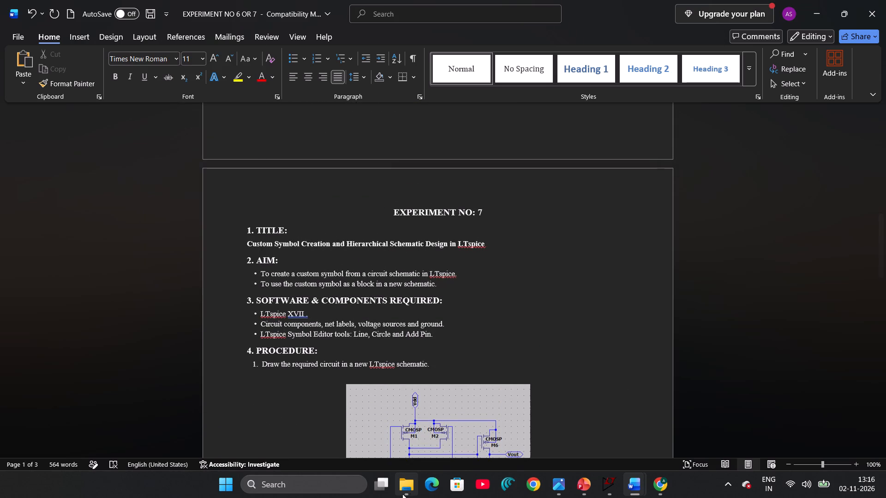
Open the EXPERIMENT NO 8 document from File Explorer.
left_click(411, 493)
double_click(219, 202)
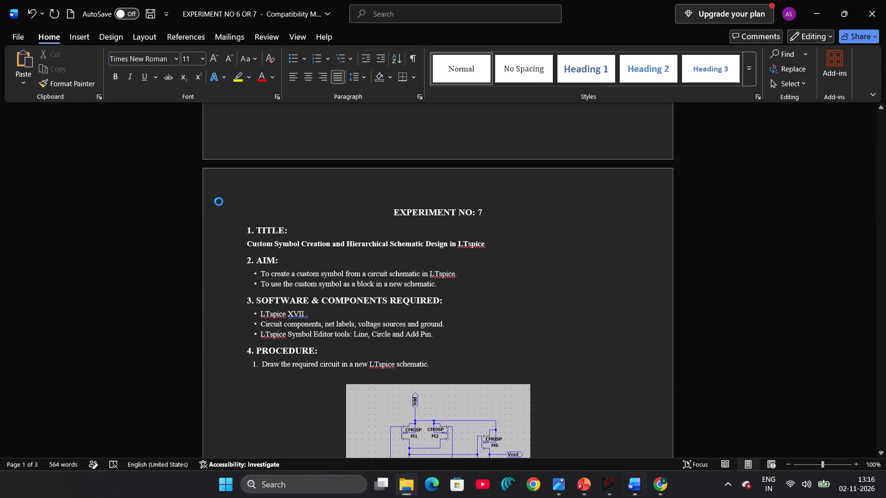
Insert a blank line between the Fig. 8 caption and the "A. LOGIC EXPRESSIONS" heading in Experiment 8.
scroll(393, 380, "down", 6)
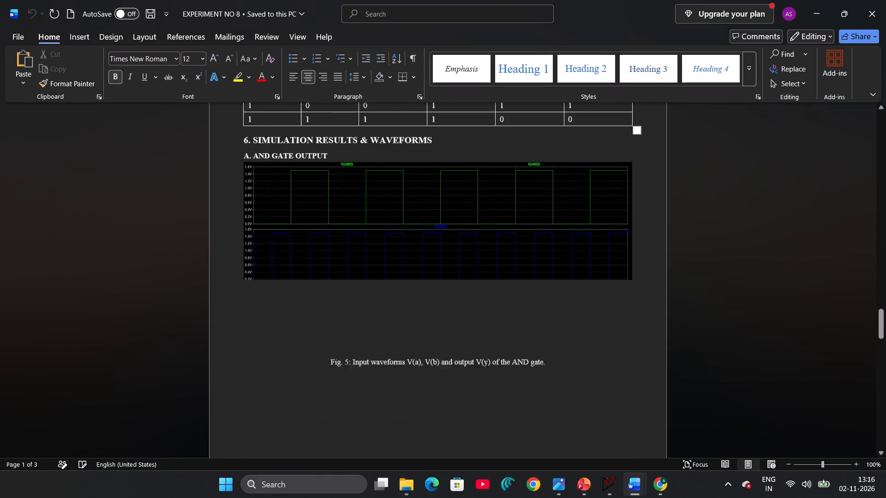
scroll(393, 380, "down", 7)
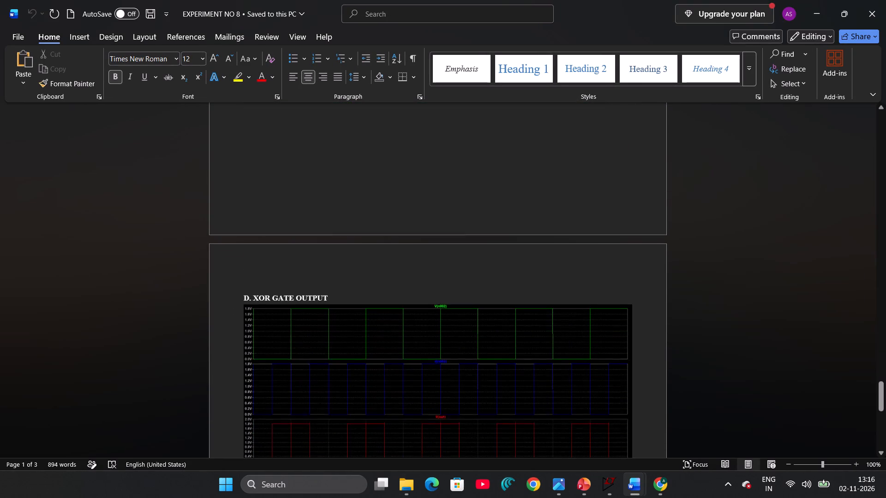
scroll(393, 380, "down", 2)
scroll(393, 380, "up", 1)
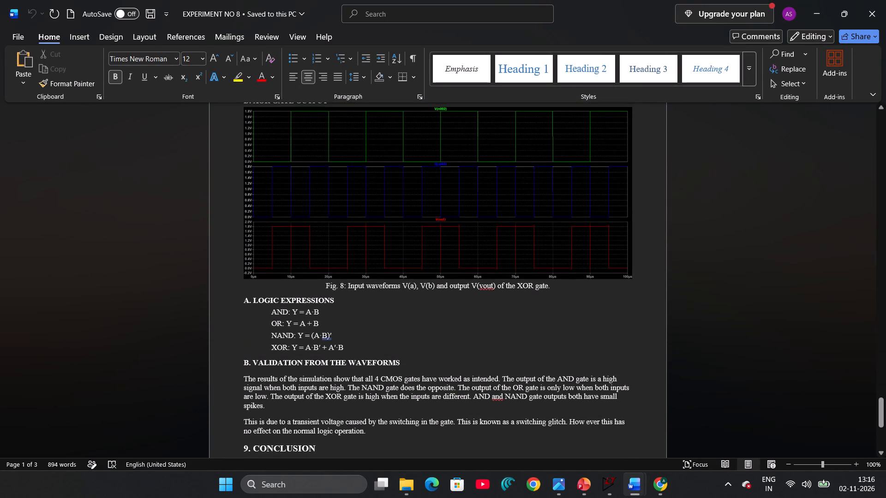
left_click(240, 301)
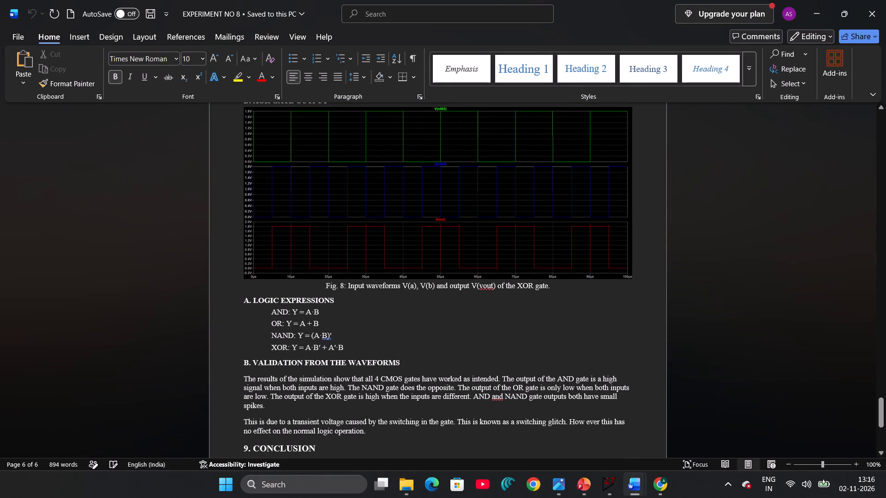
key("Return")
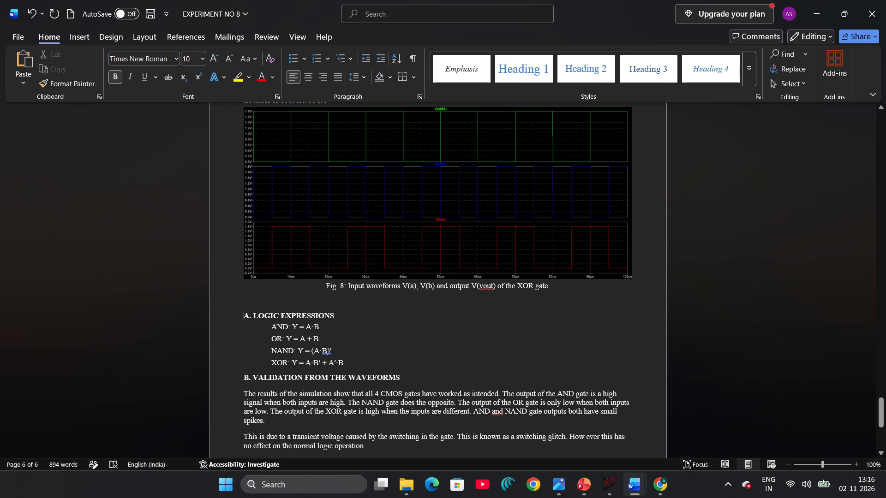
Enter the heading "8.CALCULATION" on the blank line above "A. LOGIC EXPRESSIONS".
scroll(256, 296, "up", 3)
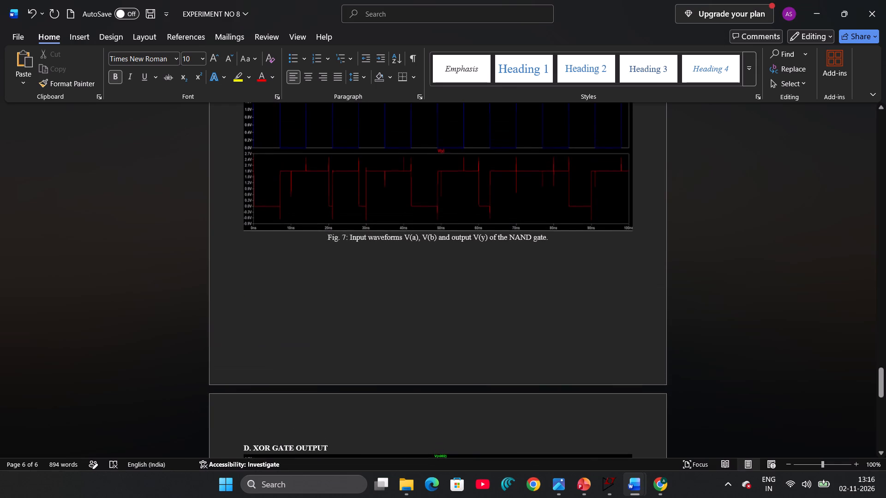
scroll(256, 296, "up", 4)
scroll(256, 296, "down", 1)
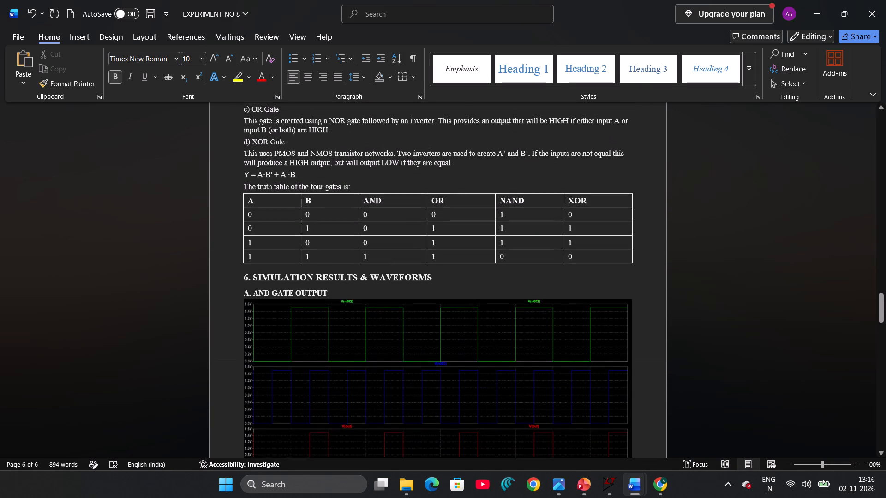
scroll(256, 296, "down", 3)
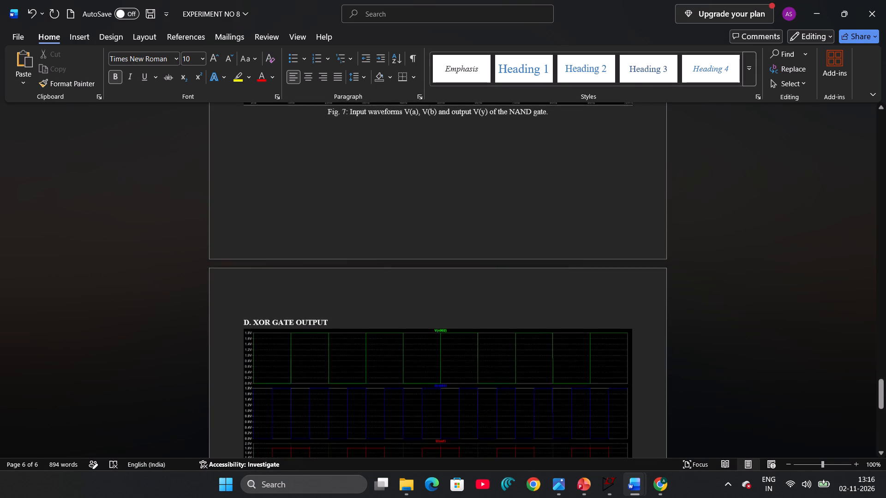
scroll(256, 296, "down", 4)
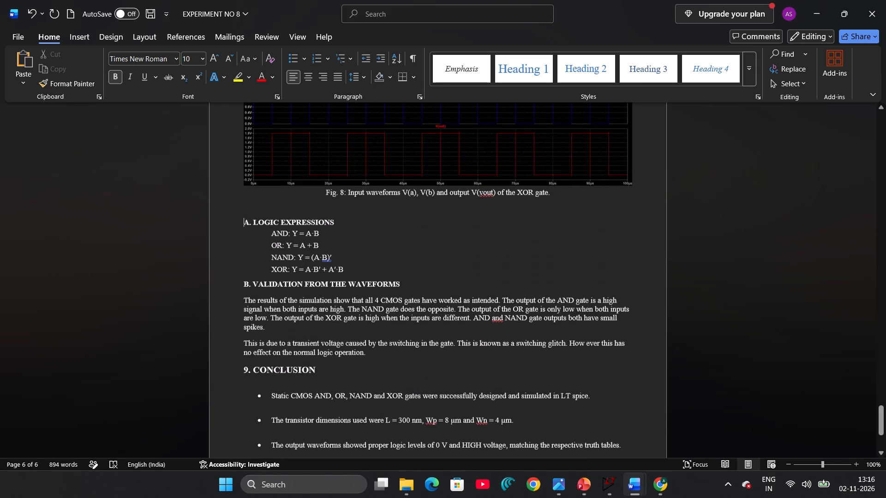
left_click(279, 206)
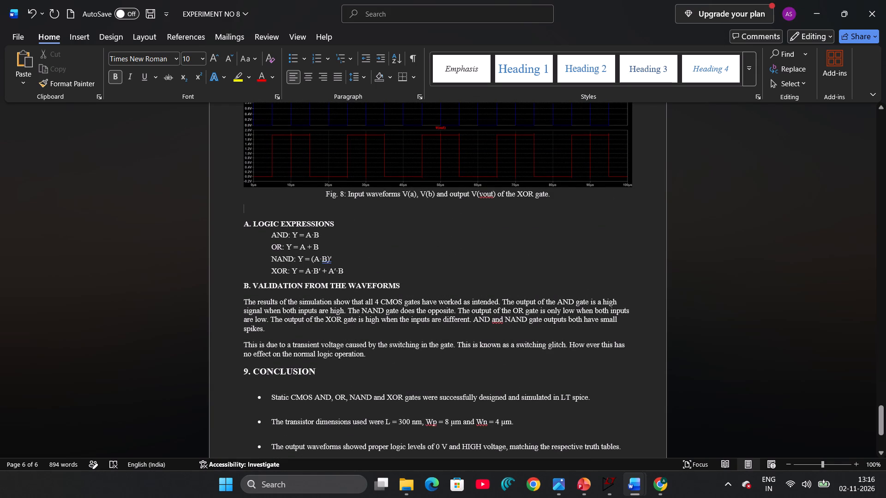
key("8")
key("period")
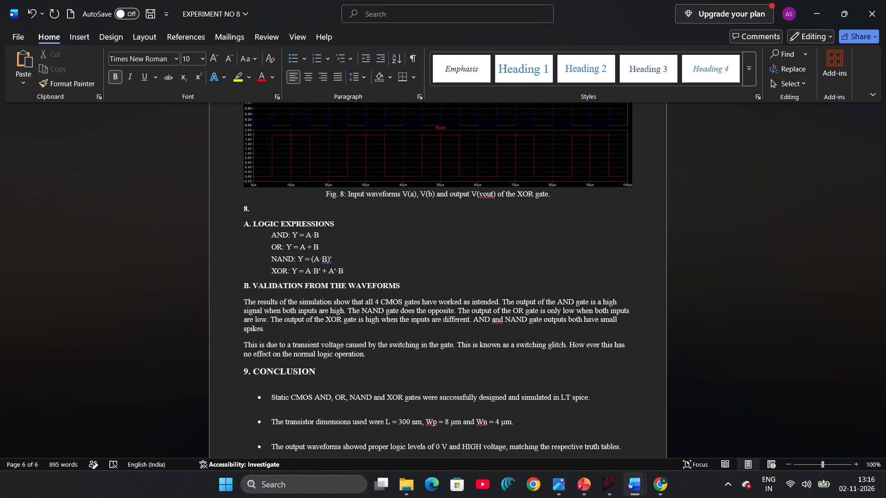
type("CAK")
key("BackSpace")
key("c")
key("BackSpace")
type("LCULATO")
key("BackSpace")
type("ION")
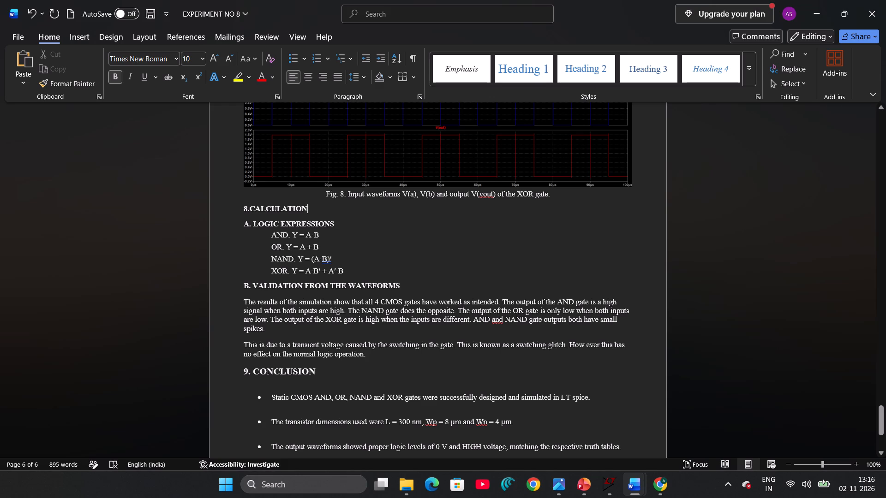
Set the "8.CALCULATION" heading to font size 12.
left_click_drag(315, 208, 241, 201)
left_click(313, 210)
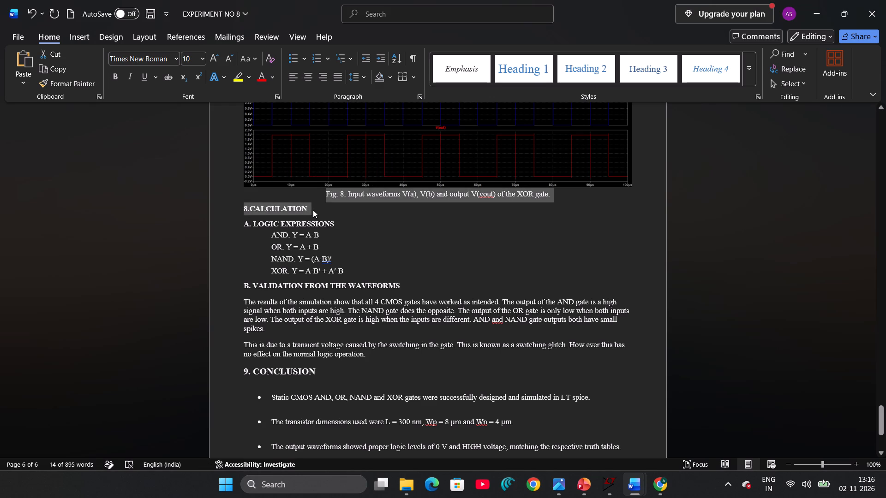
left_click_drag(311, 210, 244, 209)
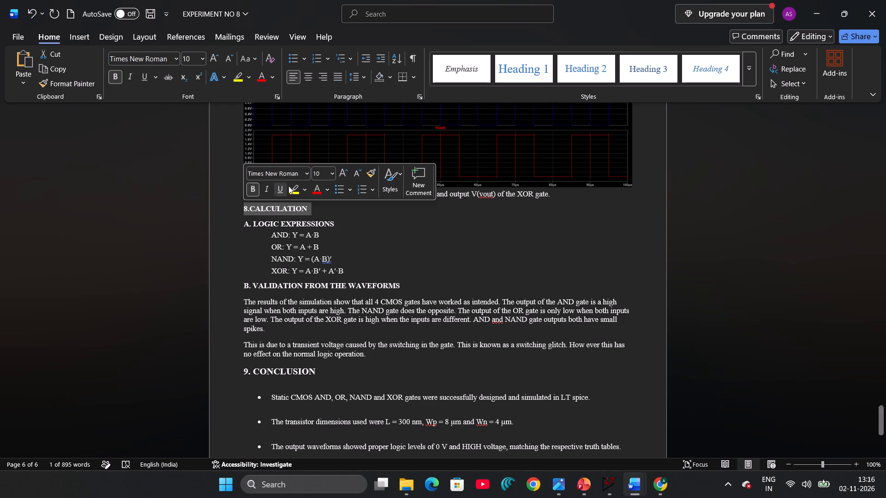
left_click(331, 177)
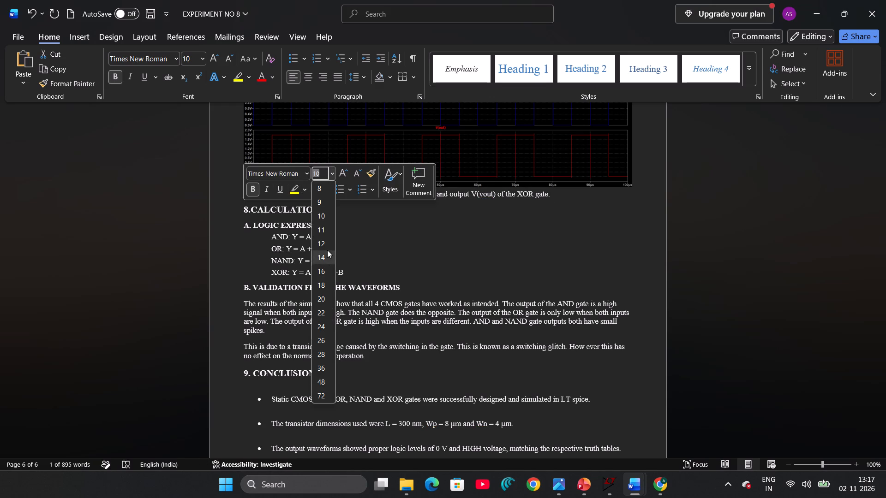
left_click(325, 245)
left_click(240, 224)
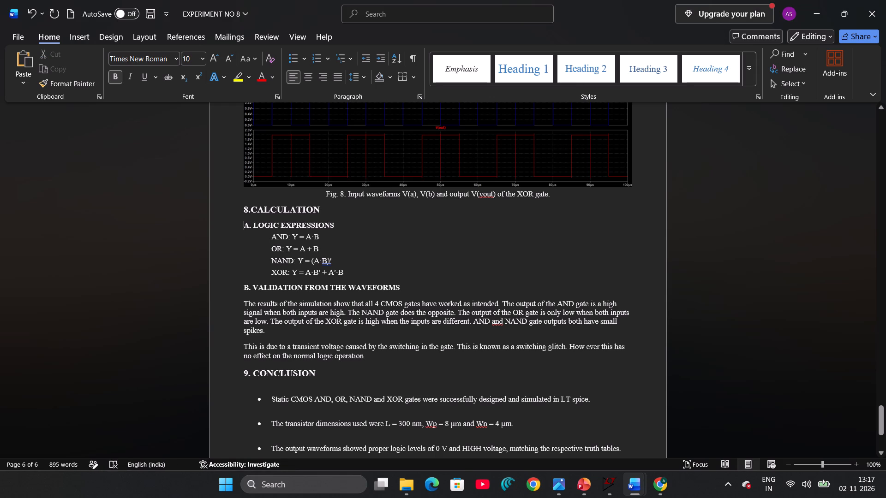
Review the Experiment 8 document from its end back to the title, checking the section headings and their numbering.
scroll(240, 224, "up", 3)
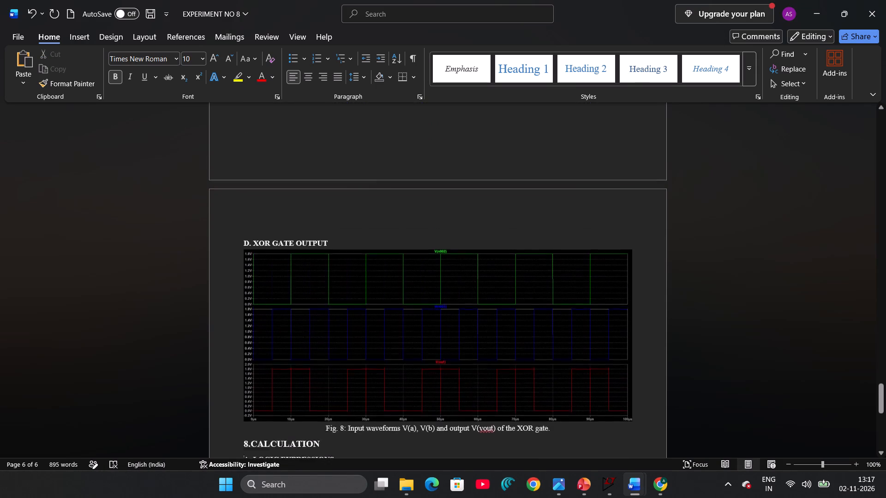
scroll(240, 224, "up", 5)
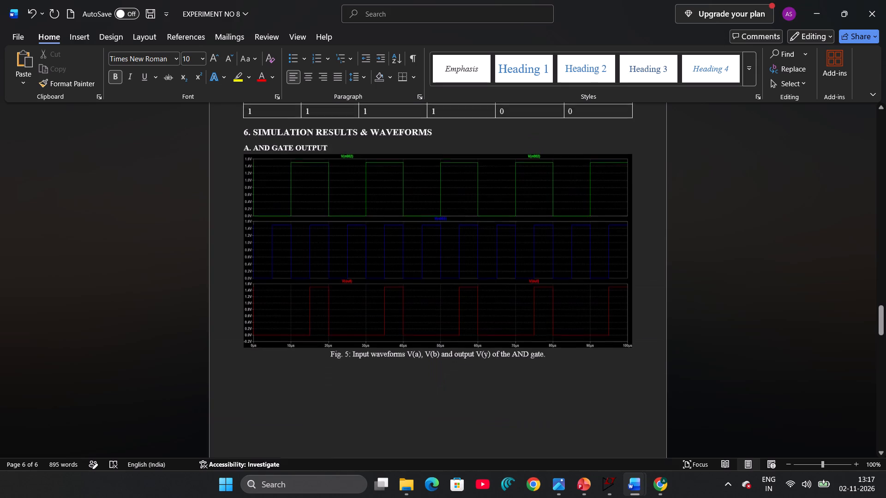
scroll(240, 224, "up", 4)
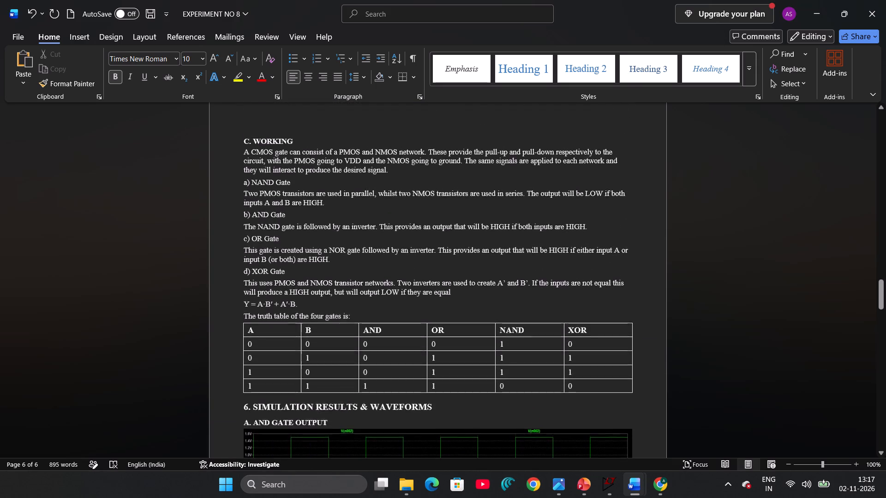
scroll(240, 224, "up", 6)
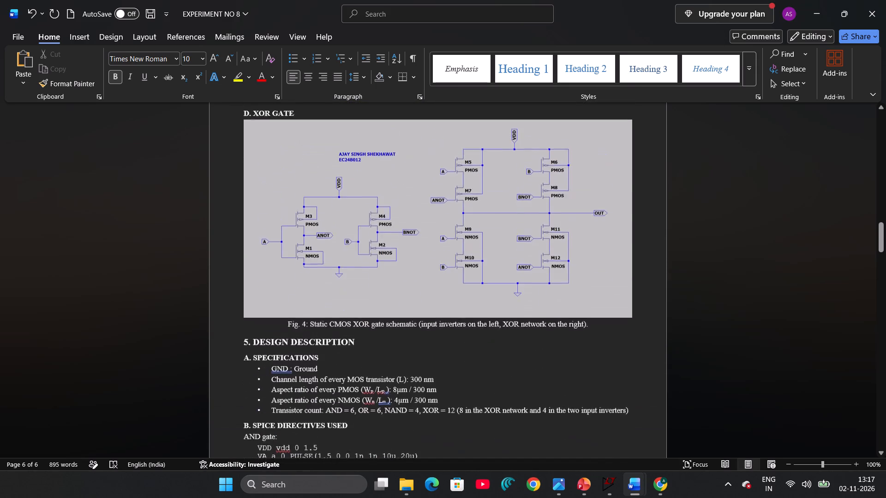
scroll(240, 224, "up", 5)
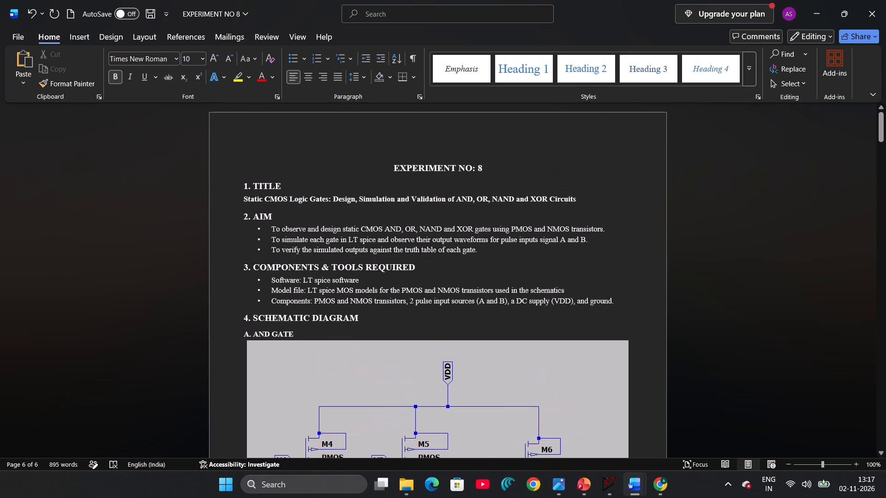
scroll(248, 333, "down", 16)
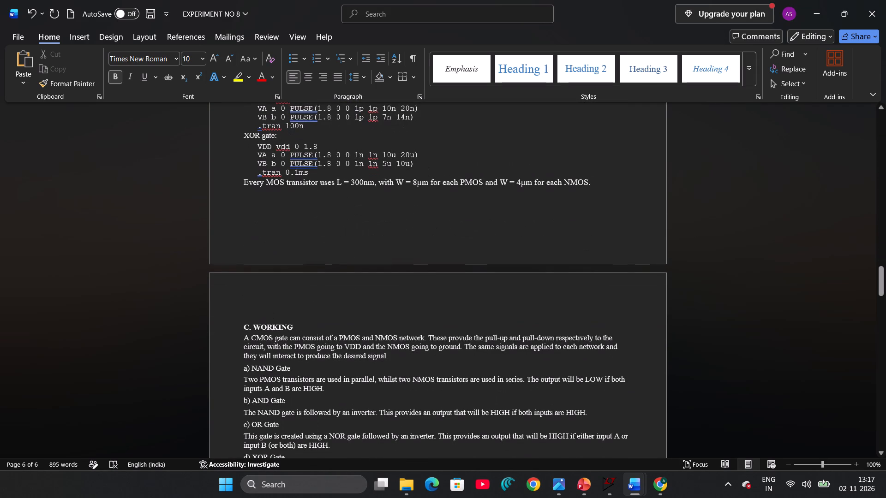
Open the EXPERIMENT NO 5 document from File Explorer and examine its section order and heading numbers through to the conclusion.
left_click(400, 485)
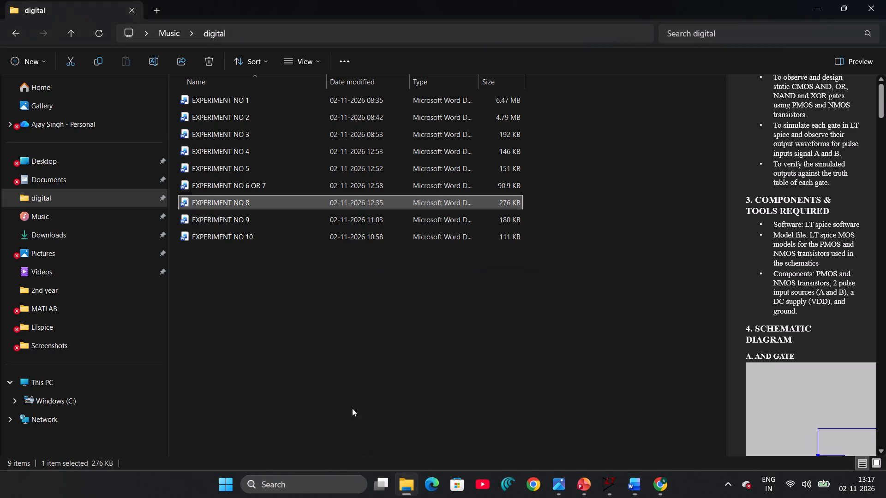
double_click(238, 165)
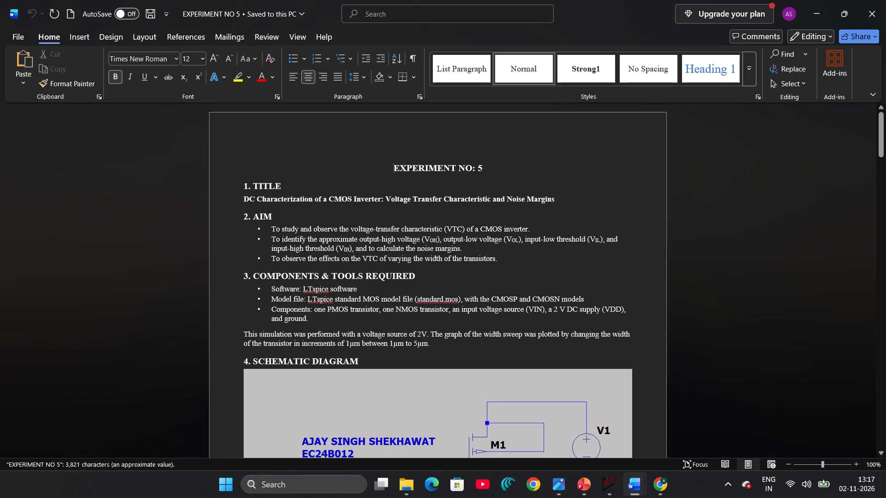
scroll(238, 165, "down", 6)
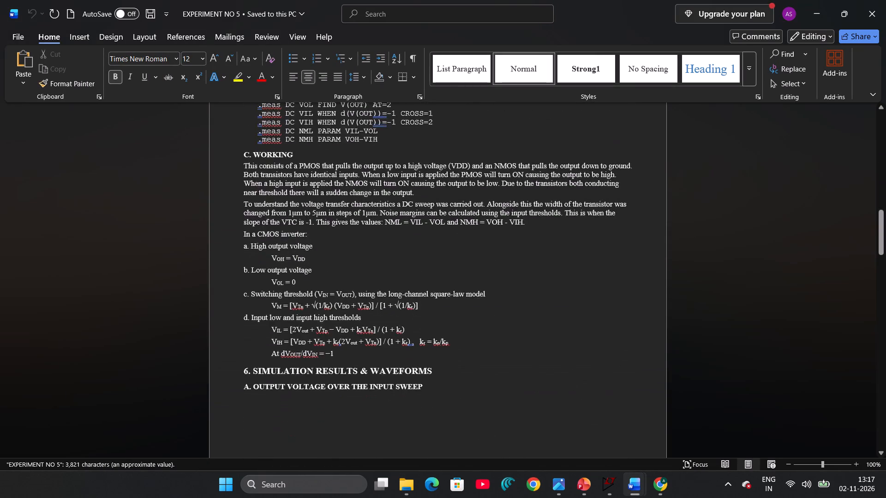
scroll(238, 165, "down", 5)
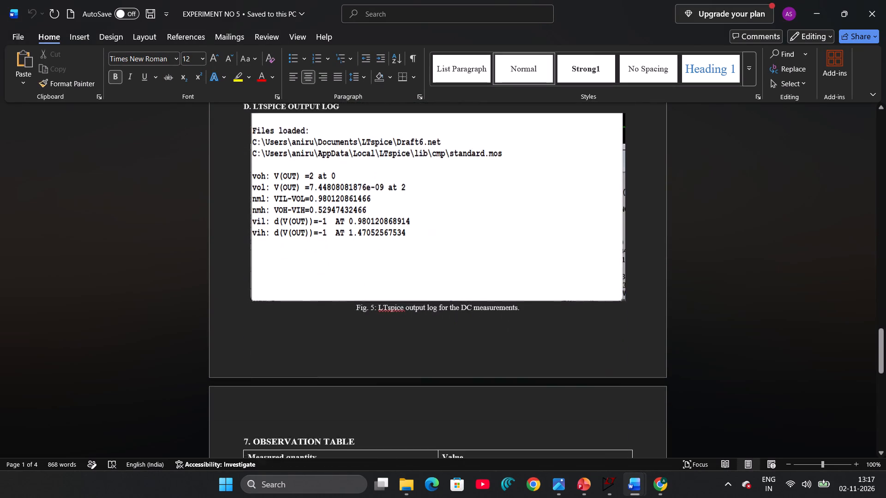
scroll(238, 165, "down", 5)
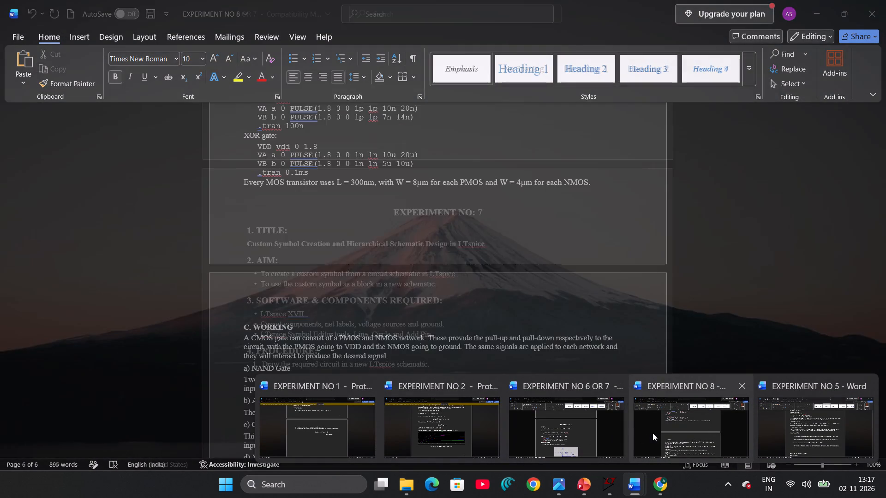
left_click(790, 414)
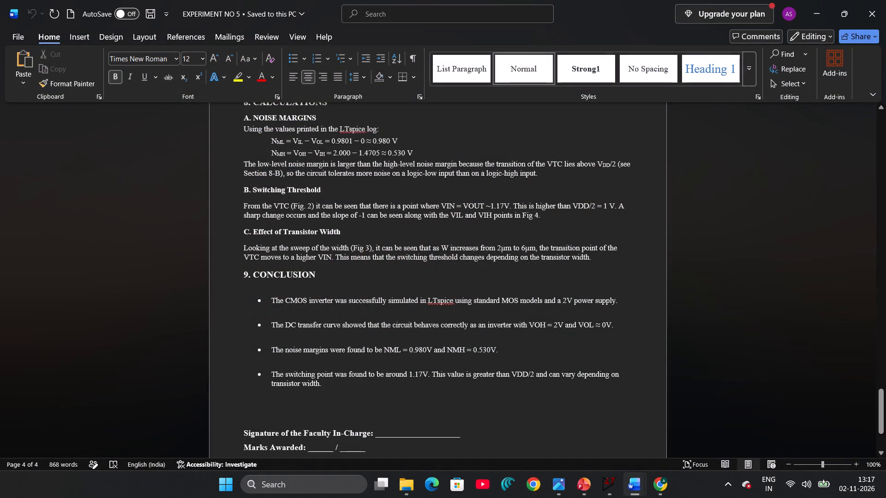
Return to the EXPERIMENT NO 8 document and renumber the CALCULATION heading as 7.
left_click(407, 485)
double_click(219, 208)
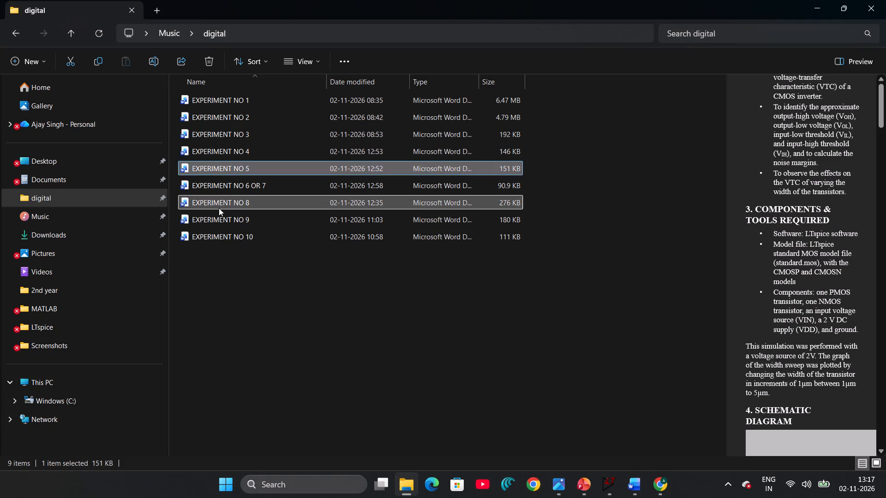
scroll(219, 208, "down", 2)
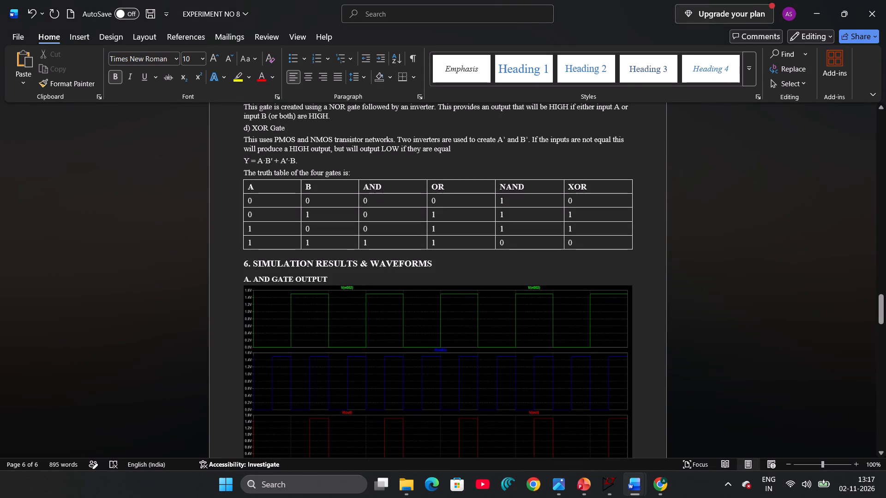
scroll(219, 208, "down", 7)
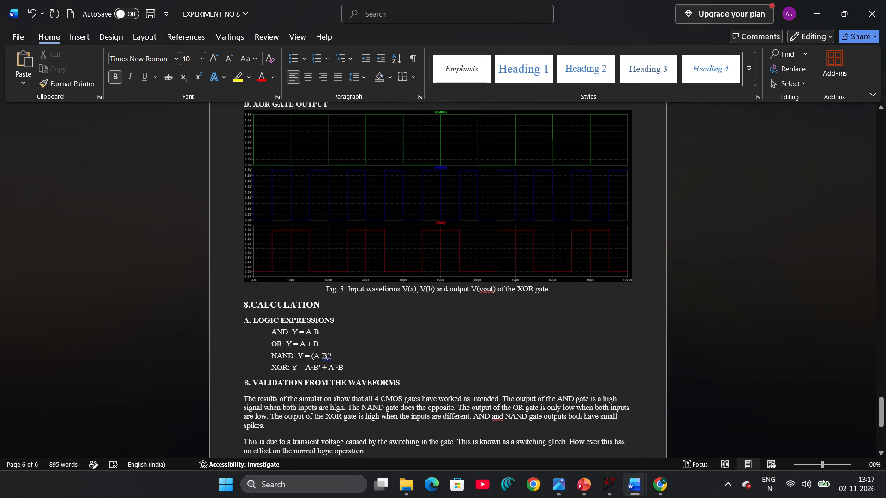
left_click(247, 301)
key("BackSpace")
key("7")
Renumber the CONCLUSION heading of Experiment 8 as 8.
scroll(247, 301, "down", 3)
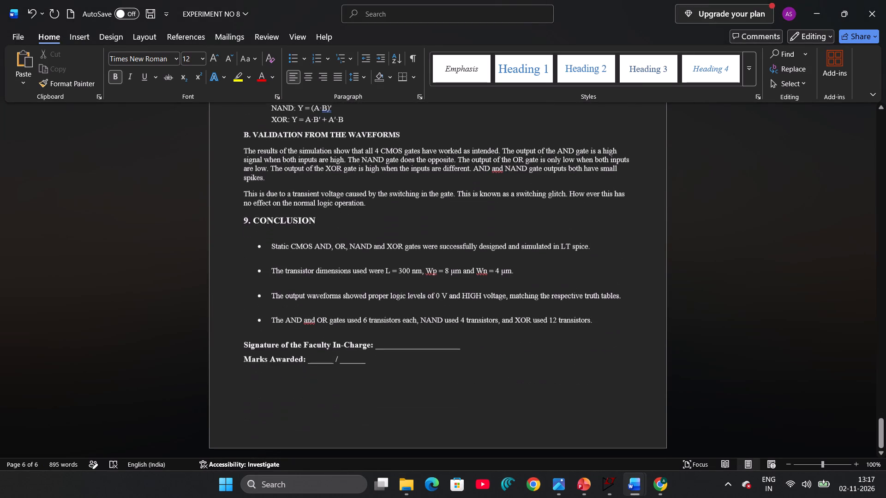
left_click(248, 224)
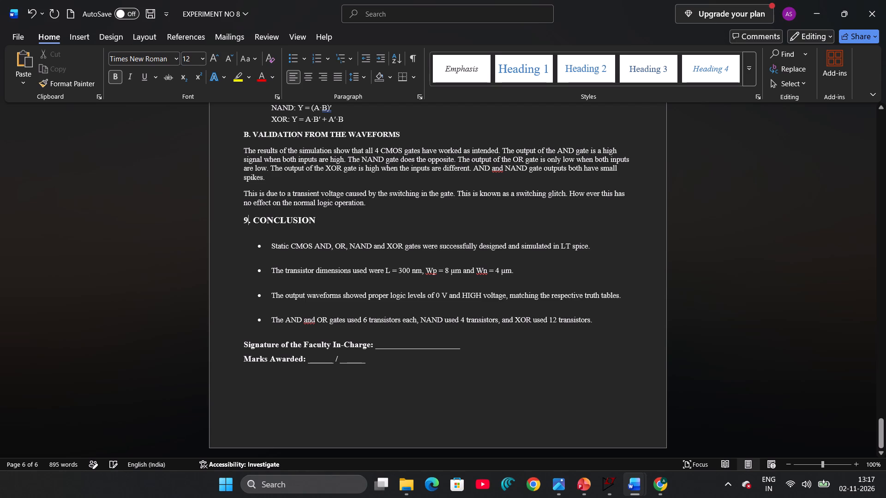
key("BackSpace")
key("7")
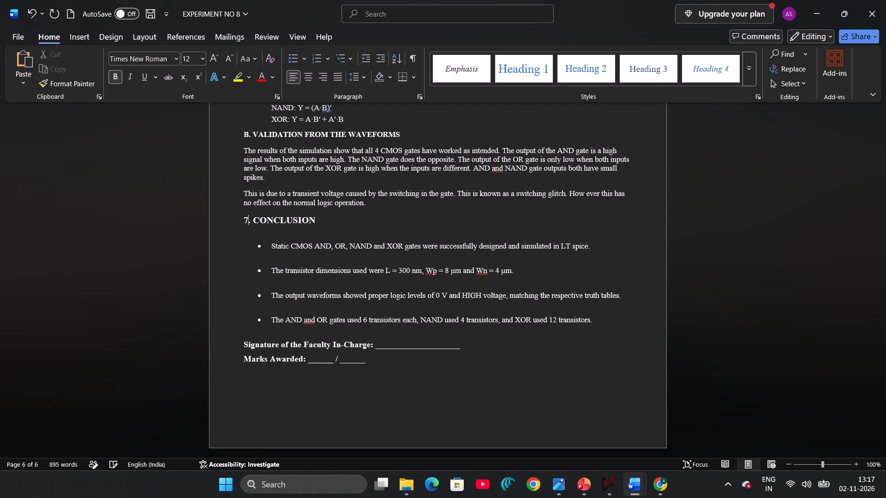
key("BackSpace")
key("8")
Remove Save from the quick-access commands.
left_click(164, 17)
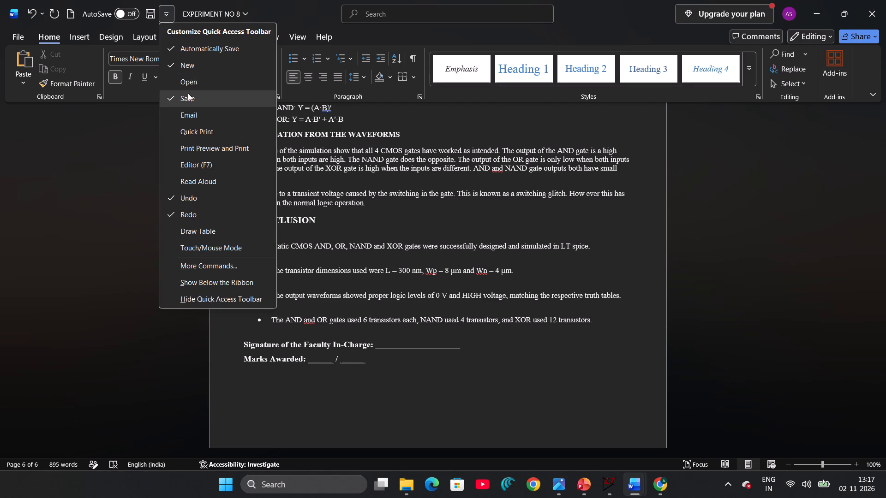
left_click(188, 93)
Copy the whole truth table of the four gates above section 6 in Experiment 8.
scroll(176, 223, "up", 5)
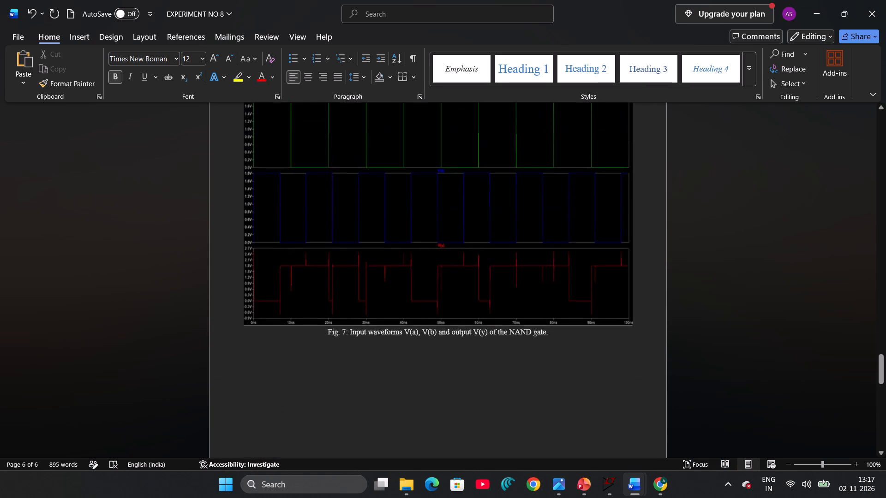
scroll(176, 223, "up", 4)
scroll(176, 223, "down", 2)
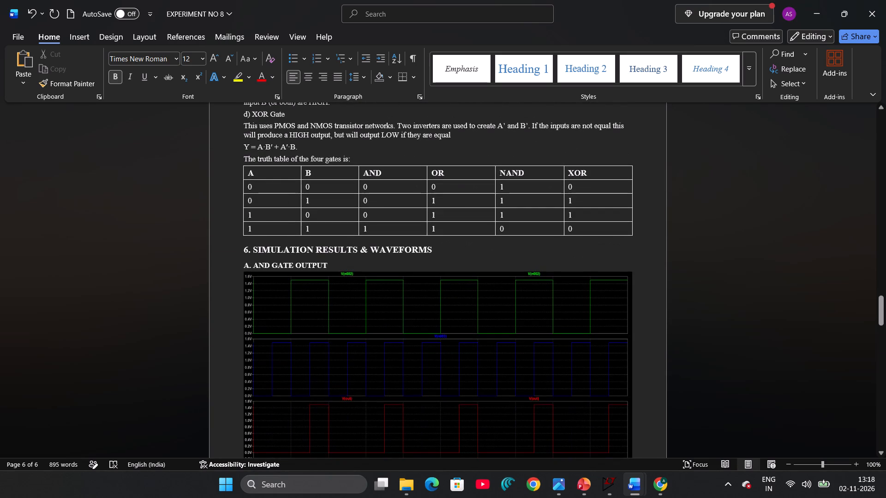
left_click(324, 179)
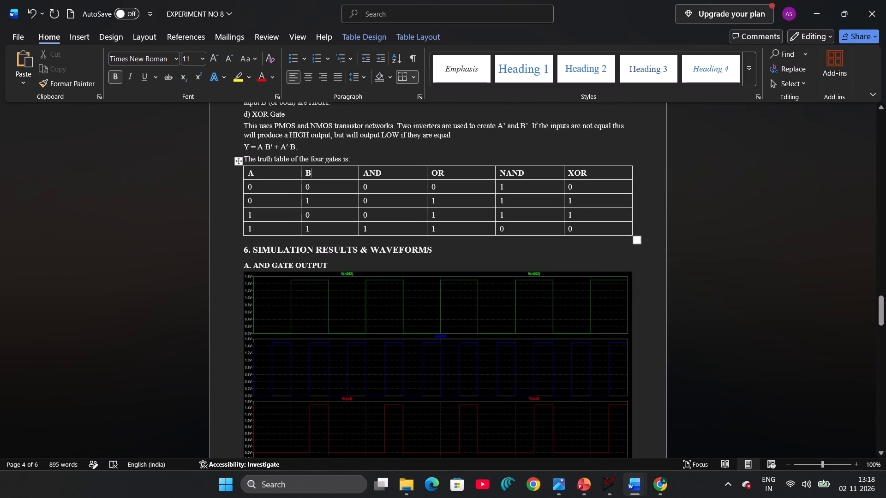
right_click(239, 161)
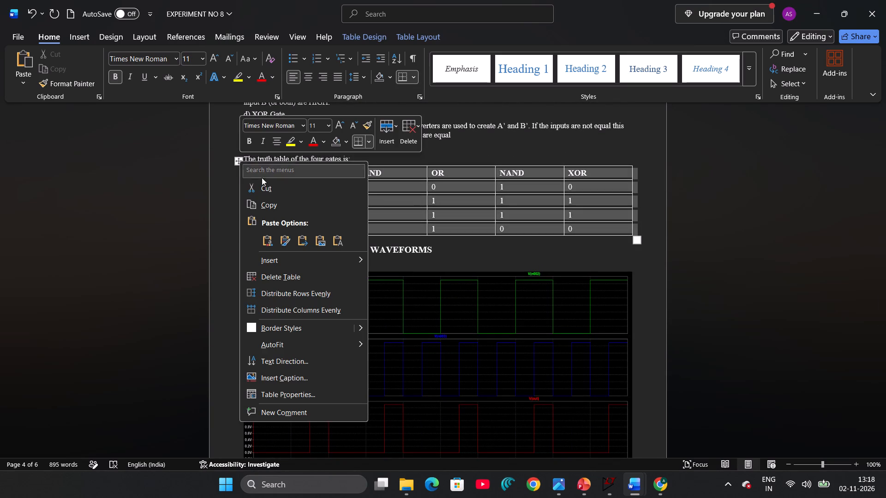
left_click(283, 202)
Renumber the CALCULATION heading below the Fig. 8 caption as 8.
scroll(283, 202, "down", 2)
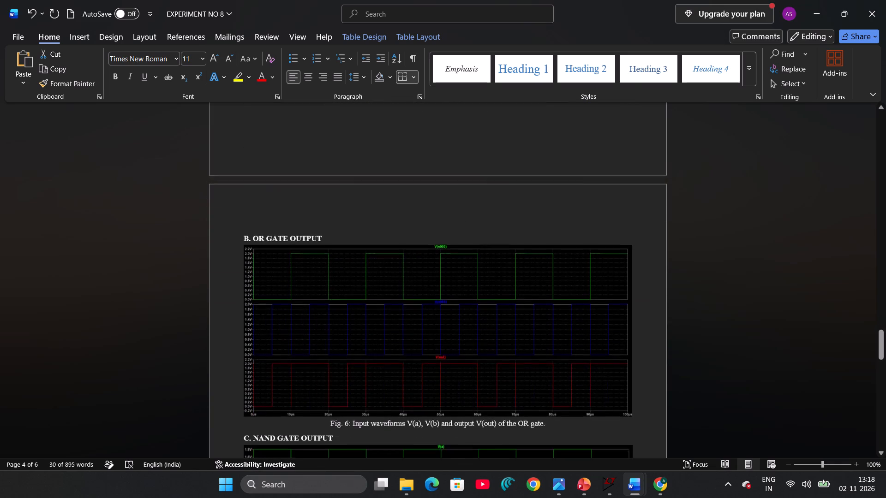
scroll(283, 202, "down", 4)
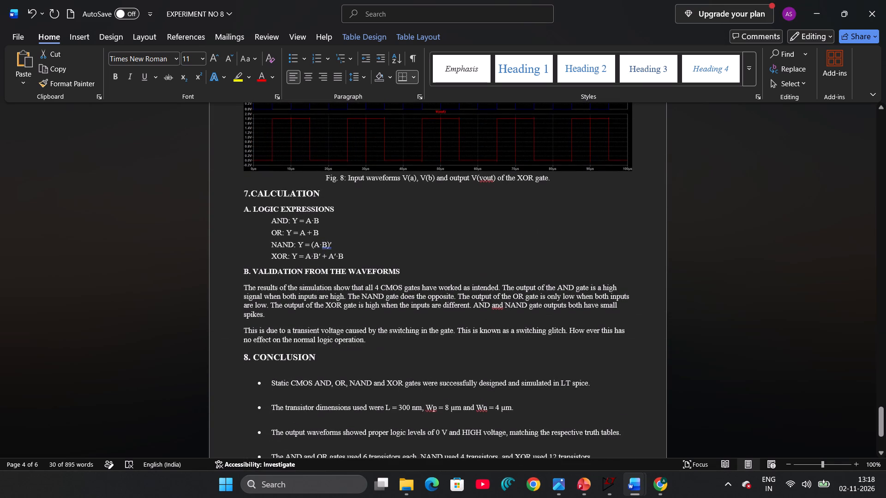
left_click(247, 194)
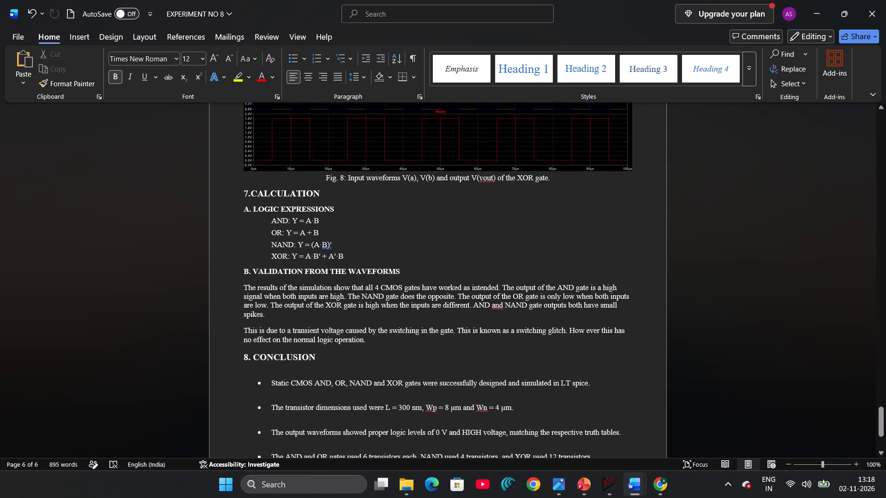
key("BackSpace")
key("8")
Renumber the CONCLUSION heading of Experiment 8 as 9.
scroll(226, 204, "down", 3)
right_click(226, 204)
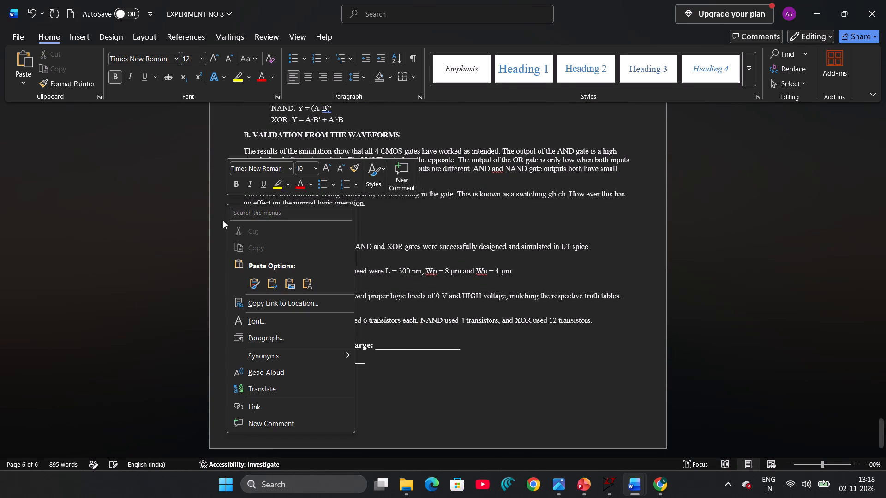
left_click(217, 238)
left_click(250, 224)
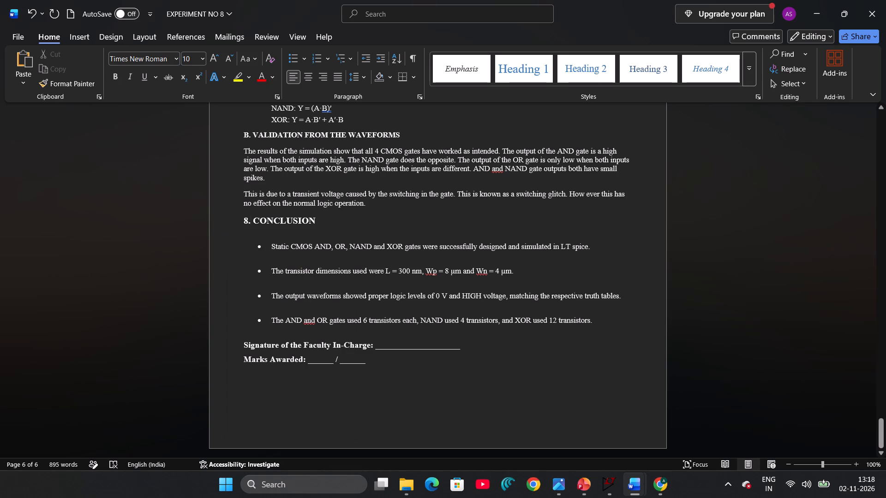
key("Left")
key("BackSpace")
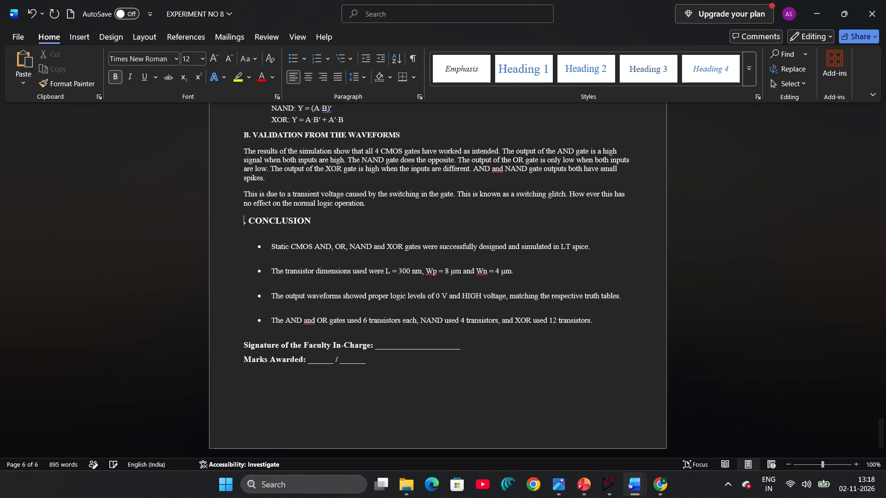
key("9")
Insert the heading "7. TRUTH TABLE" between the Fig. 8 caption and the CALCULATION heading in Experiment 8.
scroll(209, 236, "up", 2)
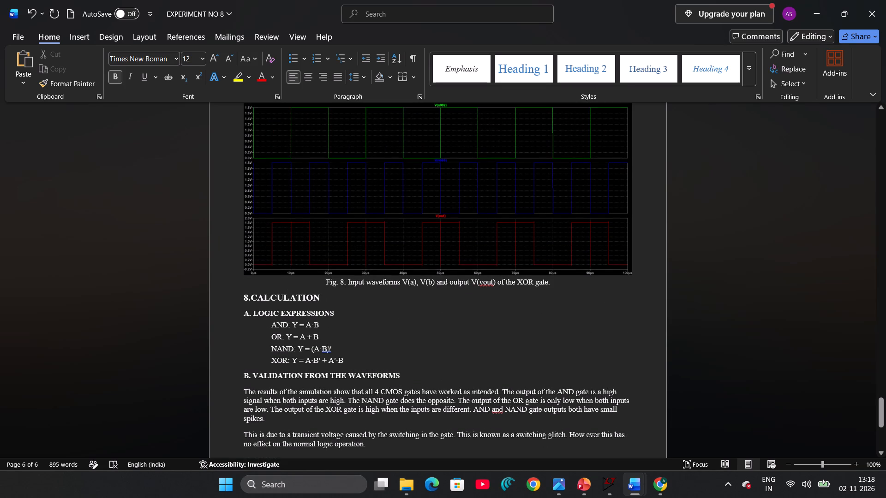
left_click(240, 290)
key("Return")
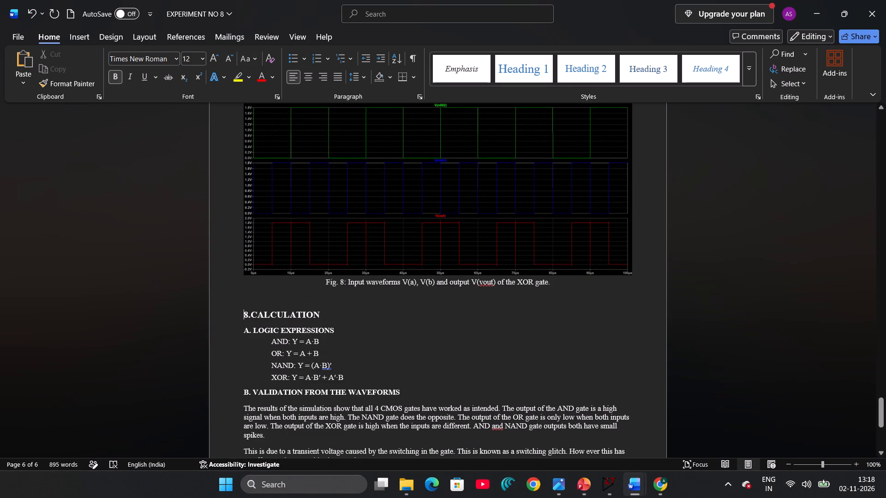
left_click(266, 304)
key("7")
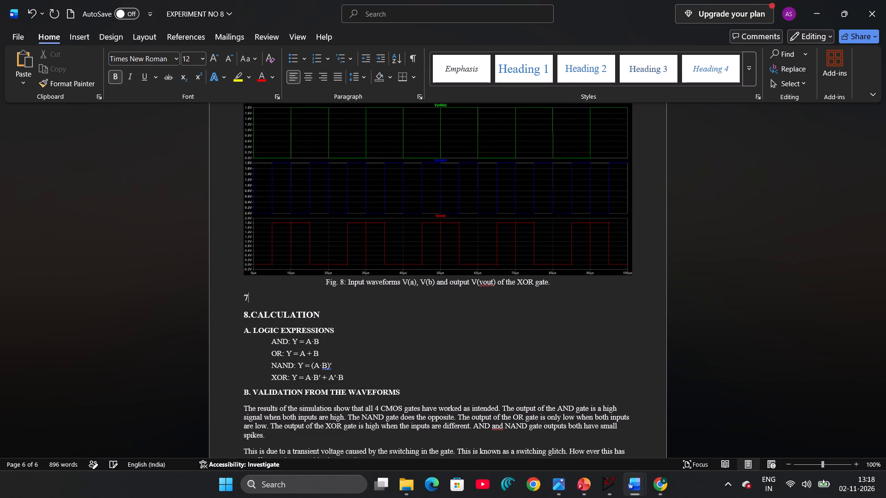
key("period")
key("space")
type("TRUTH T")
key("a")
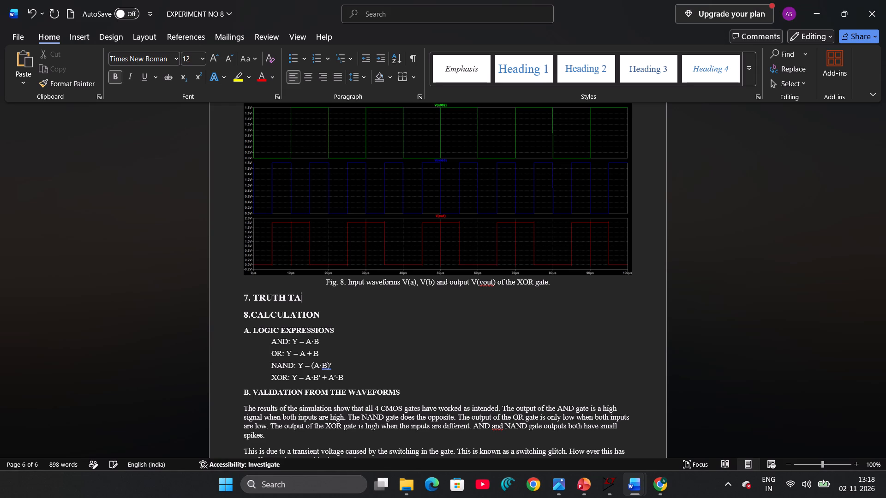
type("BLE")
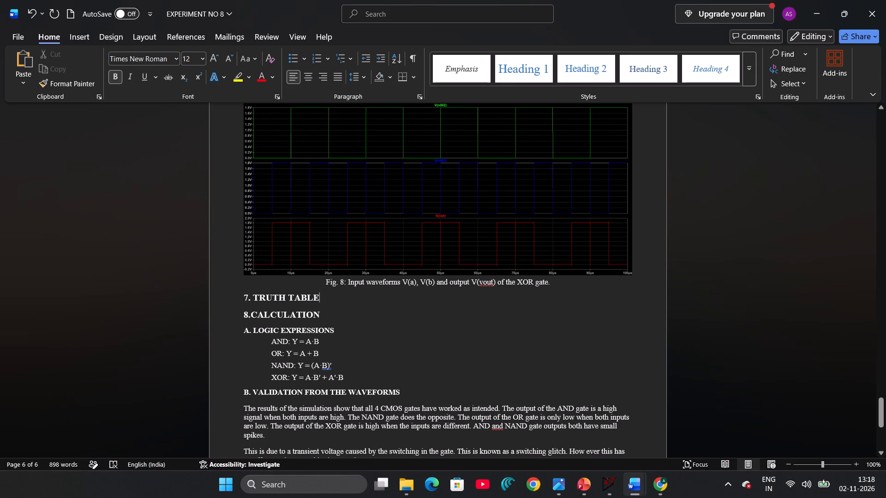
Paste the copied truth table of the four gates below the TRUTH TABLE heading.
key("Return")
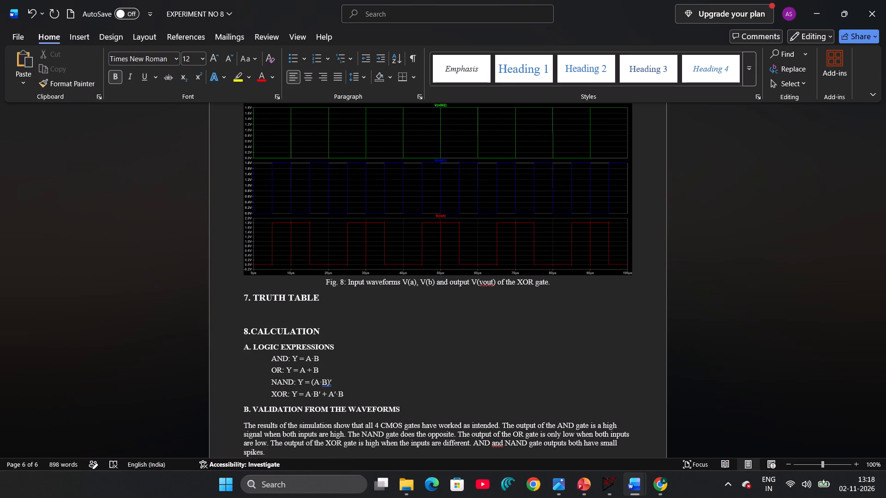
key("ctrl+v")
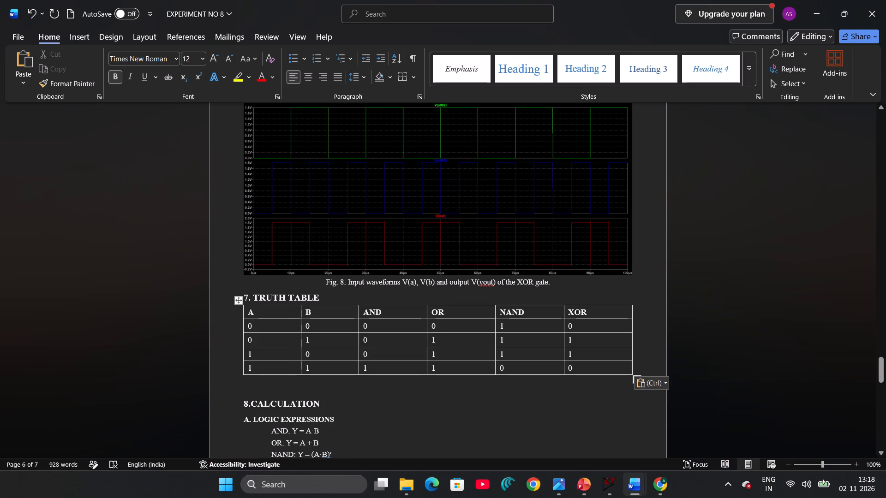
Tighten the spacing around the pasted truth table by removing the blank line between it and the CALCULATION heading.
left_click(328, 297)
key("Return")
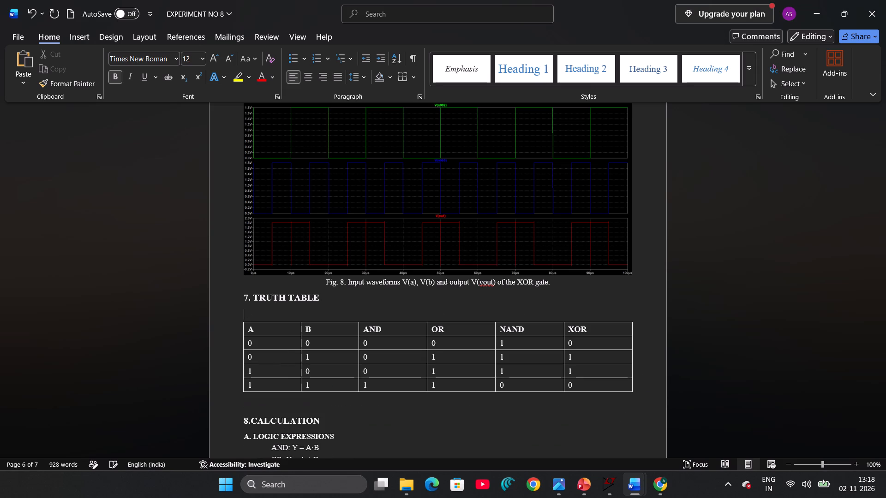
left_click(260, 409)
key("BackSpace")
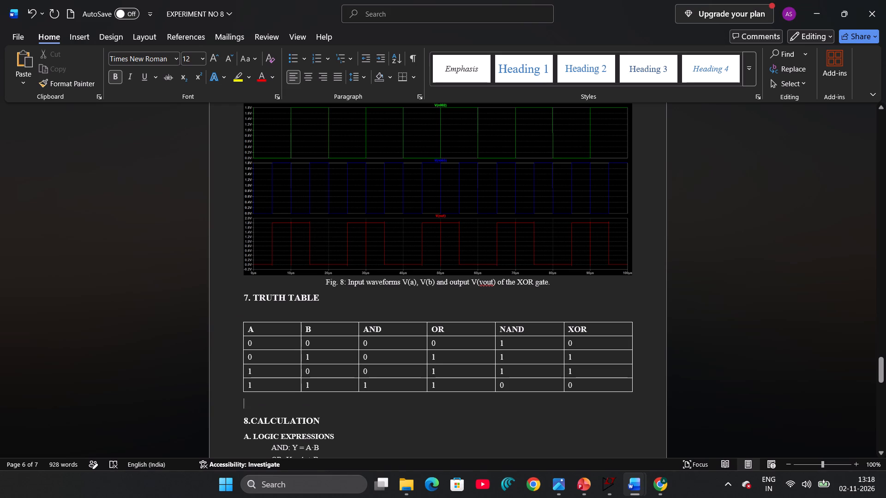
left_click(244, 419)
key("BackSpace")
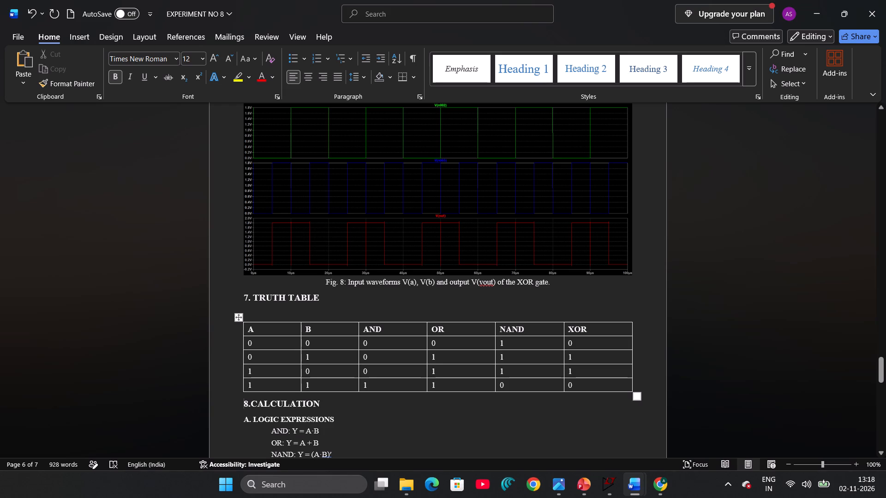
left_click(268, 307)
key("BackSpace")
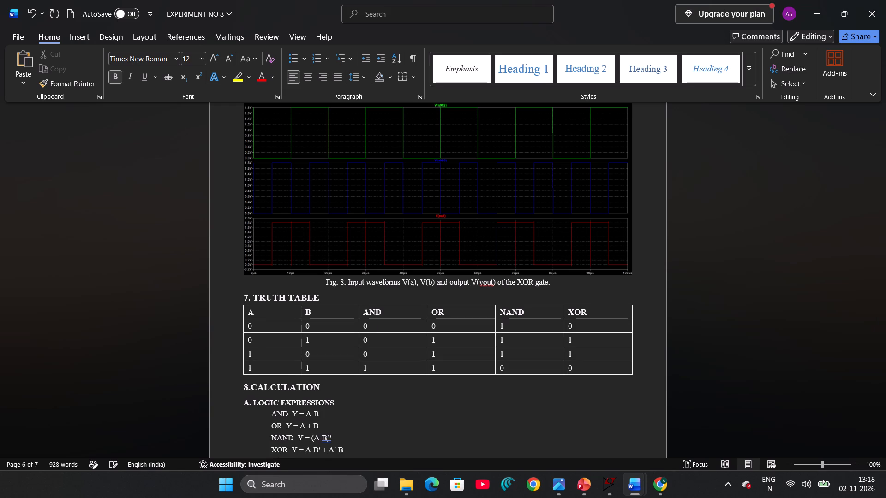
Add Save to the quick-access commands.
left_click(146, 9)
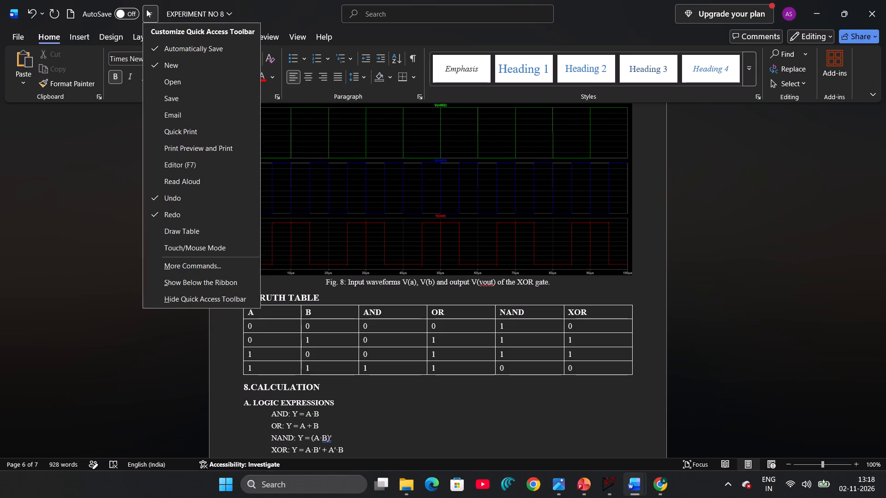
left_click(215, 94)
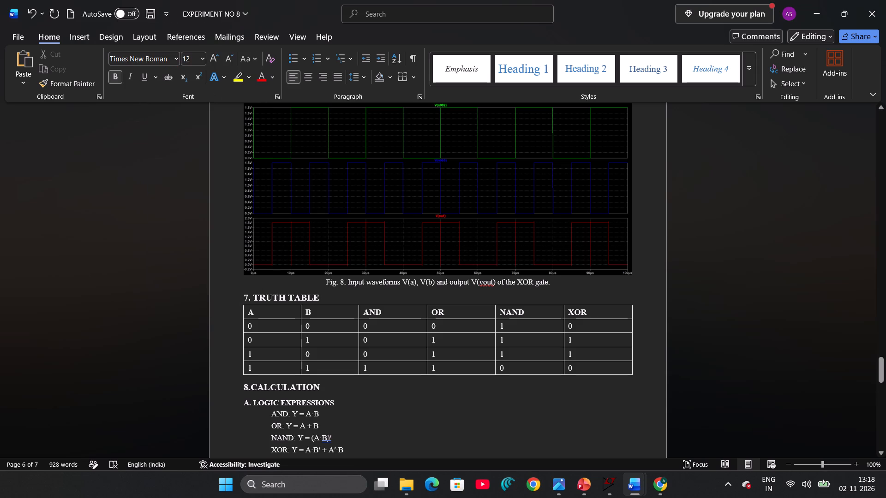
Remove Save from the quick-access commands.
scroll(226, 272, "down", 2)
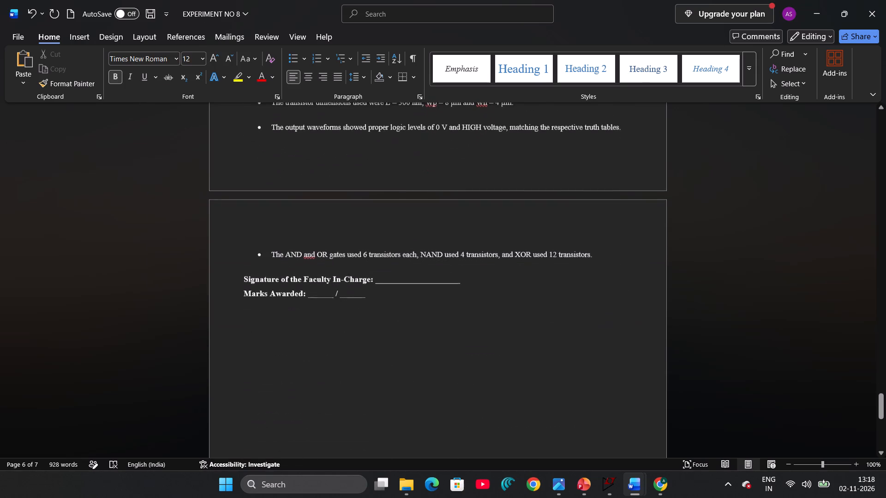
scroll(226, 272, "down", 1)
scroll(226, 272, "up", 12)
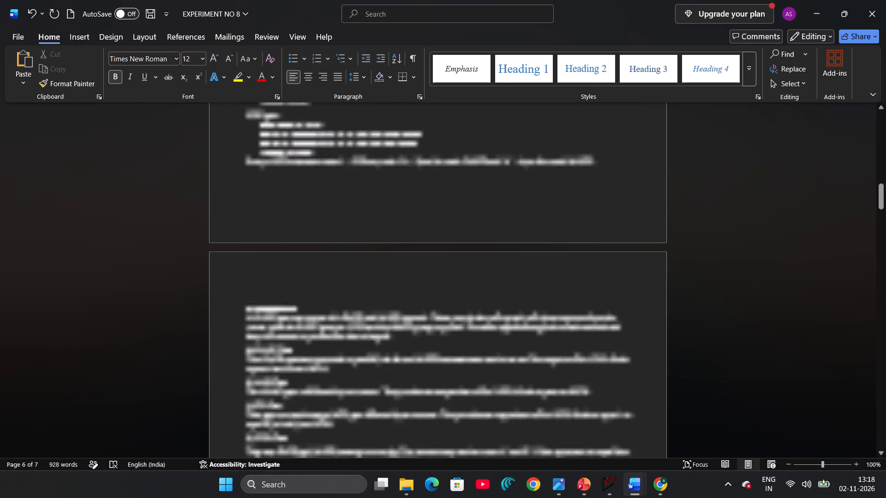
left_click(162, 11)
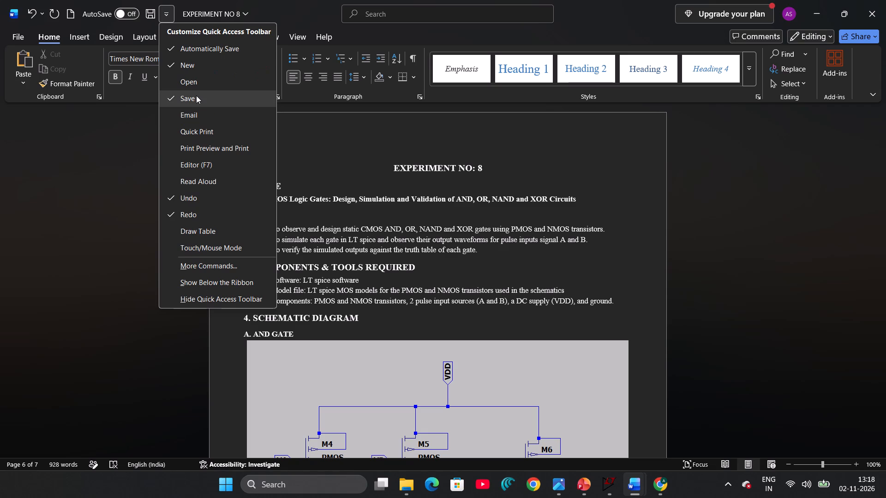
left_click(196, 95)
Close the Experiment 8 document and save its changes in the digital folder.
left_click(877, 1)
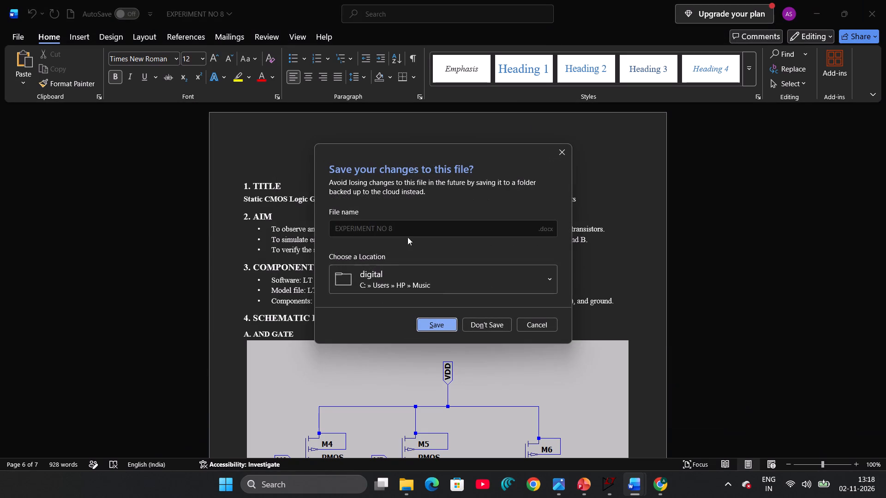
left_click(426, 323)
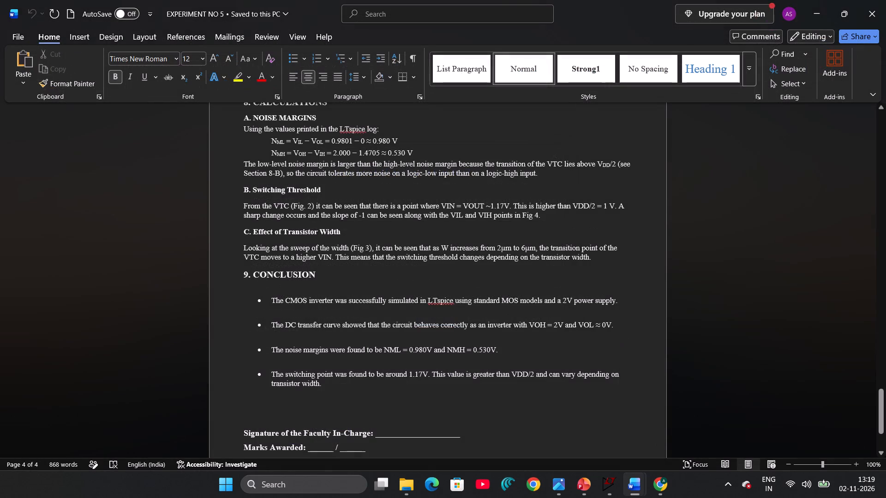
Close the Experiment 5 document.
scroll(409, 209, "up", 10)
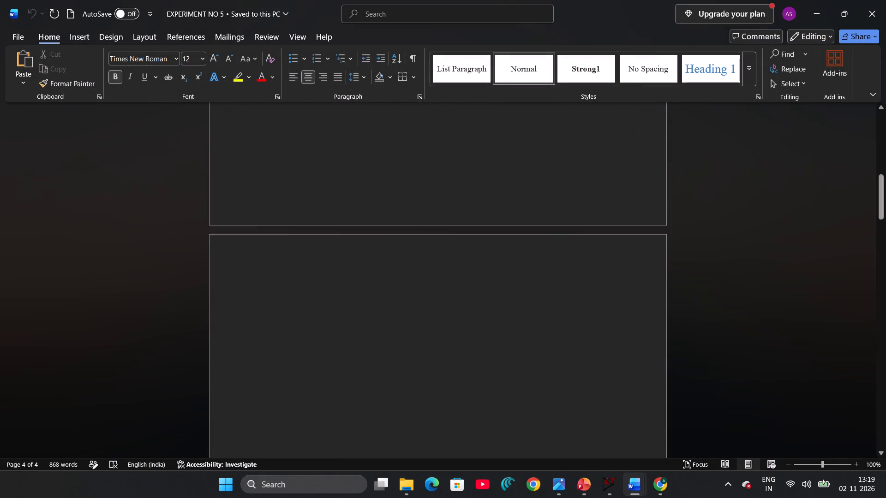
scroll(409, 209, "up", 14)
left_click(882, 2)
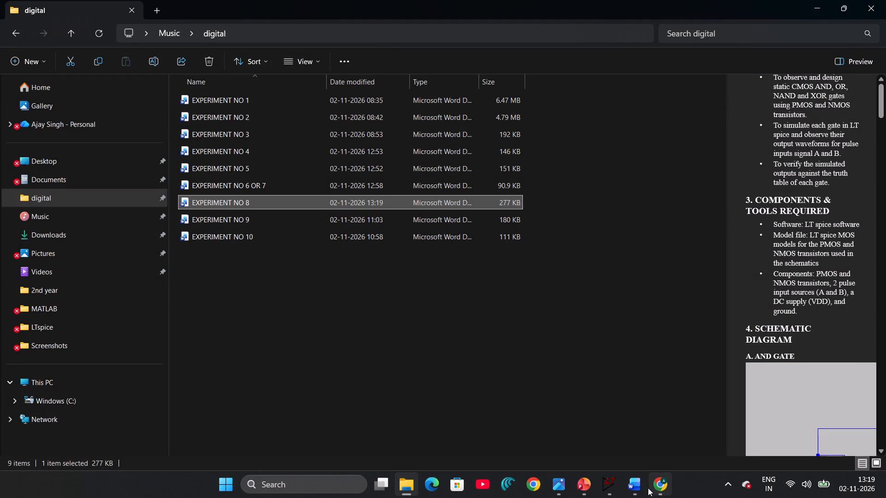
Switch to Smallpdf in Chrome and add all the experiment documents, EXPERIMENT NO 1 to EXPERIMENT NO 10, from the digital folder.
left_click(654, 488)
left_click(426, 285)
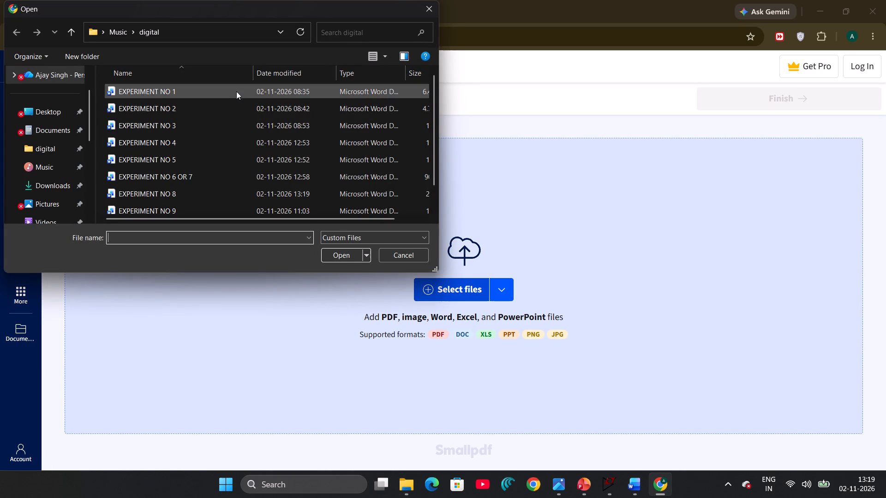
left_click_drag(105, 83, 196, 222)
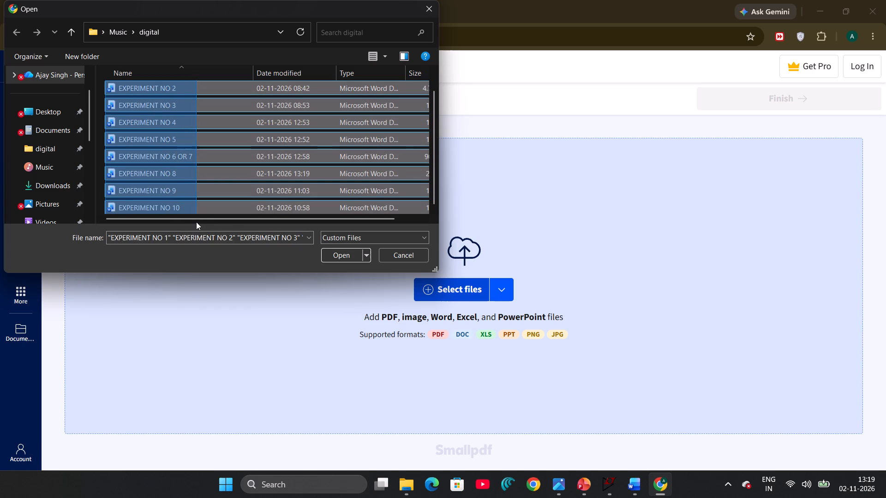
left_click_drag(196, 222, 196, 213)
left_click(344, 255)
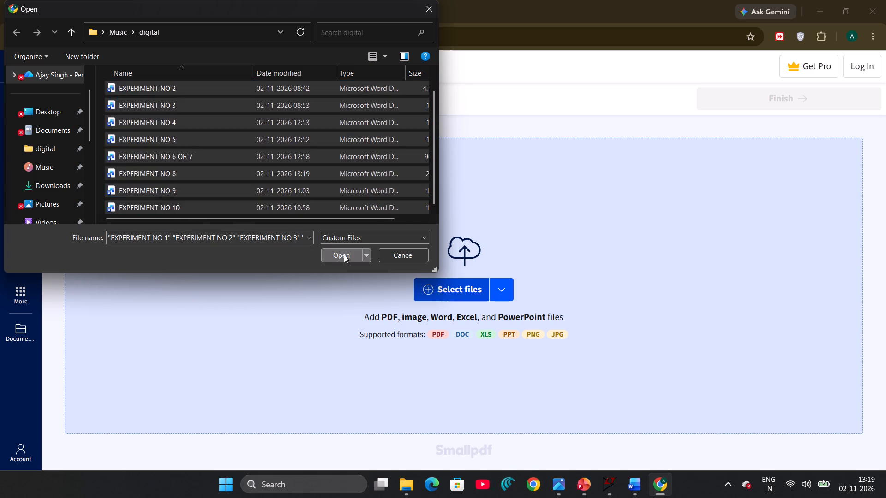
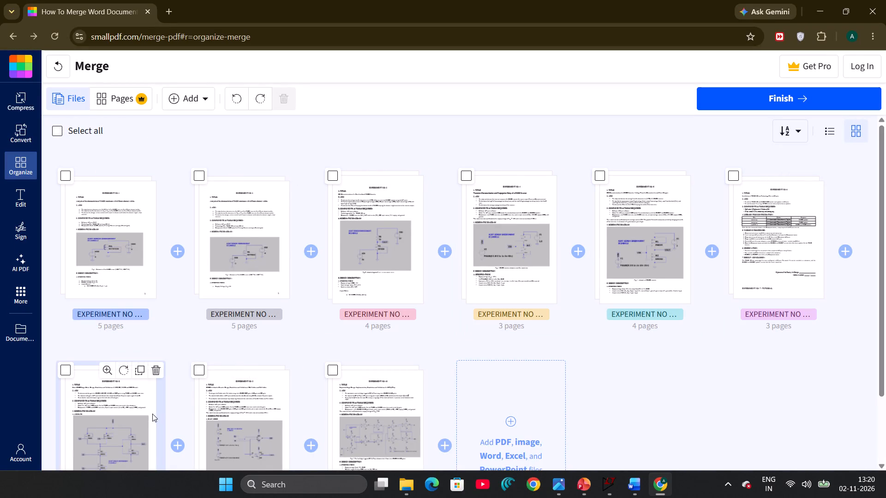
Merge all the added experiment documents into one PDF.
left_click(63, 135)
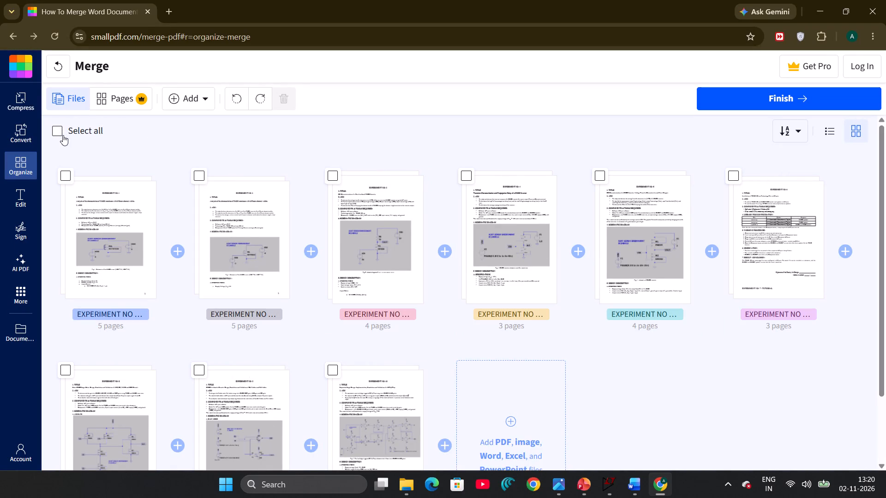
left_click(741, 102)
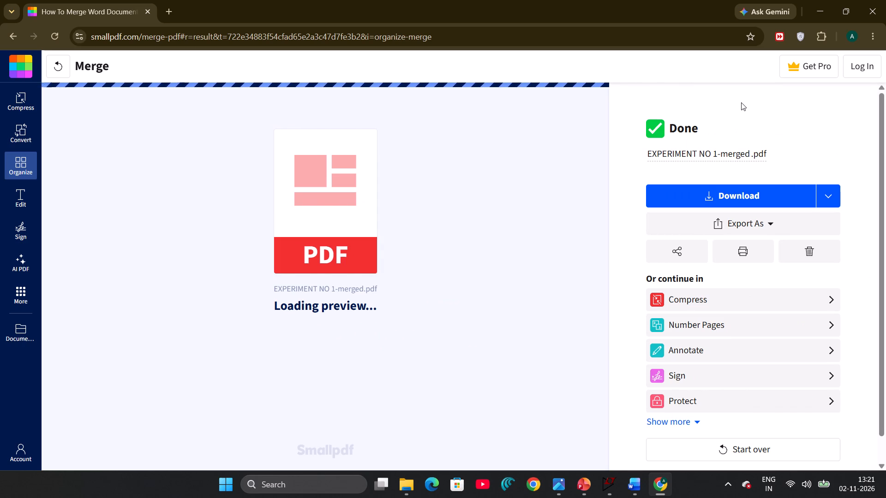
scroll(741, 102, "down", 1)
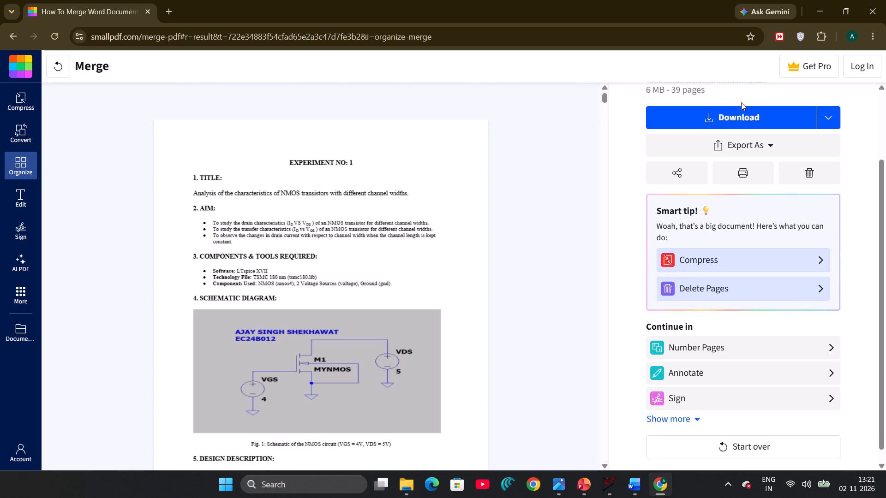
scroll(741, 102, "down", 1)
scroll(528, 261, "down", 6)
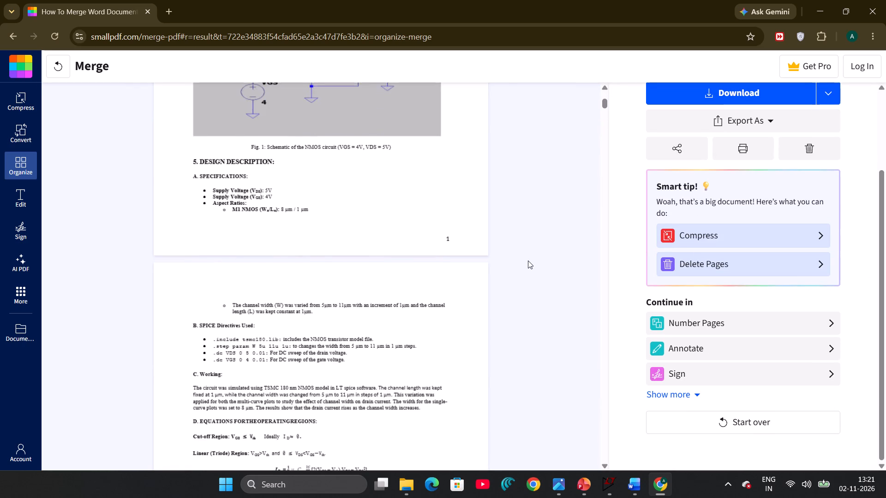
scroll(528, 261, "down", 9)
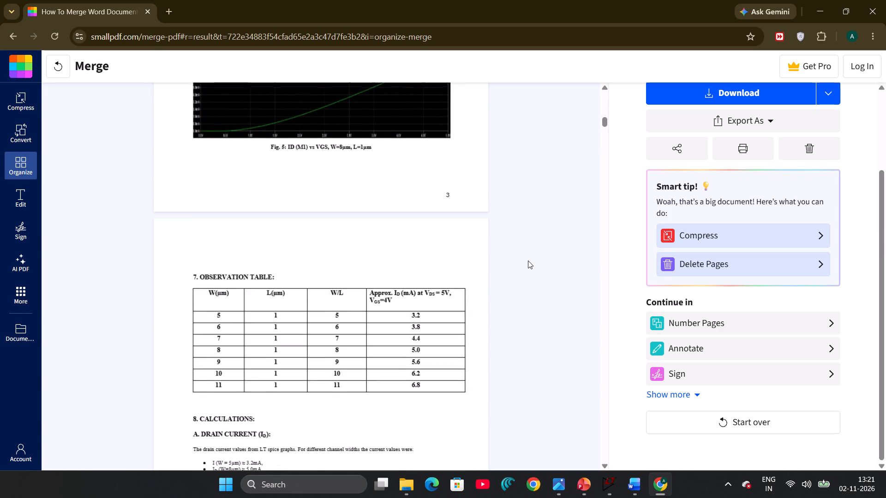
scroll(528, 261, "down", 8)
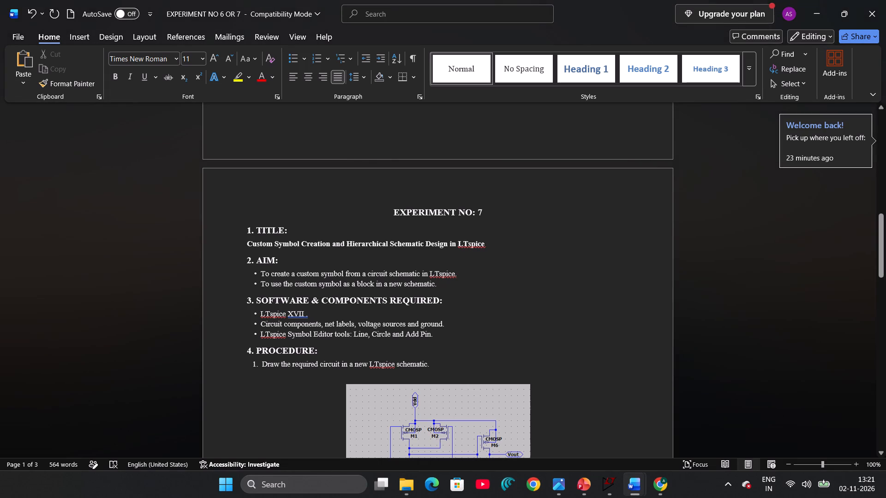
left_click(153, 16)
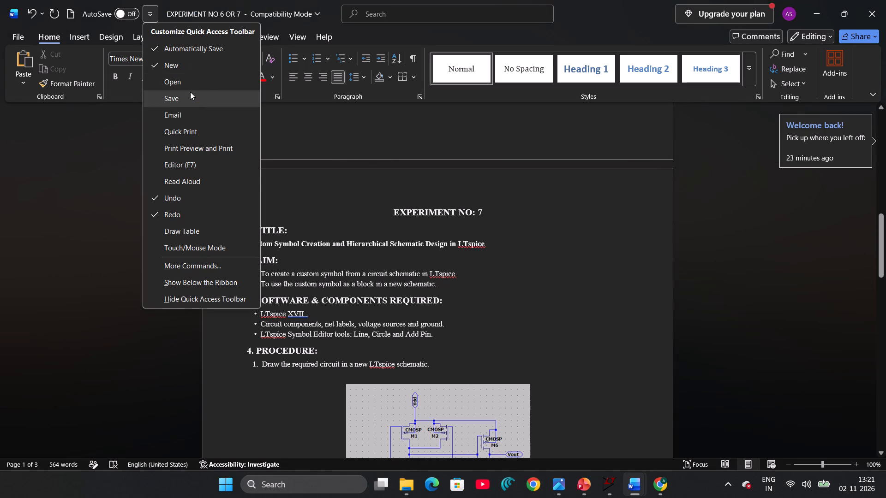
left_click(190, 93)
Close the EXPERIMENT NO 6 OR 7 document and save its changes in the digital folder.
scroll(297, 239, "up", 11)
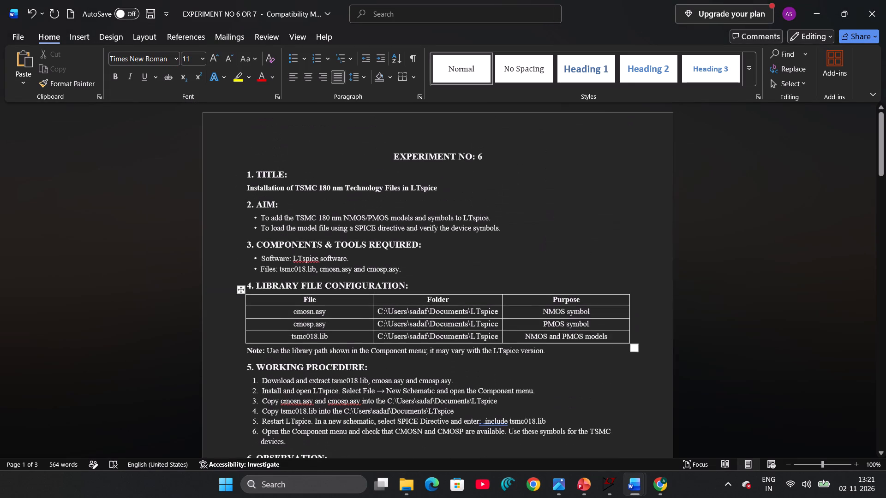
left_click(884, 0)
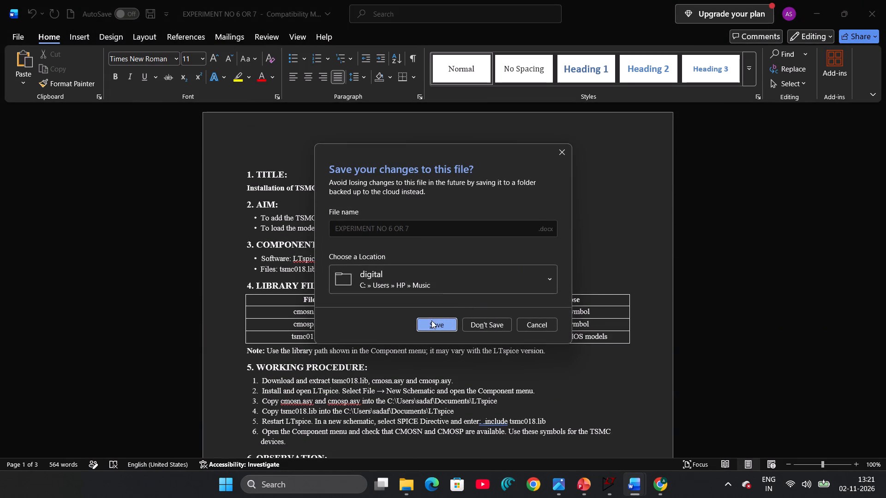
left_click(431, 320)
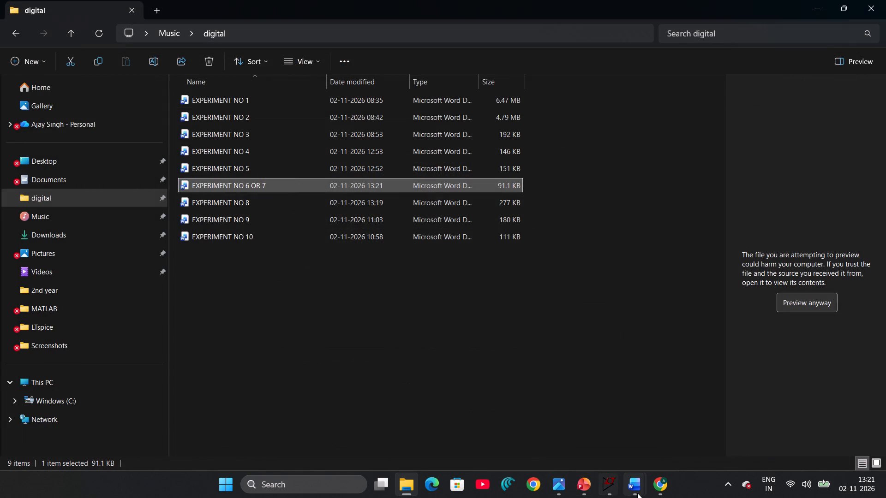
Close the open EXPERIMENT NO 2 and EXPERIMENT NO 1 documents.
left_click(686, 412)
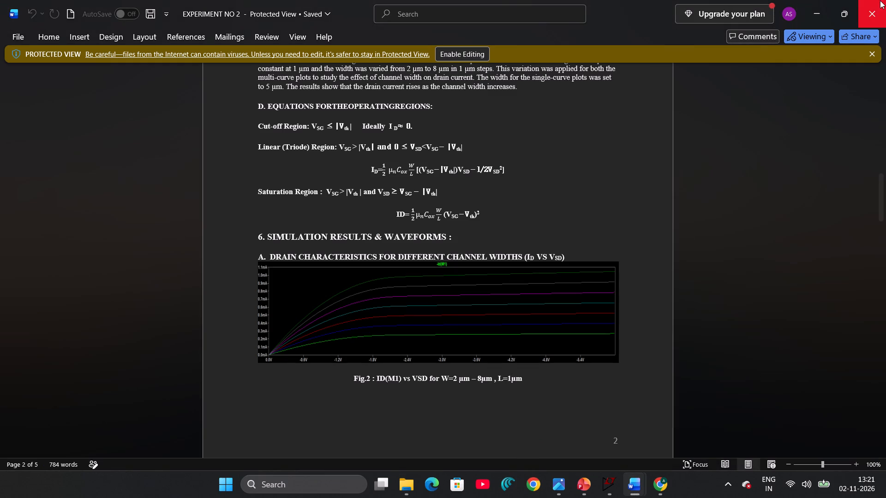
left_click(880, 0)
left_click(632, 486)
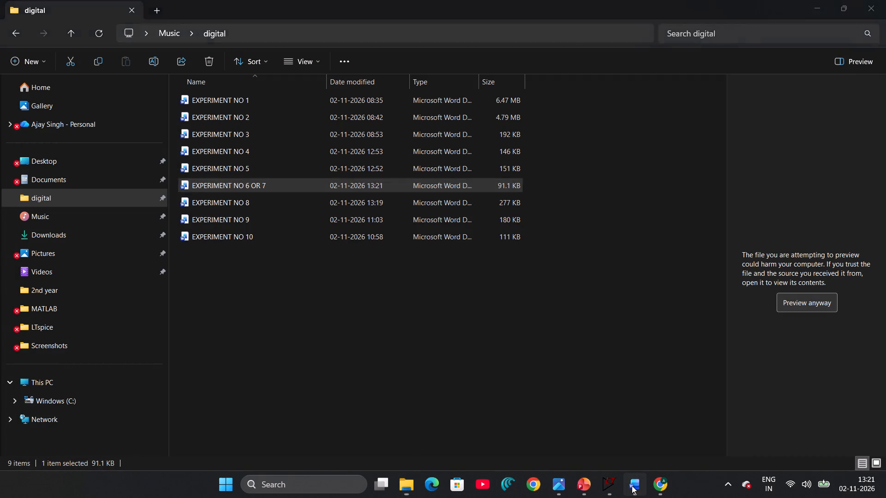
left_click(670, 166)
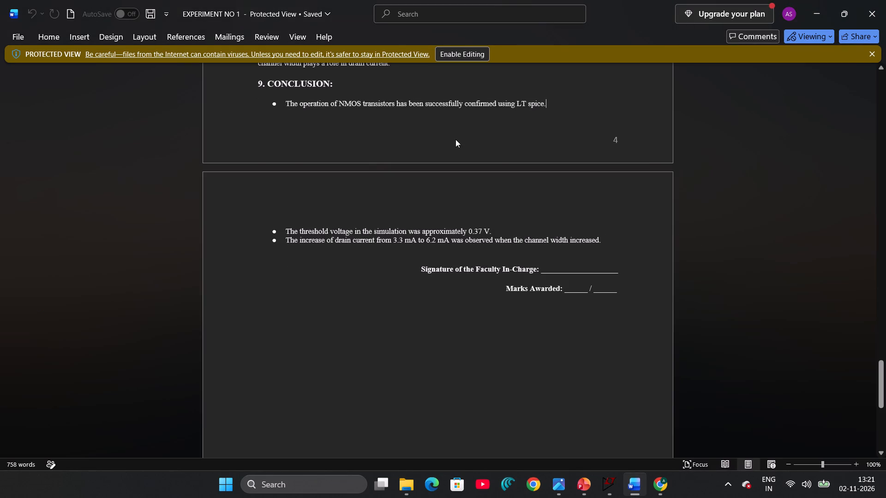
scroll(455, 139, "up", 18)
left_click(884, 0)
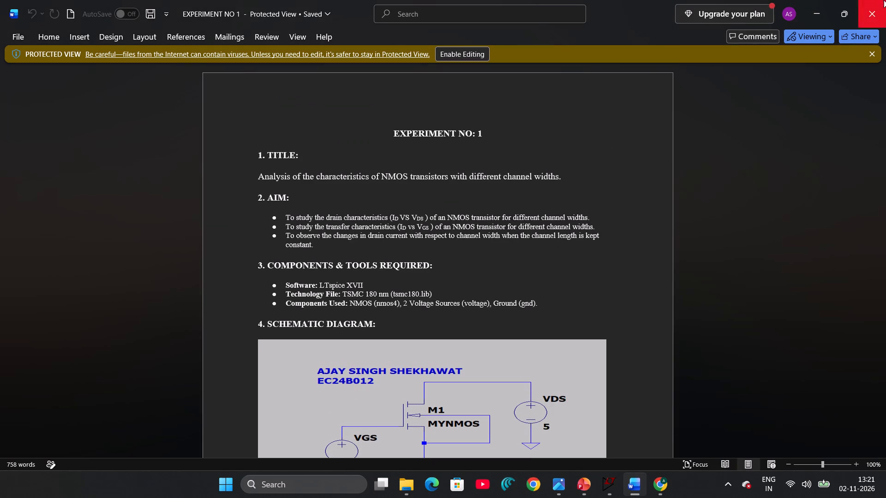
Switch to Chrome and replace the Smallpdf merge result tab with a new blank tab.
left_click(651, 490)
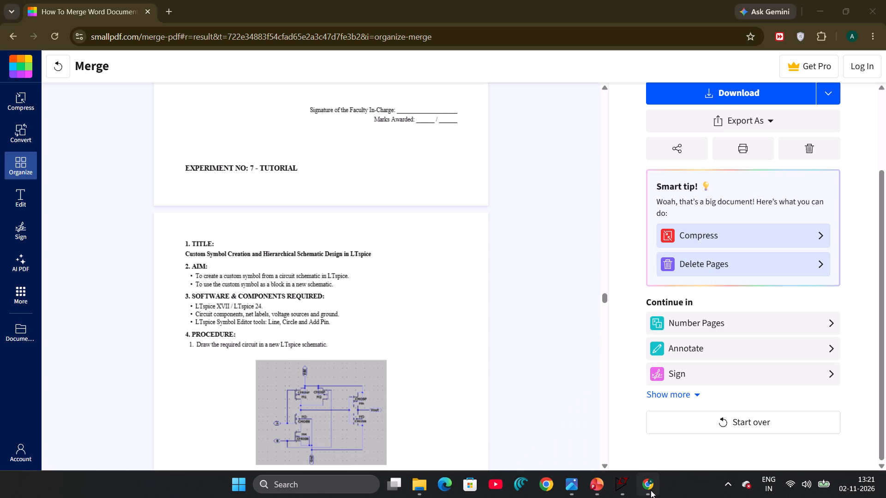
left_click(172, 12)
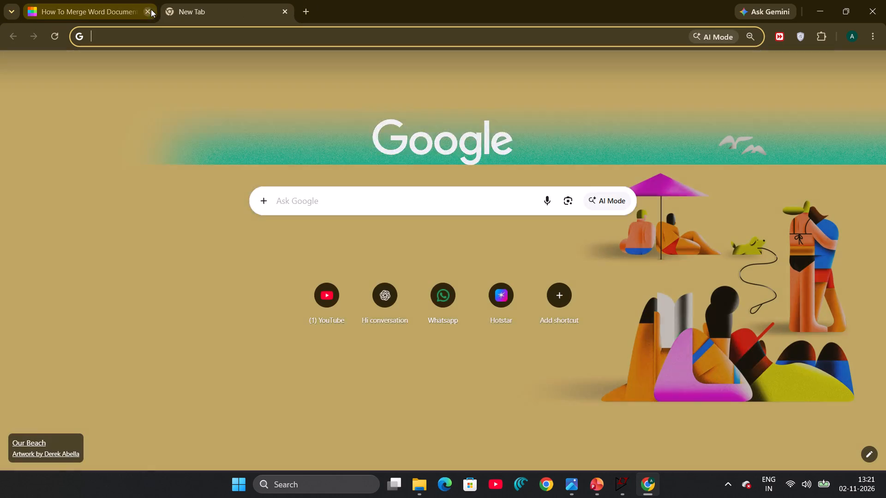
left_click(146, 12)
Search the web for "merge word documents" and open Smallpdf's "How To Merge Word Documents" result.
type("MERGE")
key("Return")
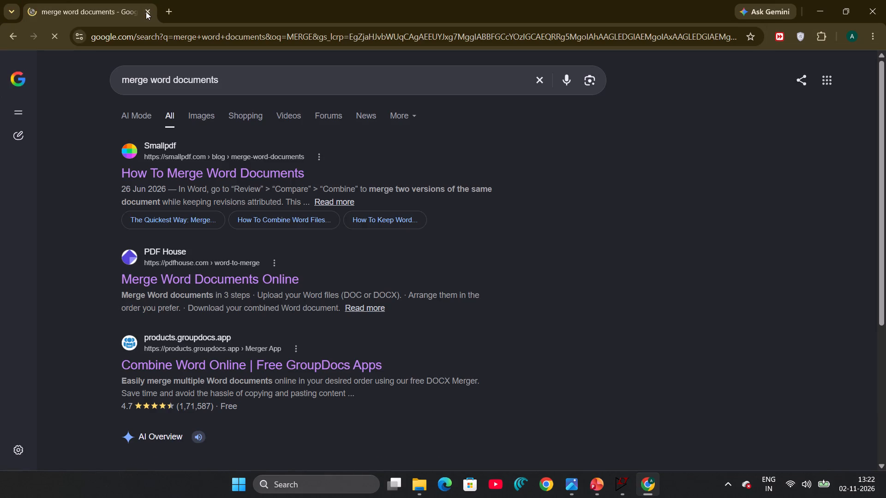
left_click(229, 176)
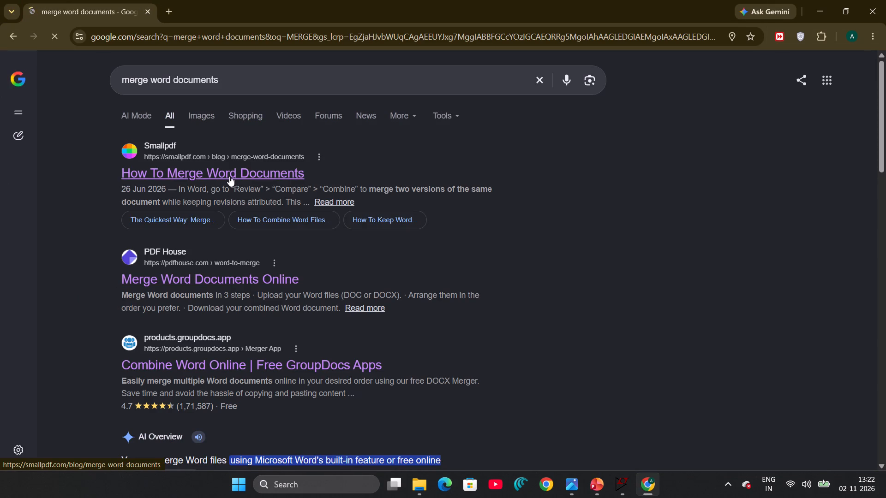
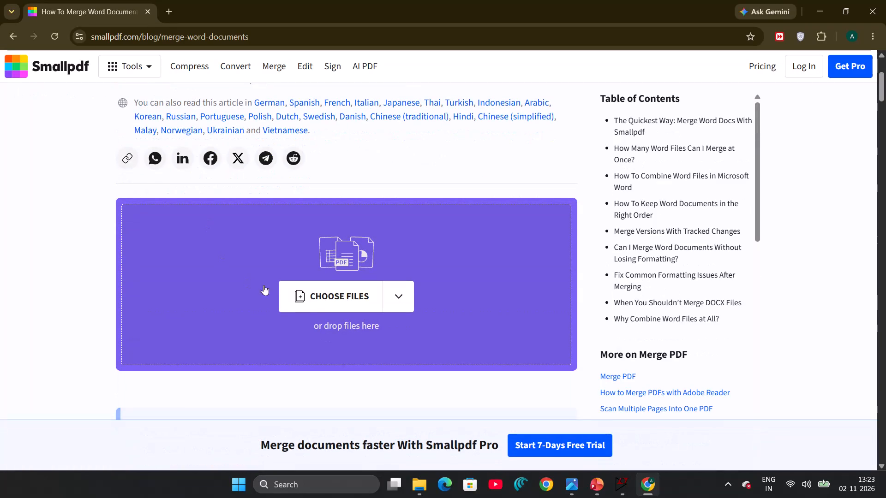
Upload all the experiment Word documents, EXPERIMENT NO 1 through EXPERIMENT NO 10, from the digital folder to Smallpdf.
left_click(326, 288)
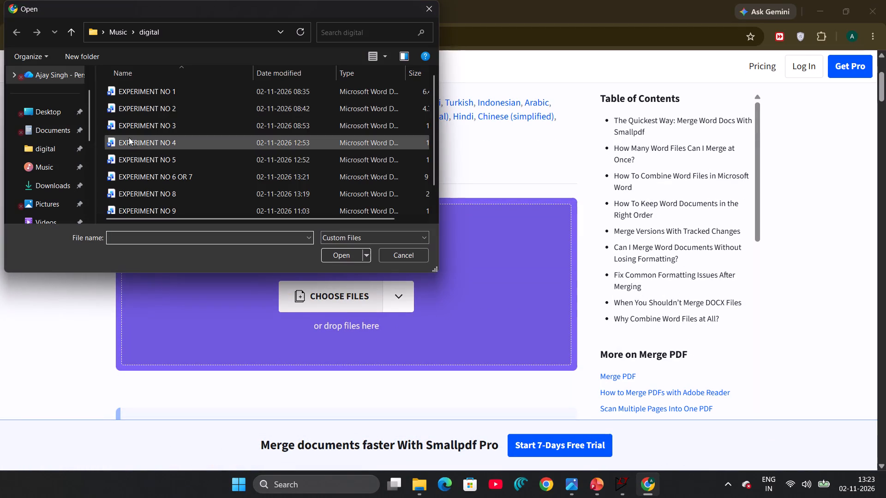
left_click_drag(102, 86, 188, 208)
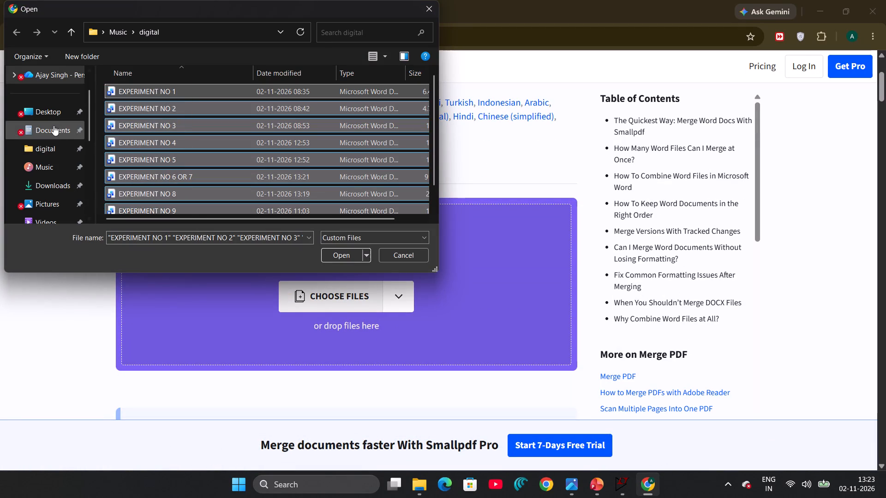
left_click(49, 143)
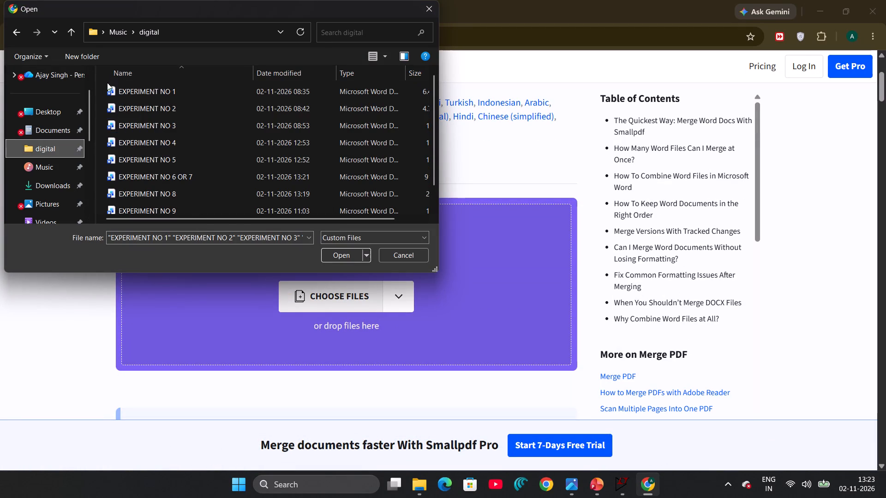
left_click_drag(104, 86, 203, 217)
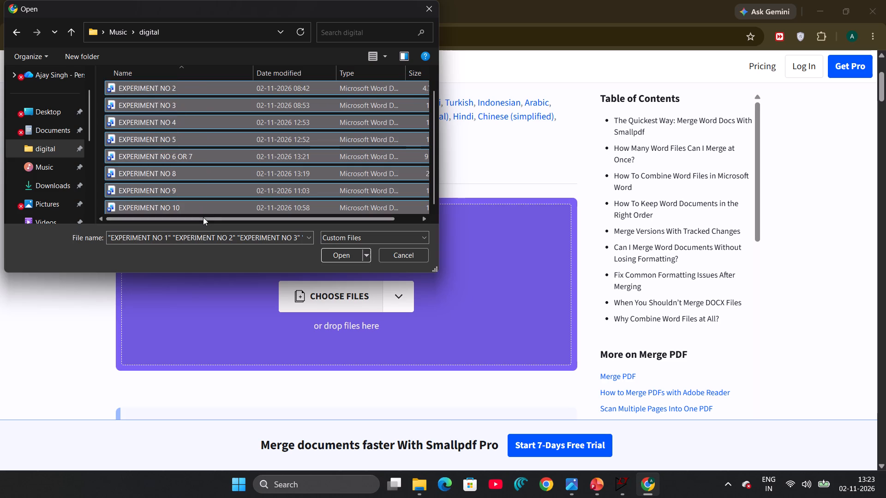
left_click(347, 252)
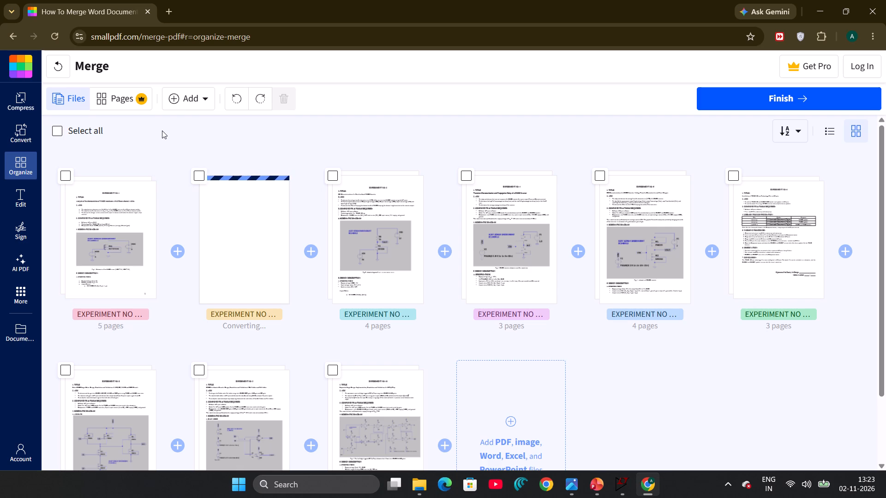
Select all the uploaded experiment files and merge them into one PDF.
left_click(61, 130)
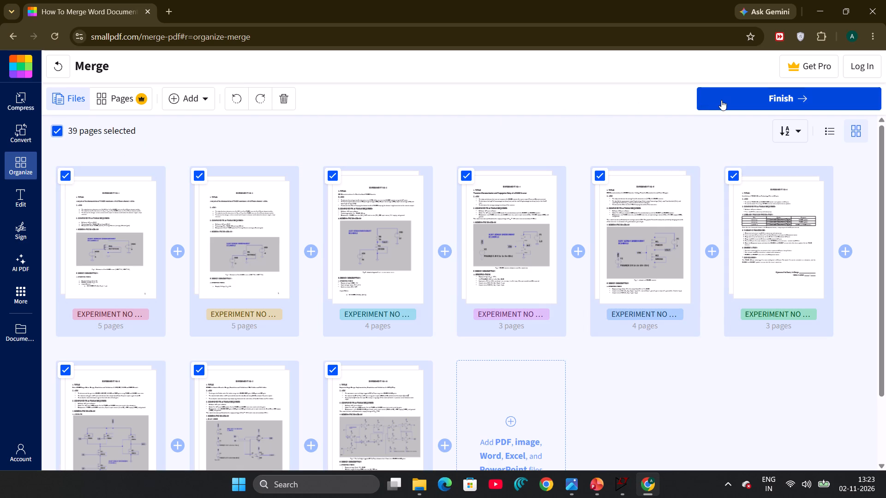
left_click(721, 100)
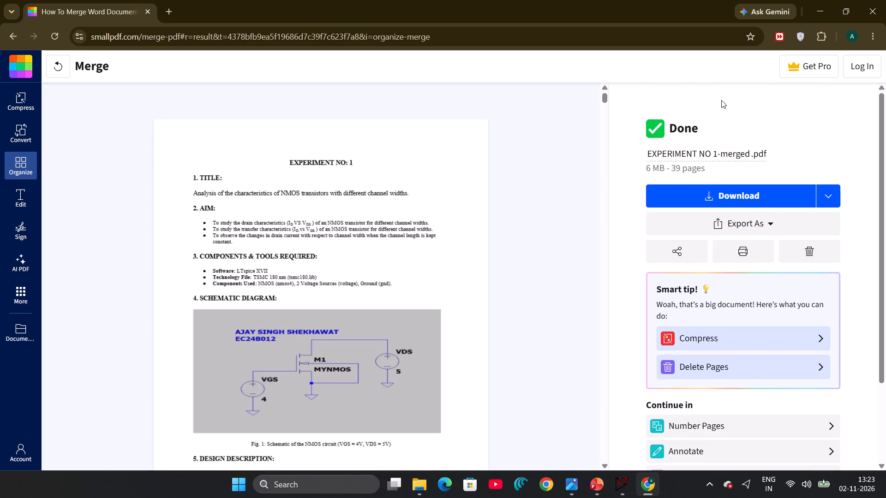
Review the merged PDF preview from Experiment 1 to the last page, checking experiment order, headings and layout.
scroll(342, 273, "down", 20)
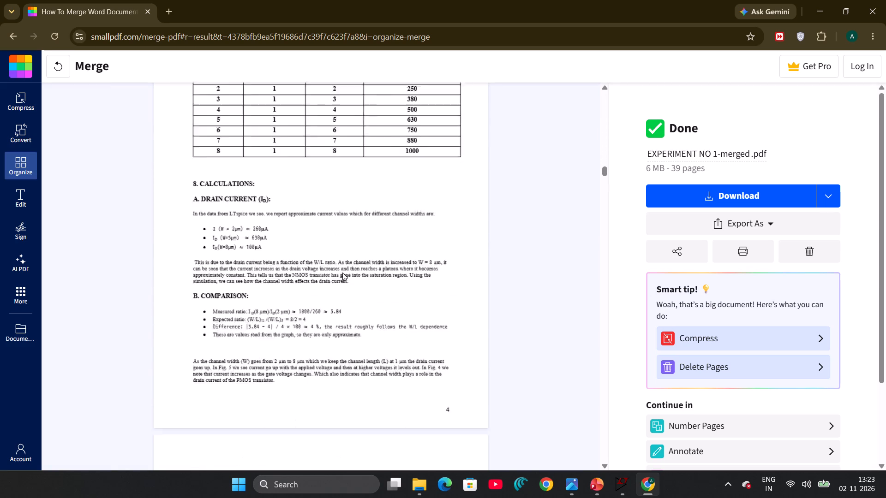
scroll(342, 273, "down", 16)
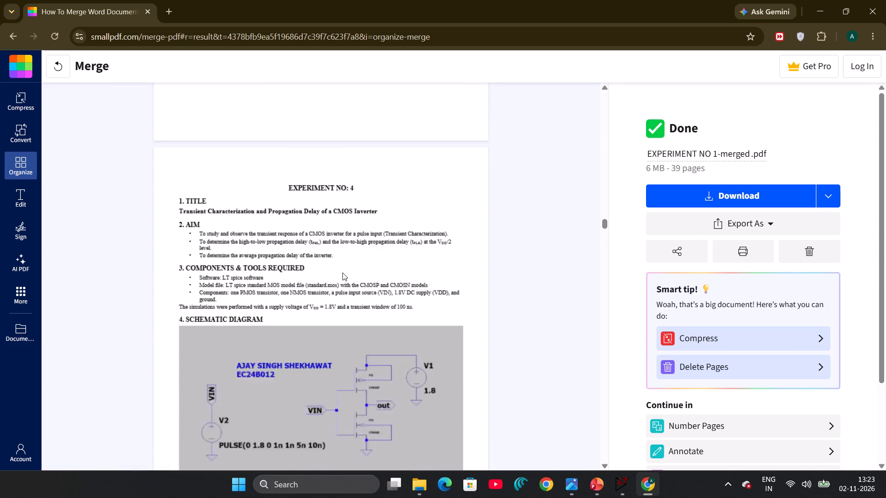
scroll(342, 273, "down", 12)
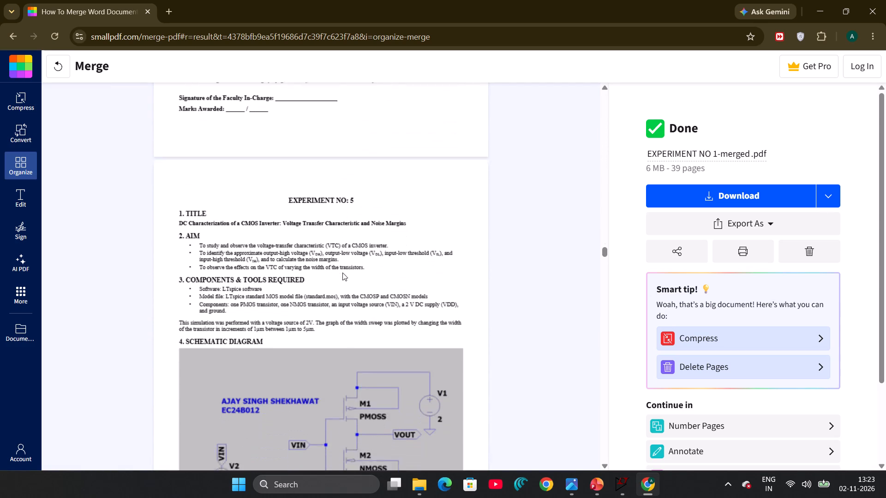
scroll(342, 273, "down", 10)
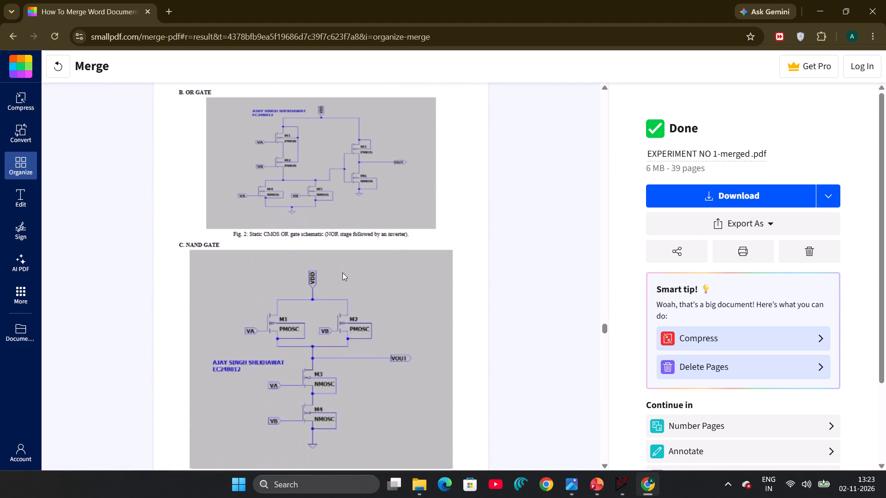
scroll(342, 273, "down", 3)
scroll(342, 273, "up", 11)
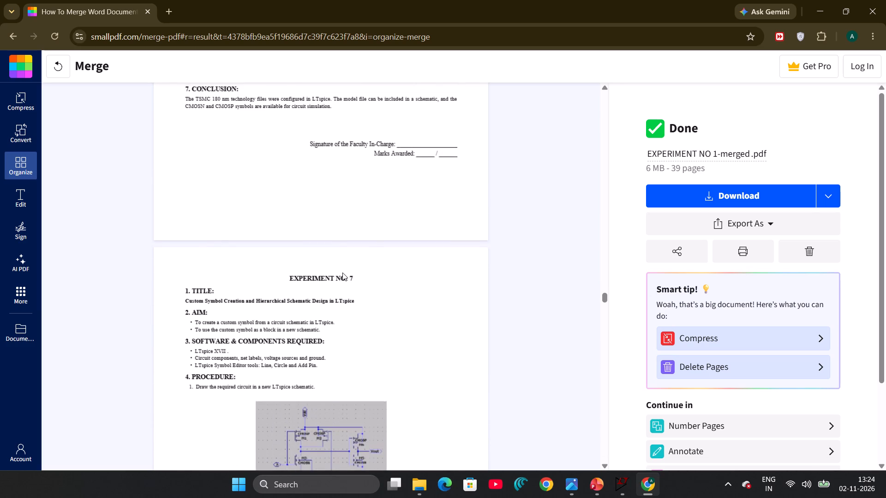
scroll(342, 273, "up", 1)
scroll(342, 273, "down", 12)
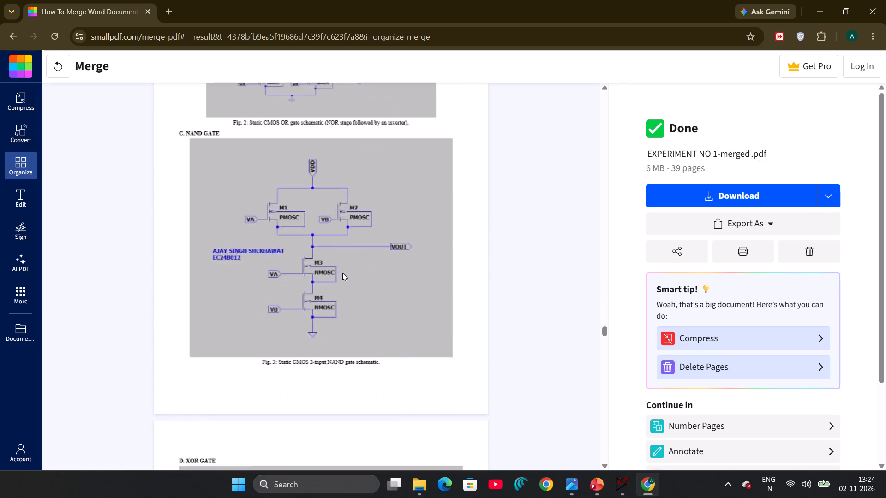
scroll(342, 273, "down", 15)
scroll(342, 273, "down", 18)
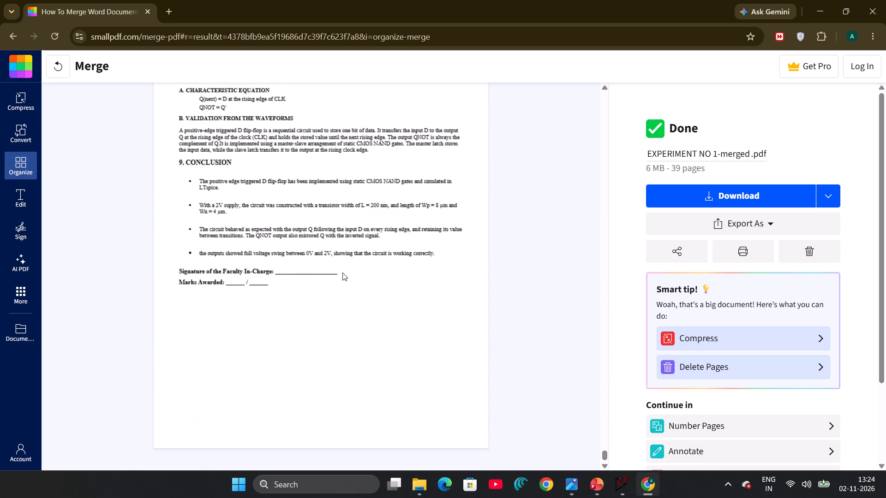
Download the merged PDF and open the downloaded file in the browser.
left_click(760, 190)
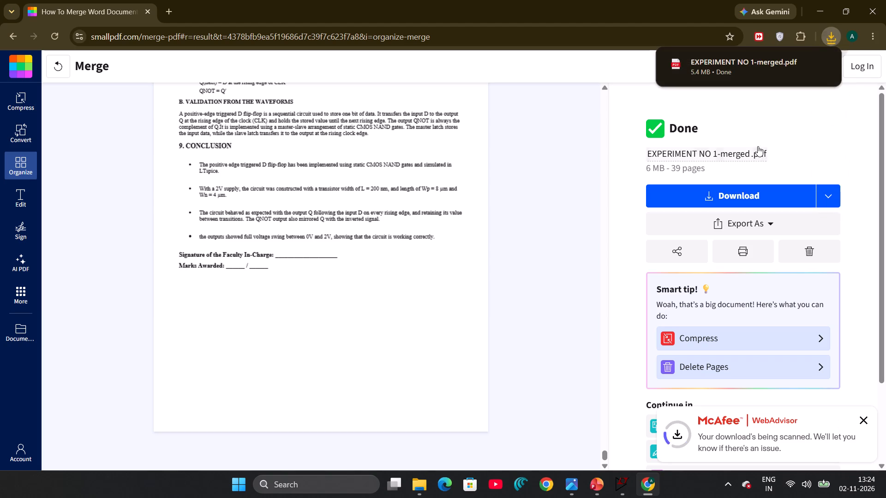
left_click(730, 72)
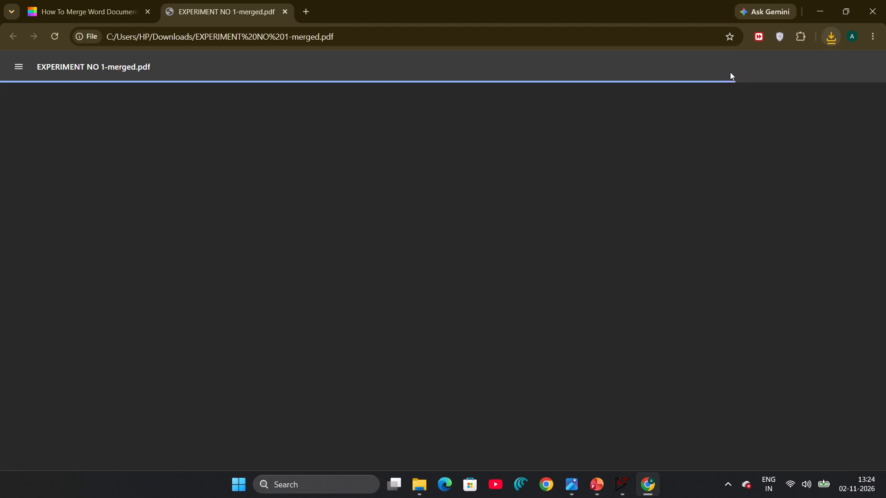
Look through the downloaded merged PDF's pages to check the experiments' content, layout and page numbering.
scroll(365, 264, "down", 10)
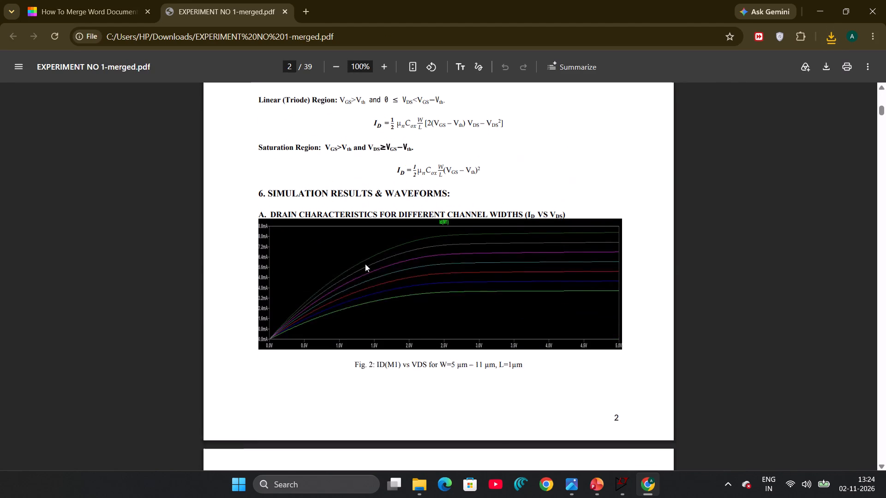
scroll(365, 264, "down", 12)
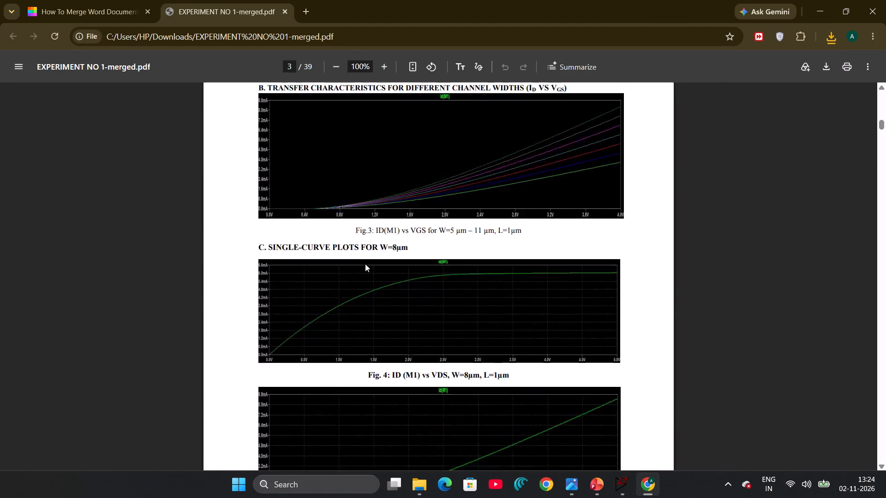
scroll(365, 264, "down", 11)
scroll(365, 264, "down", 20)
scroll(365, 264, "down", 14)
scroll(365, 264, "down", 14)
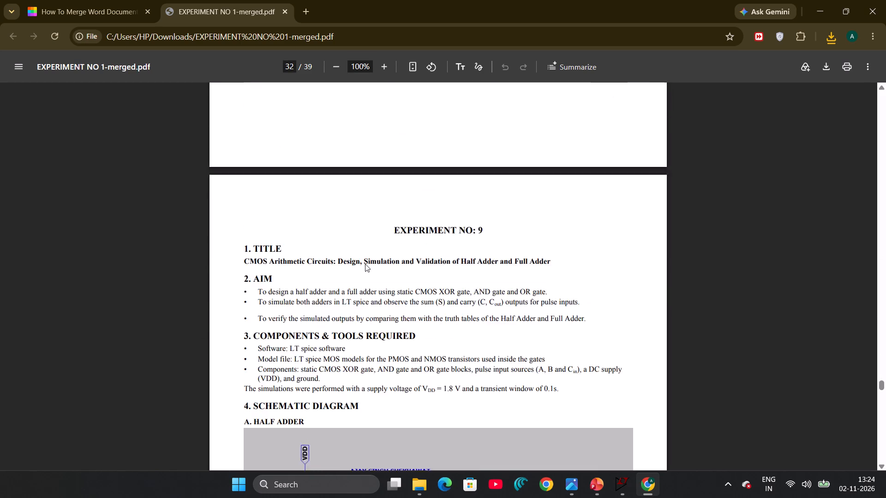
scroll(365, 264, "down", 13)
scroll(365, 264, "down", 11)
scroll(365, 264, "up", 20)
scroll(365, 264, "up", 6)
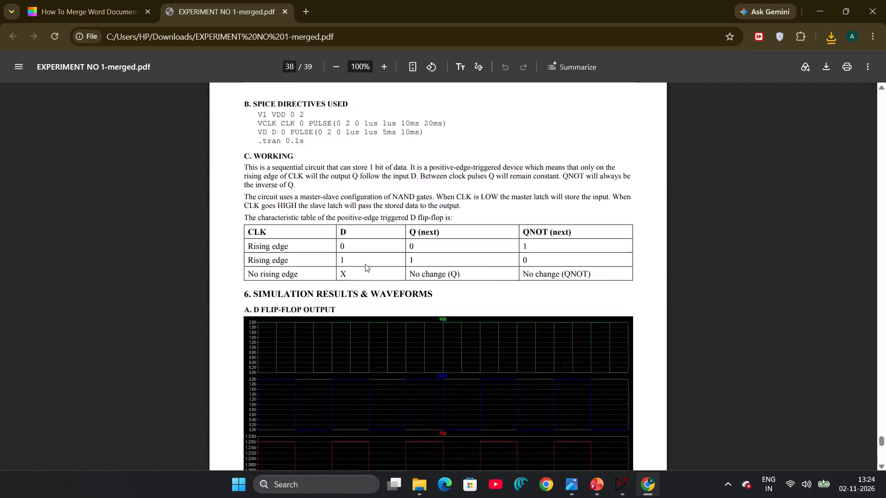
scroll(365, 264, "up", 20)
scroll(365, 264, "up", 20)
scroll(365, 264, "up", 13)
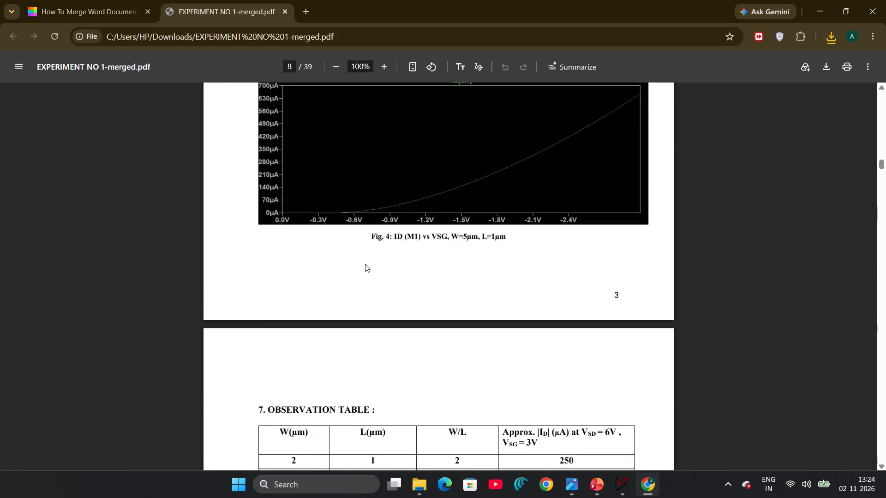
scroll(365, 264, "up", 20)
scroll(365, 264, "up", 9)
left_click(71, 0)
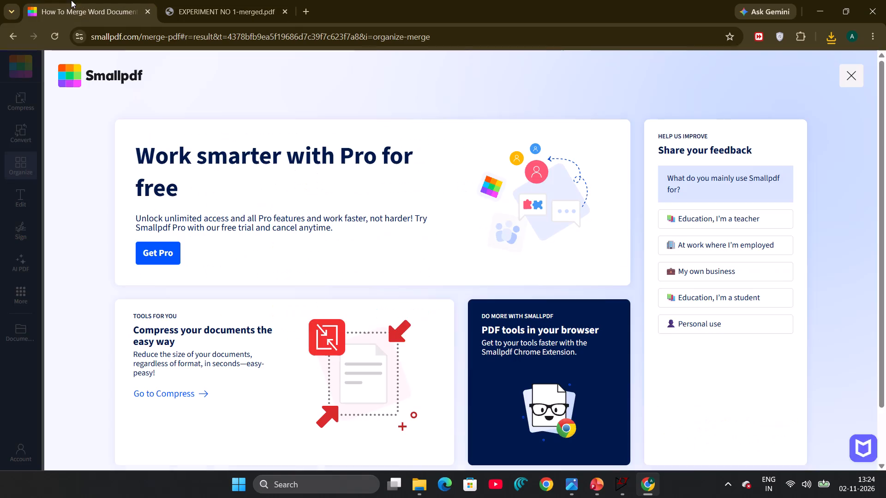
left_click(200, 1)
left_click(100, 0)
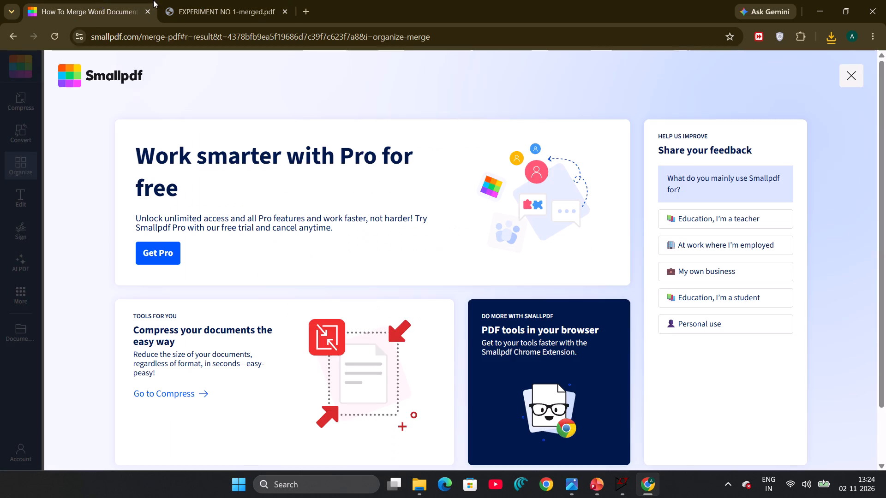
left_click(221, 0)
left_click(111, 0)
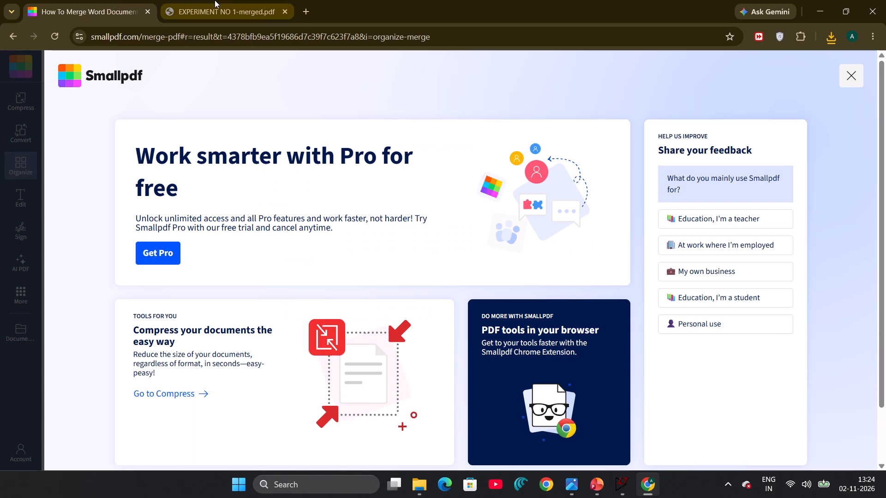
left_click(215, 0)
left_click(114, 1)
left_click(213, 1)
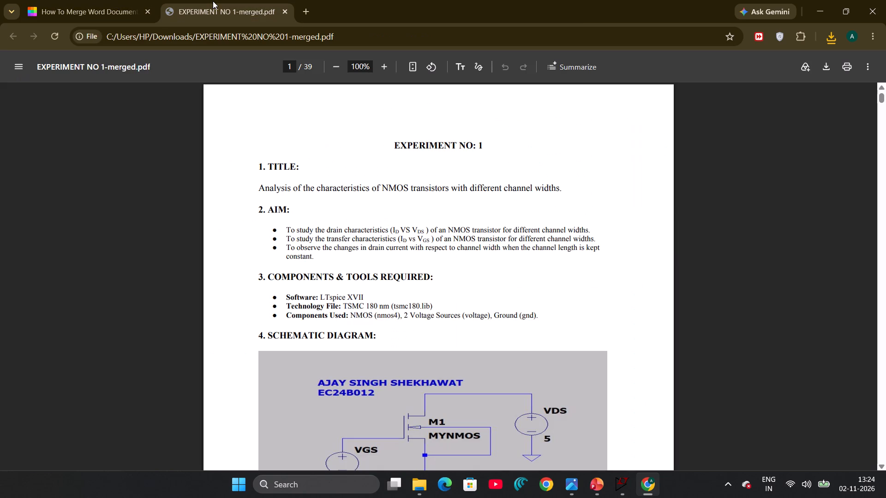
Open a new Chrome window with the Work profile.
left_click(557, 486)
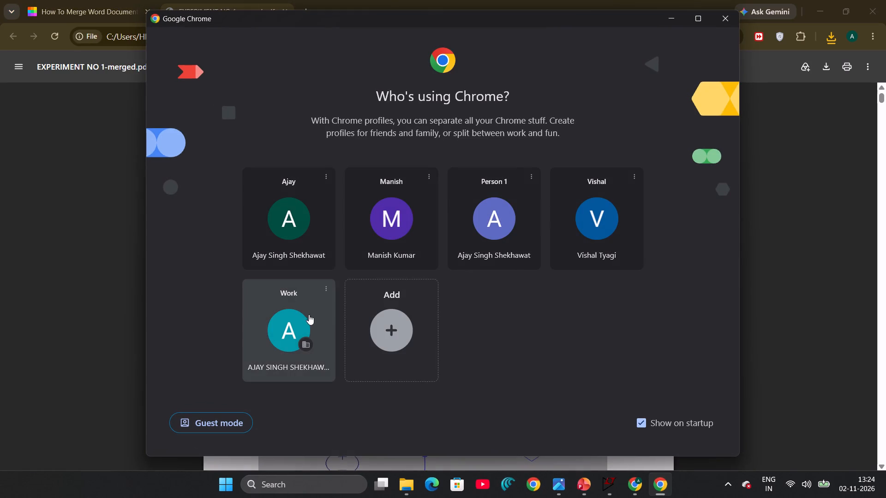
left_click(299, 320)
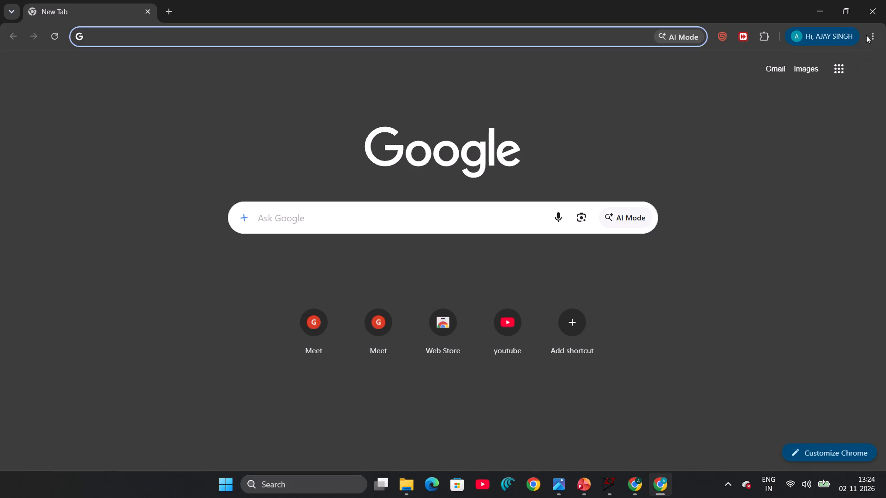
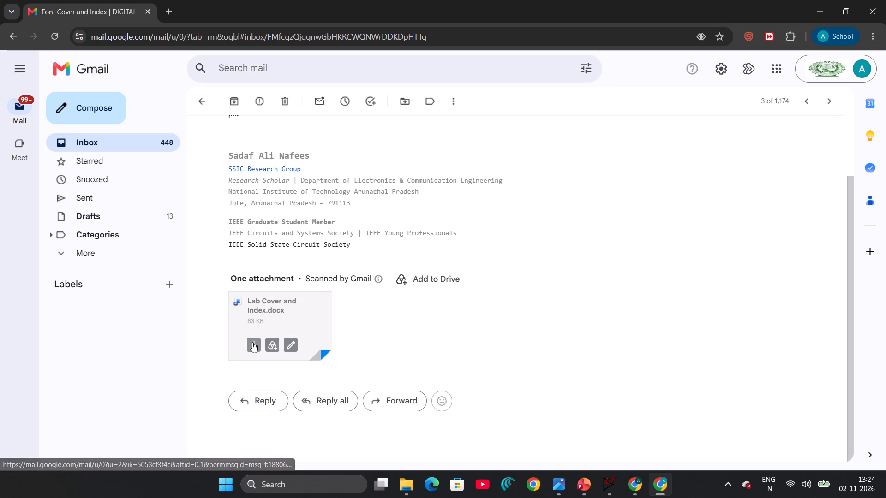
Download the email's Lab Cover and Index.docx attachment and open it in Word at the INDEX page listing the experiments.
left_click(252, 342)
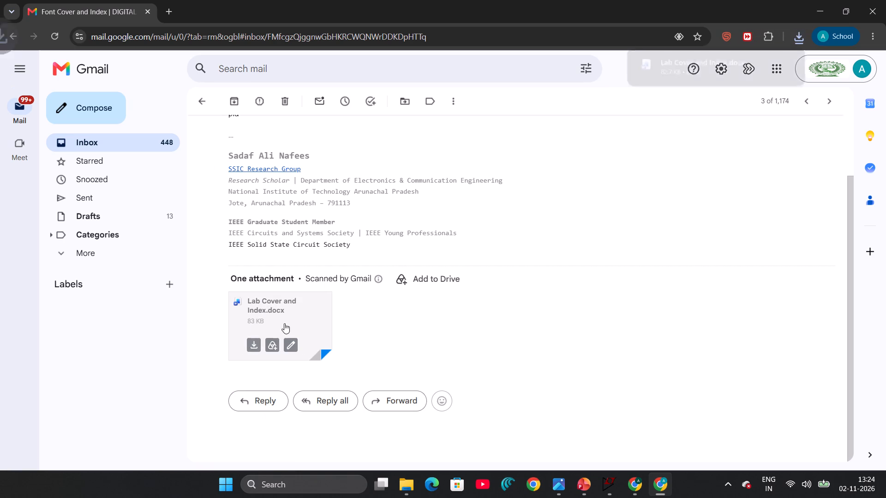
left_click(706, 73)
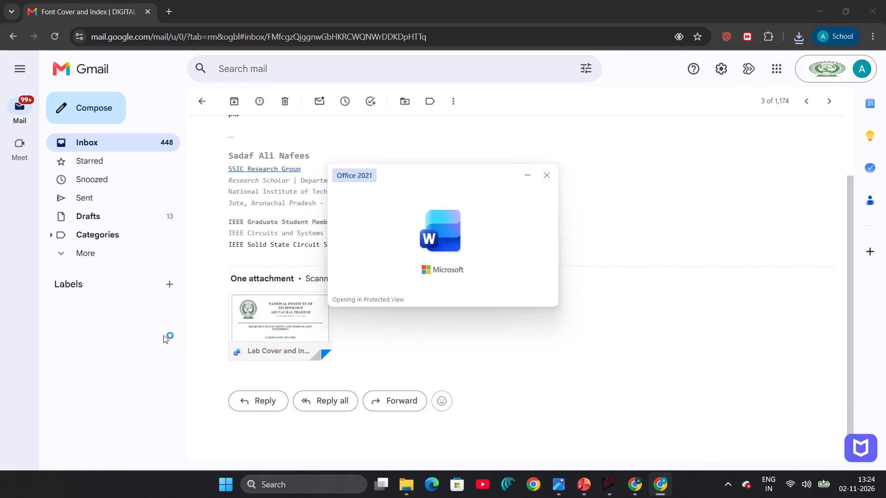
scroll(466, 249, "down", 1)
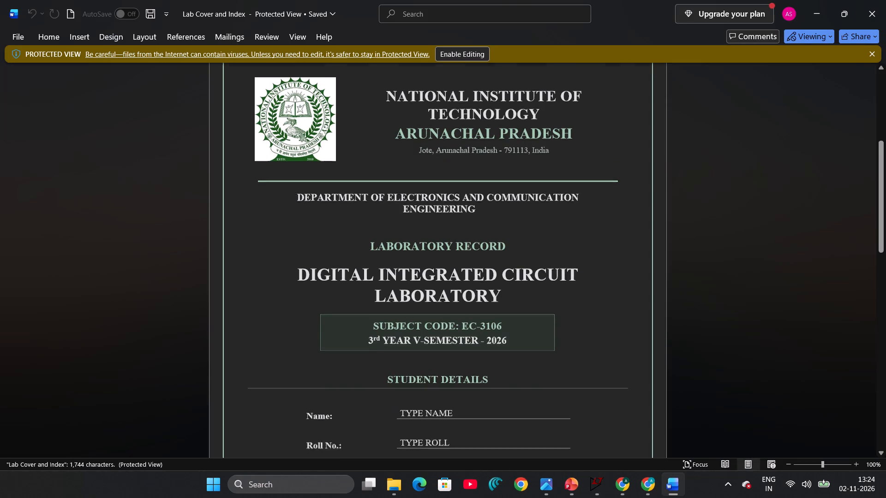
scroll(466, 249, "down", 4)
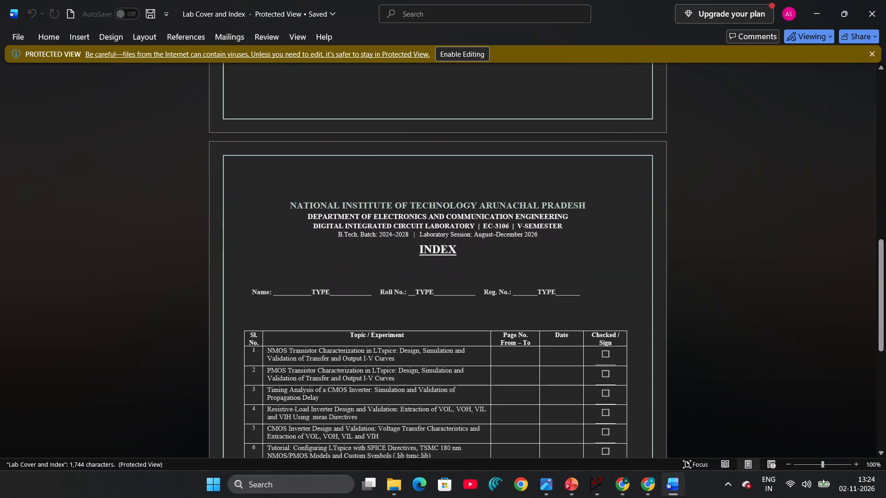
scroll(466, 249, "down", 1)
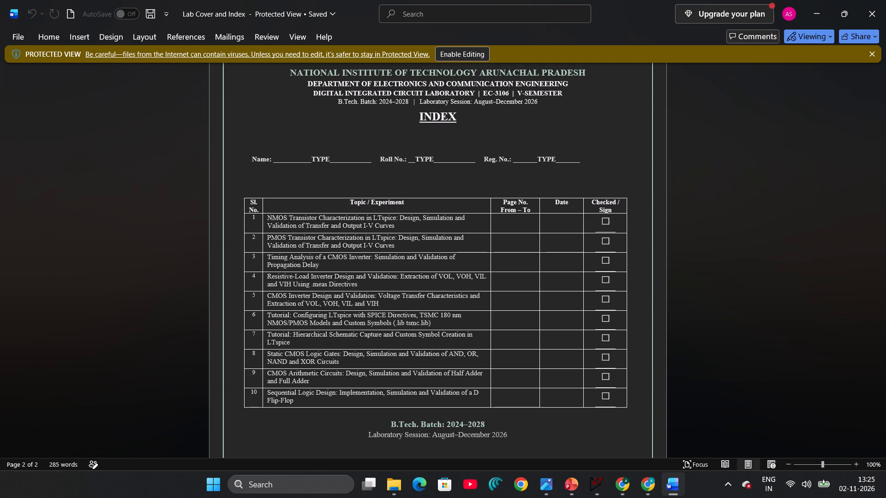
Check the index page of the Lab Cover and Index document and enable editing for the document.
scroll(466, 249, "down", 2)
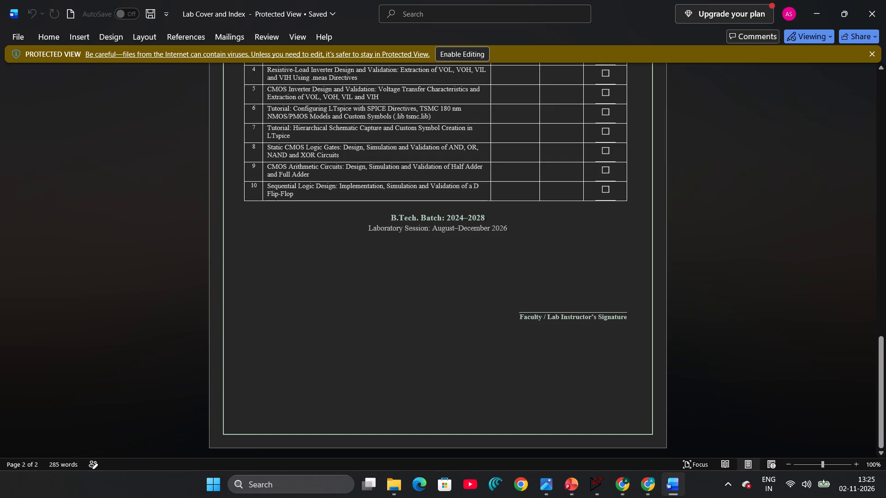
scroll(466, 249, "down", 1)
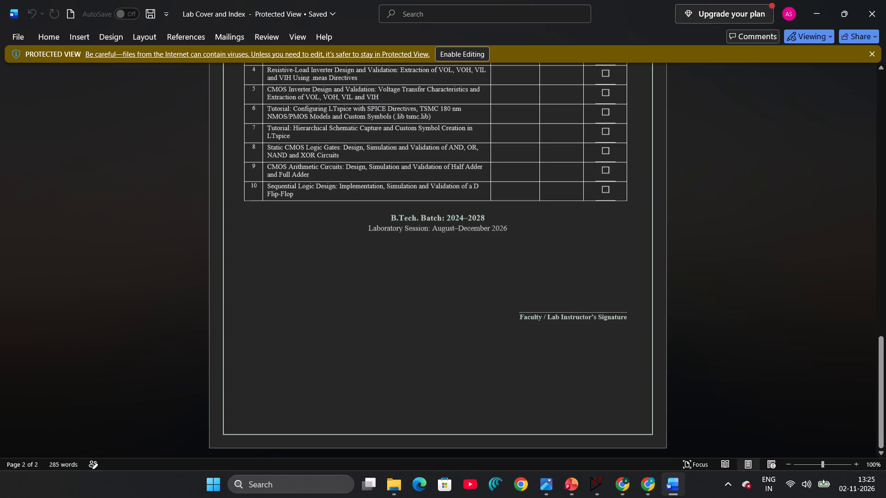
scroll(466, 249, "down", 1)
scroll(466, 249, "up", 1)
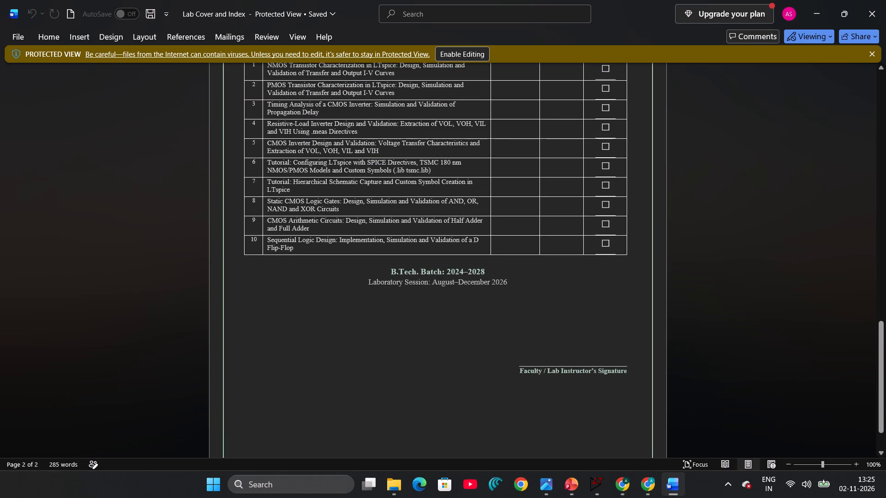
scroll(482, 332, "up", 1)
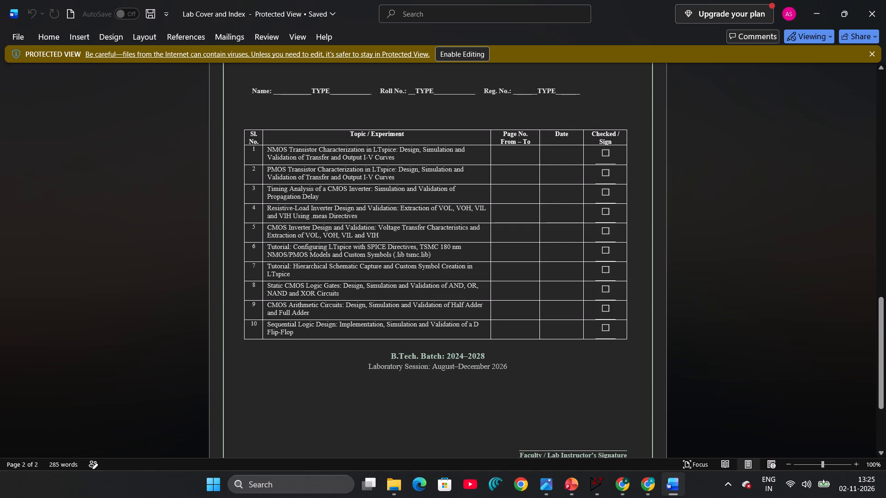
left_click(464, 55)
Replace the Name placeholder under Student Details on the cover page with the student's full name in capitals.
scroll(334, 219, "up", 1)
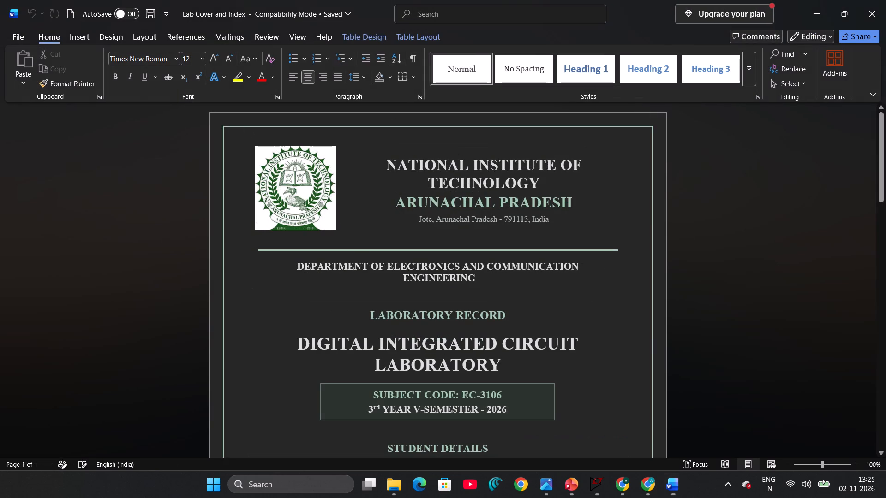
scroll(334, 219, "up", 1)
scroll(345, 264, "up", 1)
scroll(364, 308, "down", 1)
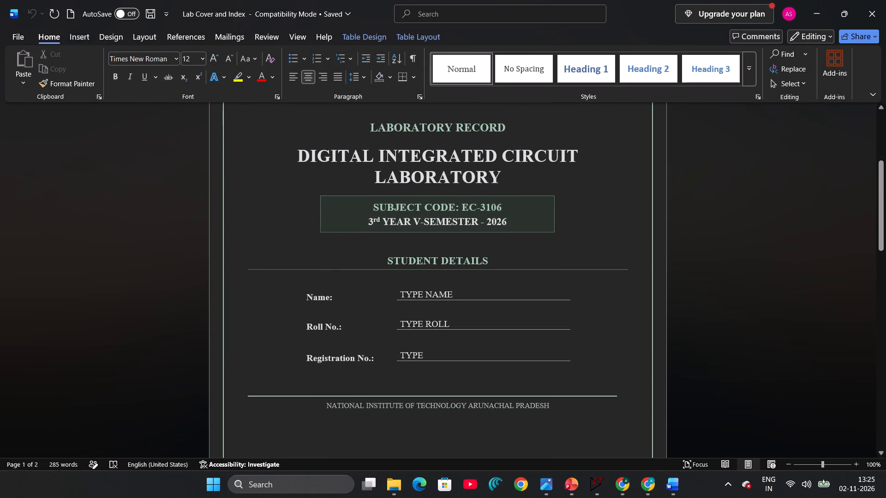
left_click(458, 287)
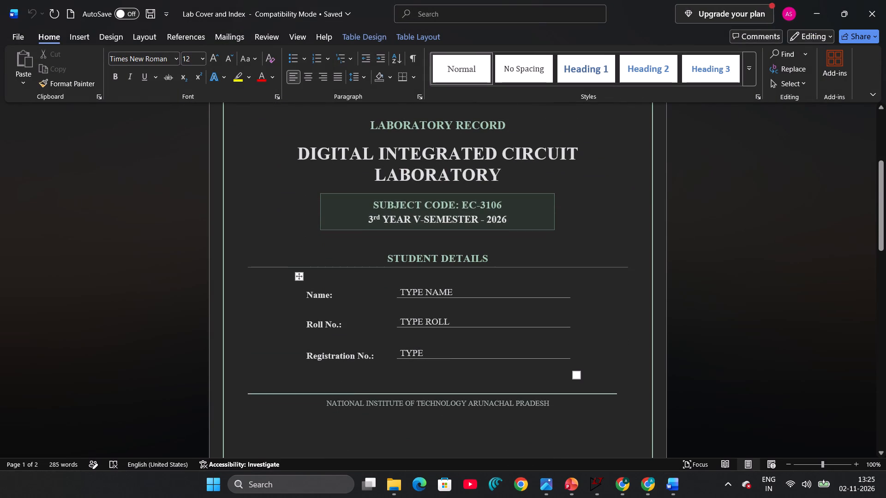
key("BackSpace")
key("BackSpace")
key("BackSpace")
key("BackSpace")
key("BackSpace")
key("BackSpace")
key("BackSpace")
key("BackSpace")
key("BackSpace")
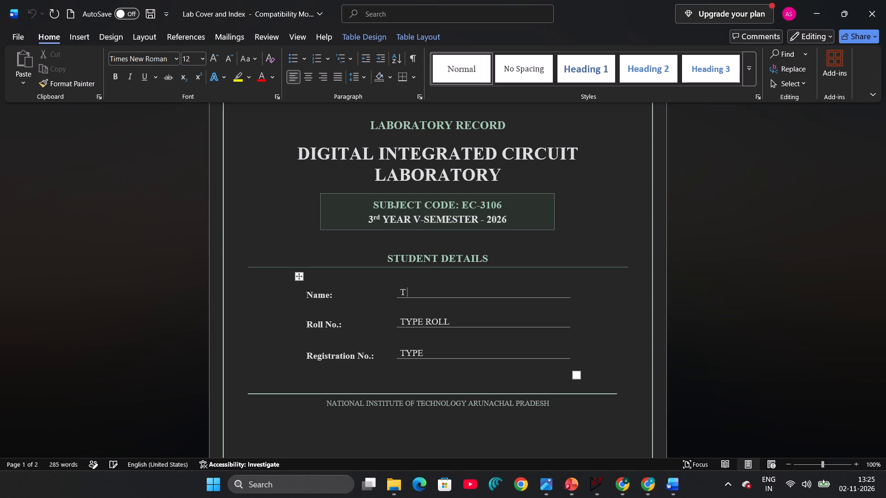
key("BackSpace")
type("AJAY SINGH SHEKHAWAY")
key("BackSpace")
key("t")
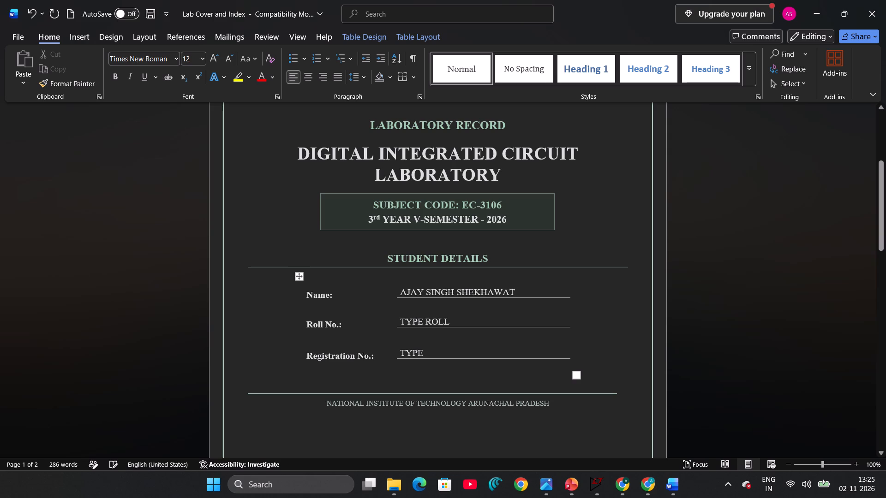
Replace the Roll No. placeholder under Student Details on the cover page with the student's roll number.
left_click(455, 323)
key("BackSpace")
key("BackSpace")
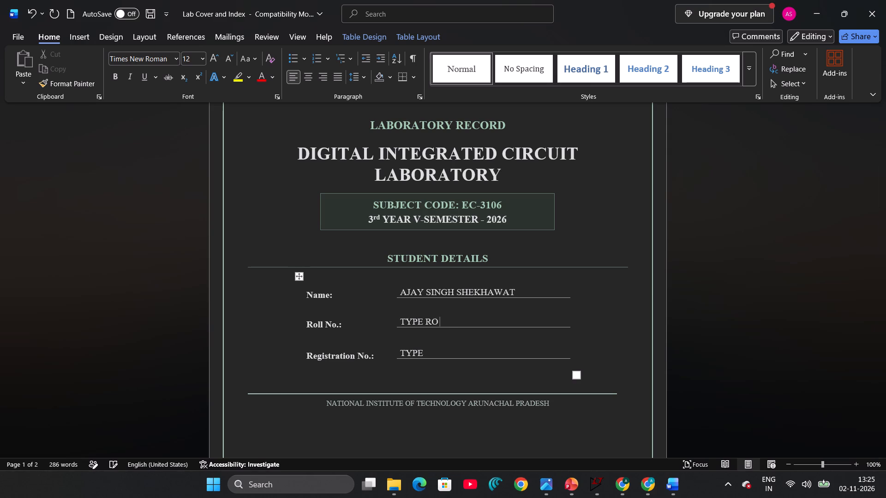
key("BackSpace")
key("BackSpace")
key("BackSpace")
key("BackSpace")
key("BackSpace")
key("BackSpace")
key("BackSpace")
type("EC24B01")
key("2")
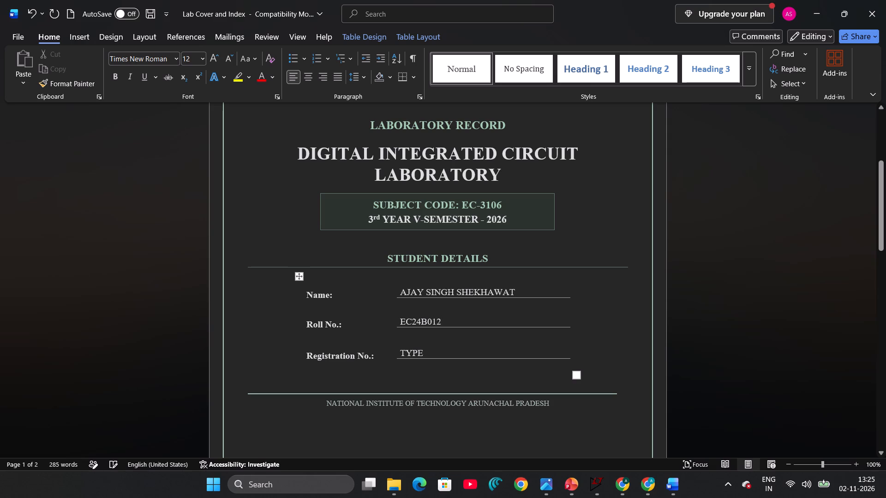
Replace the Registration No. placeholder under Student Details on the cover page with the student's registration number.
left_click(454, 351)
key("BackSpace")
key("BackSpace")
key("BackSpace")
key("BackSpace")
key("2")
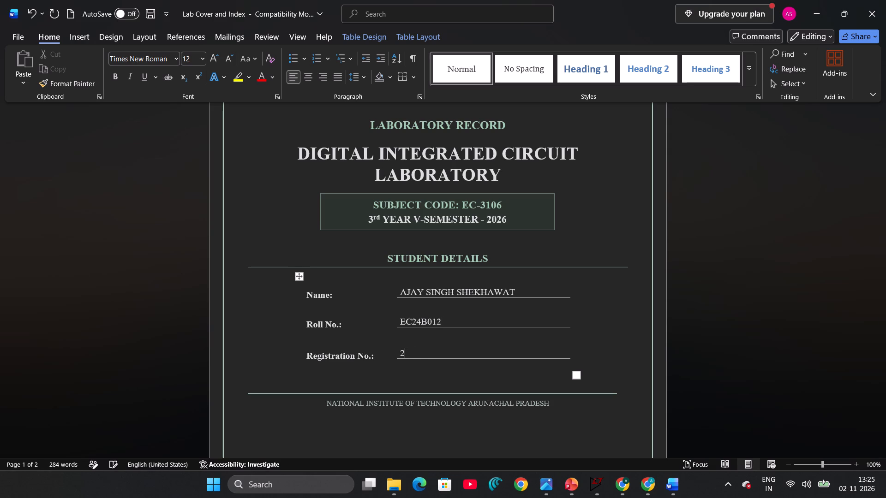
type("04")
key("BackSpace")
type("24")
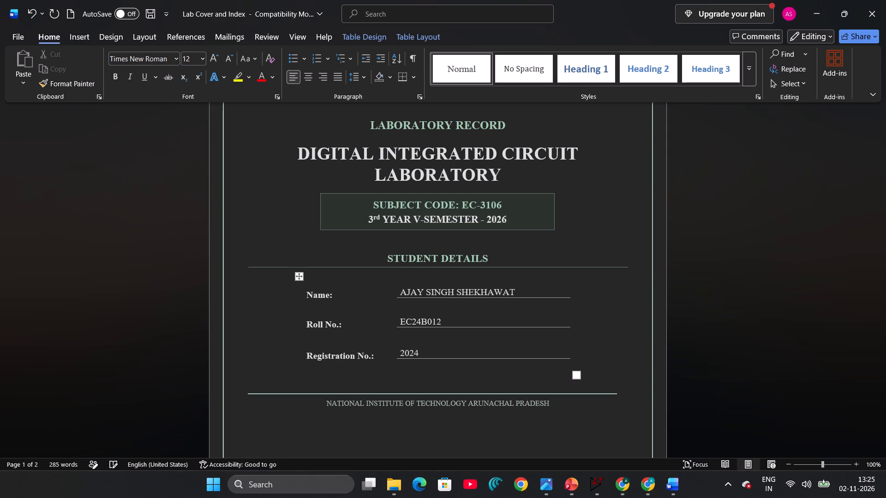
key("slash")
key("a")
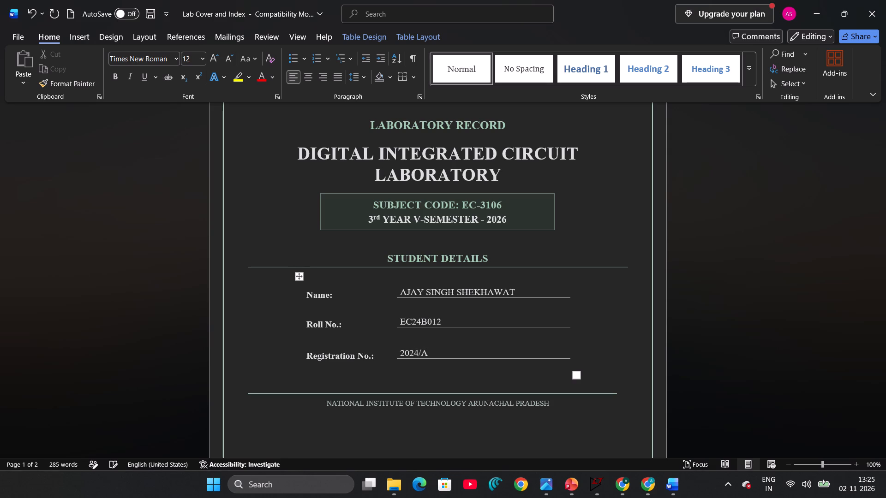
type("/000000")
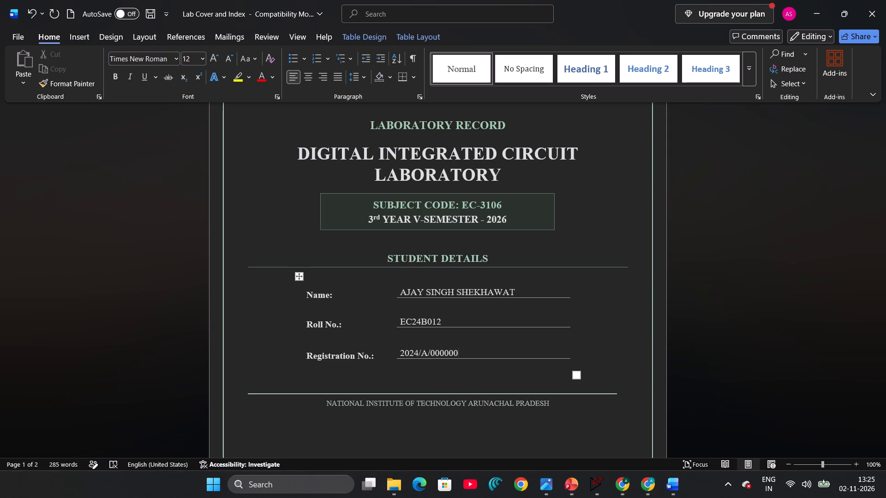
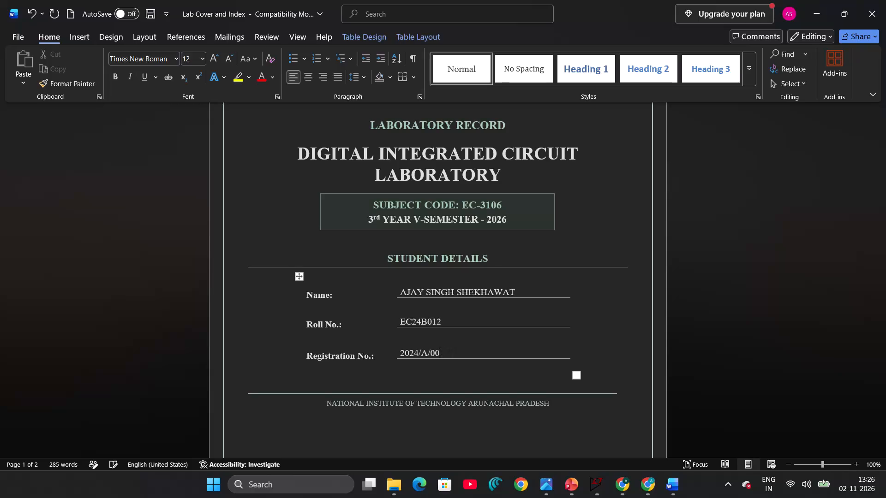
Clear the Registration No. entry under Student Details on the cover page and enter the student's full registration number in the corrected format.
key("BackSpace")
key("BackSpace")
key("BackSpace")
key("BackSpace")
key("BackSpace")
key("BackSpace")
key("BackSpace")
key("BackSpace")
key("BackSpace")
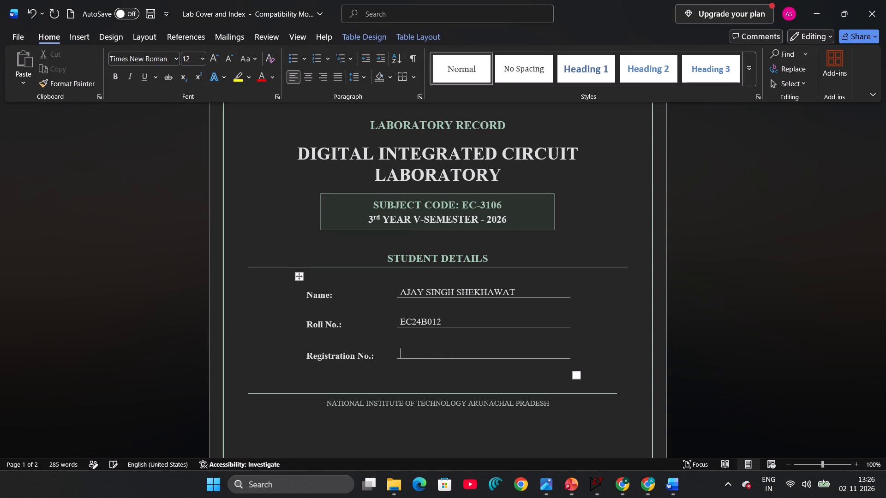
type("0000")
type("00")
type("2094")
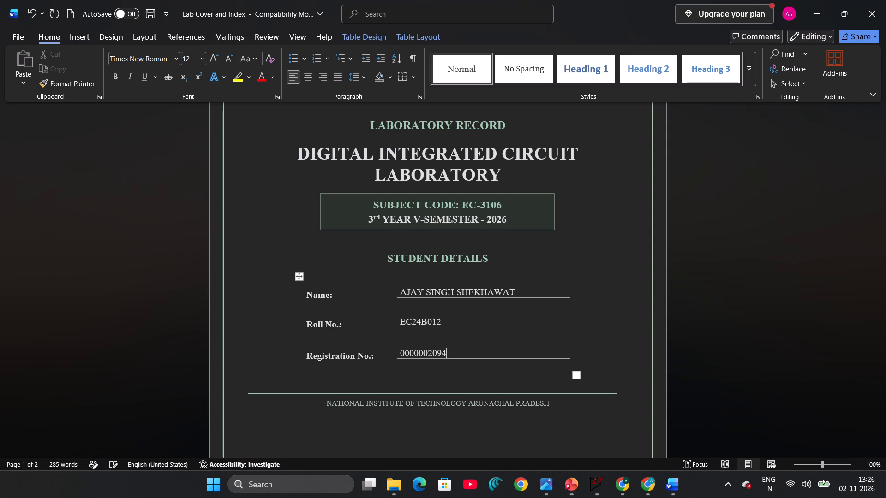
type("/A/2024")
Enter the student's full name in title case after the Name label on the index page.
scroll(505, 343, "up", 1)
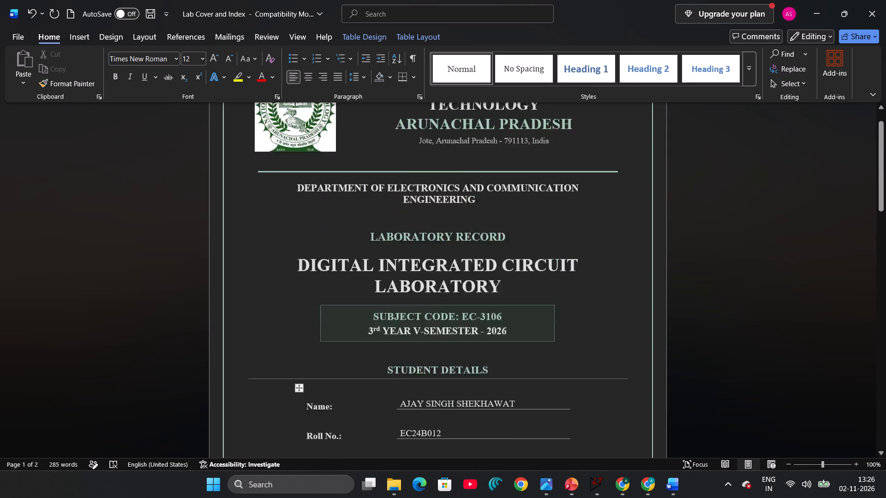
scroll(505, 343, "up", 2)
scroll(505, 343, "down", 3)
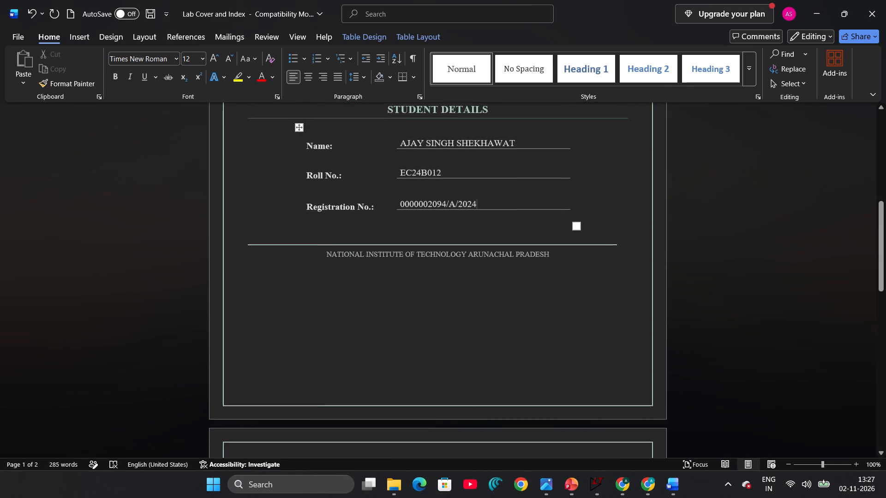
scroll(505, 343, "down", 2)
left_click(296, 358)
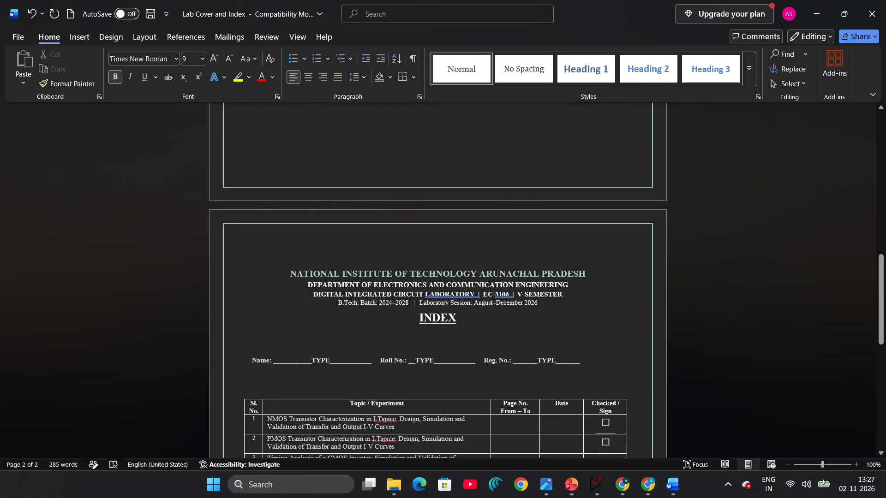
left_click(310, 361)
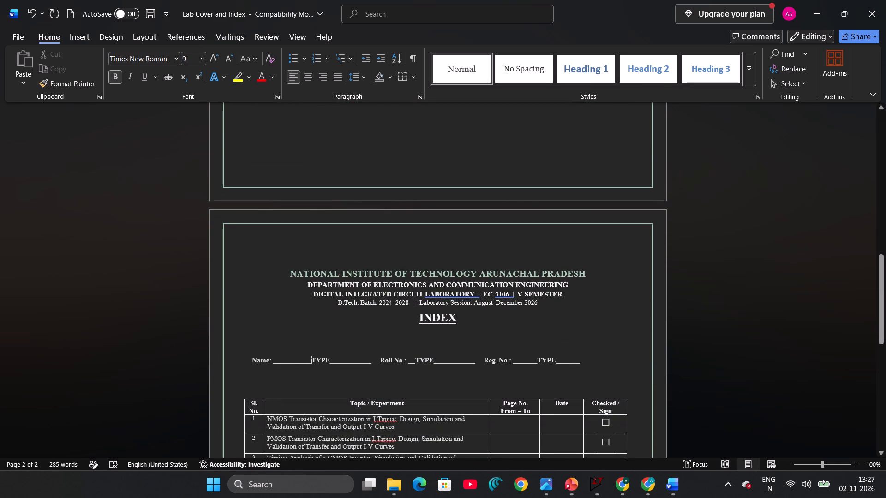
left_click(271, 360)
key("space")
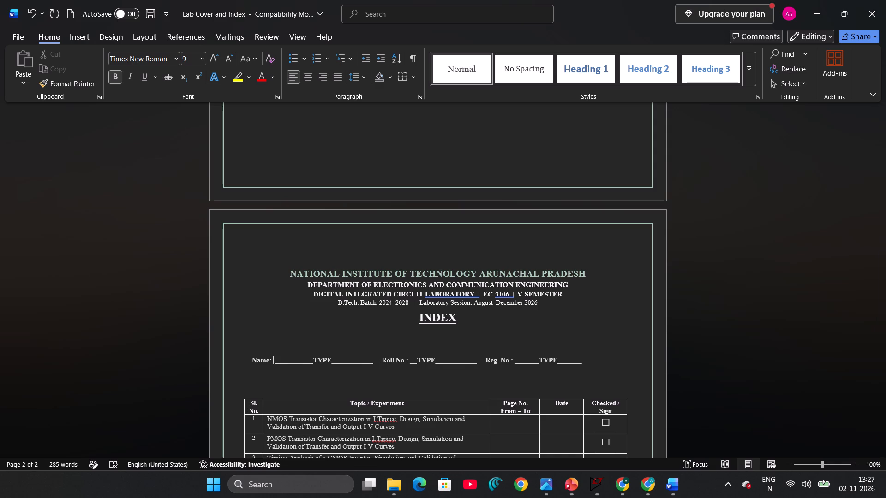
key("Right")
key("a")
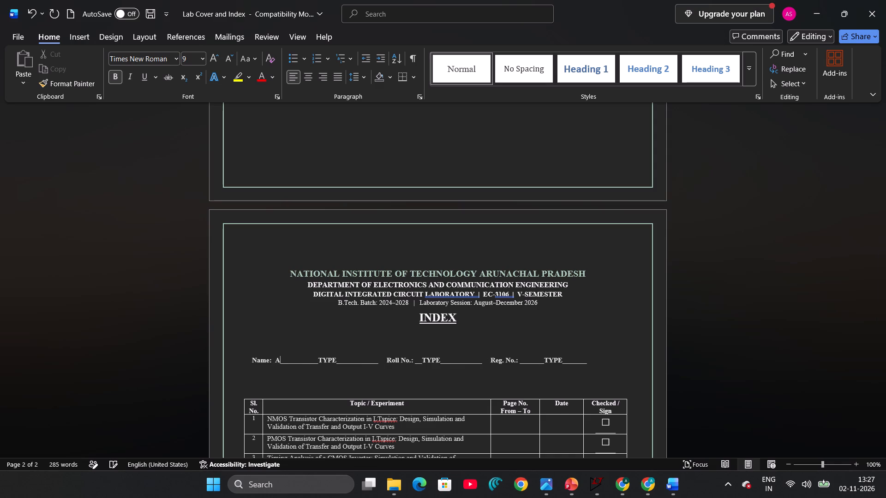
key("BackSpace")
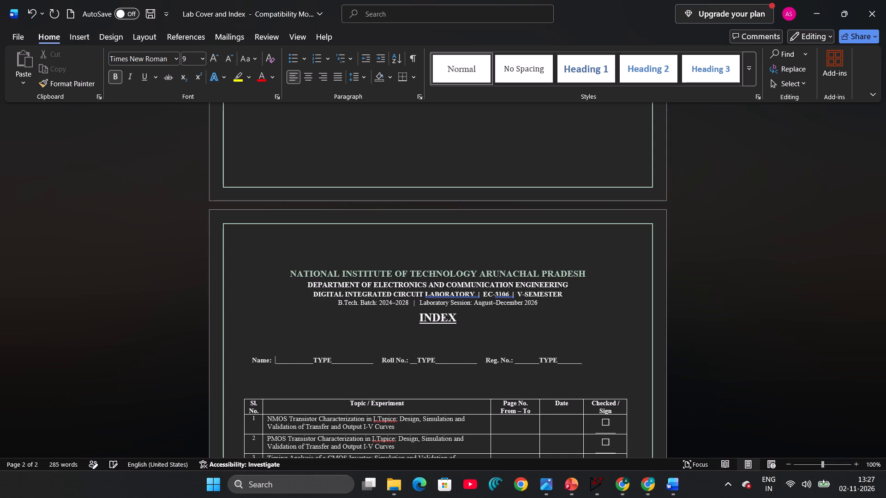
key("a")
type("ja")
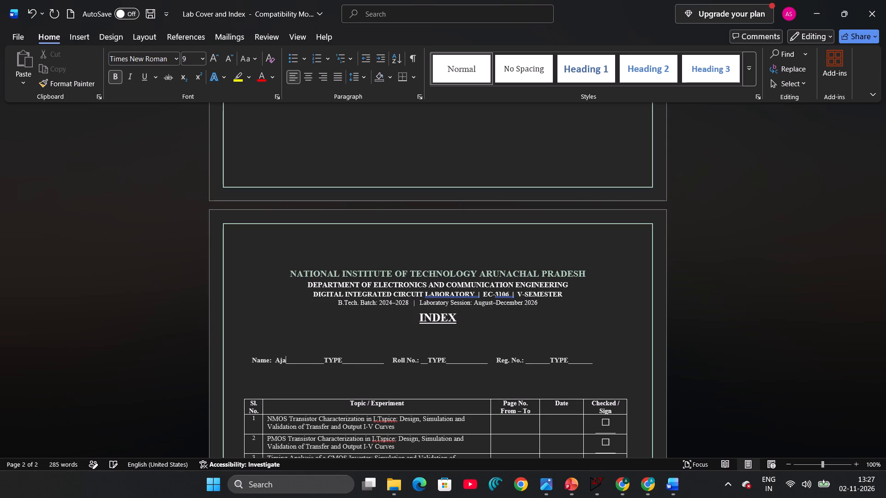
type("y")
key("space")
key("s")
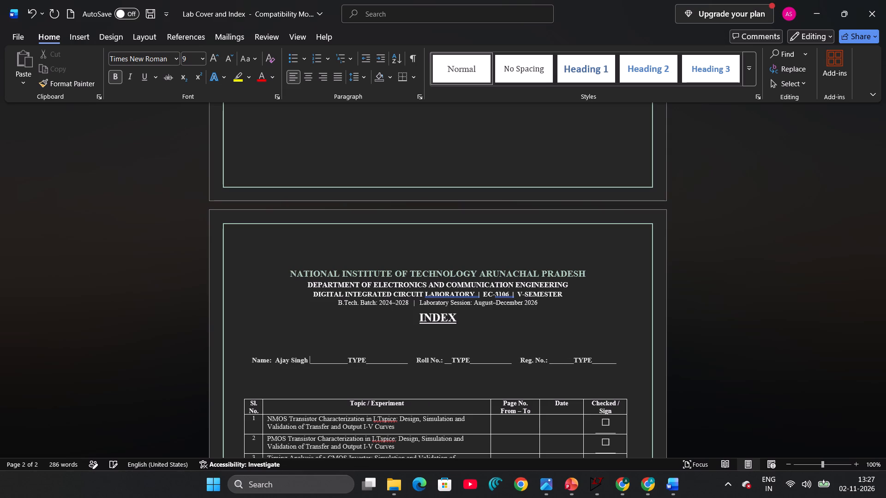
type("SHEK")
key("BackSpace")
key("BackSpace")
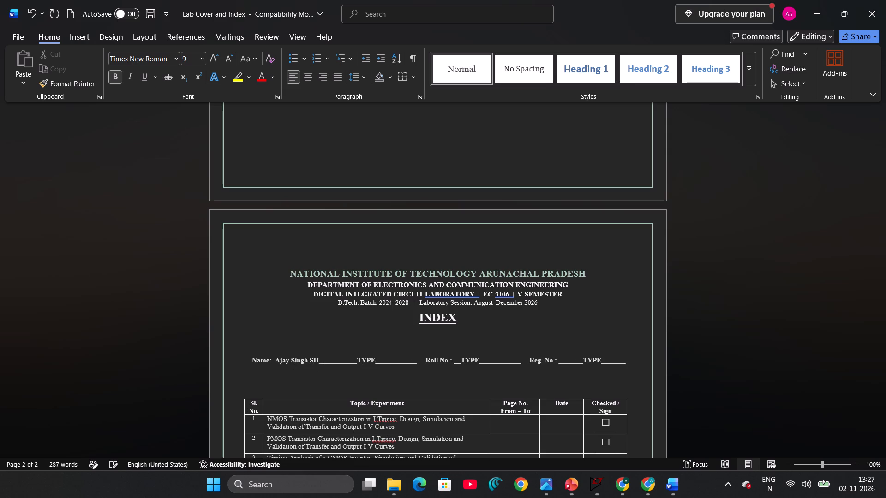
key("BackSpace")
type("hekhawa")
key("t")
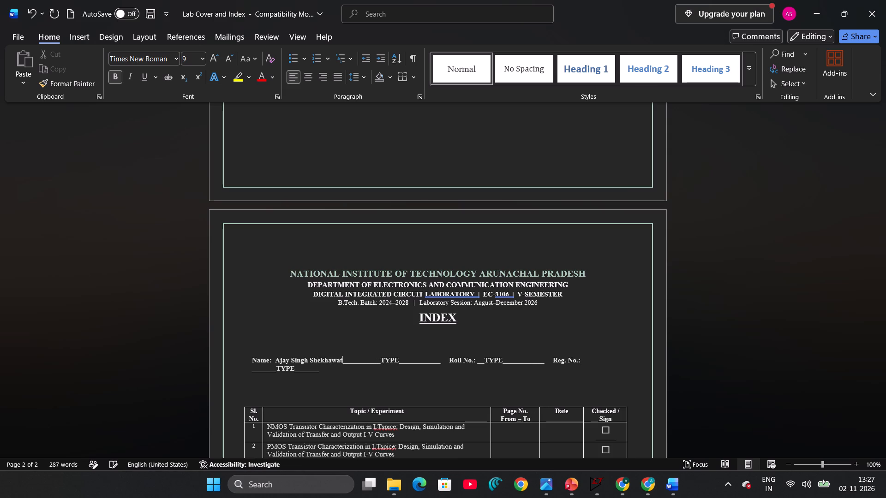
Delete the blank underline between the student's name and the TYPE placeholder on the index page, leaving a space after the name.
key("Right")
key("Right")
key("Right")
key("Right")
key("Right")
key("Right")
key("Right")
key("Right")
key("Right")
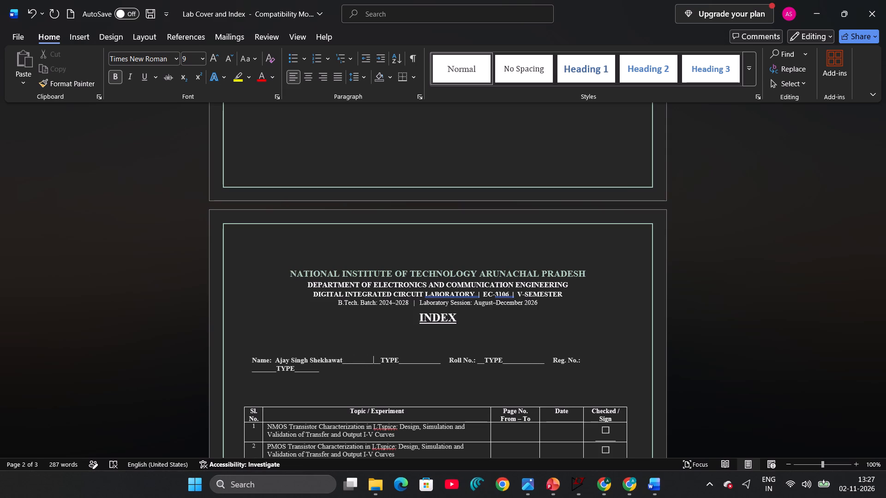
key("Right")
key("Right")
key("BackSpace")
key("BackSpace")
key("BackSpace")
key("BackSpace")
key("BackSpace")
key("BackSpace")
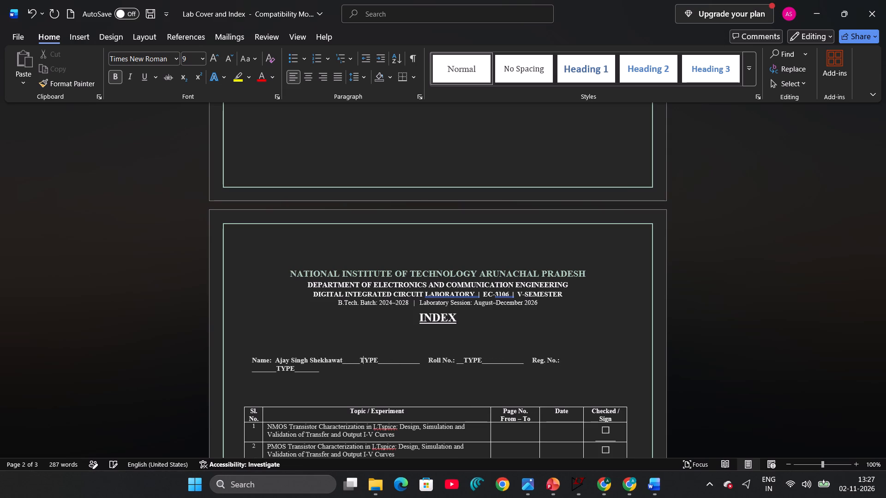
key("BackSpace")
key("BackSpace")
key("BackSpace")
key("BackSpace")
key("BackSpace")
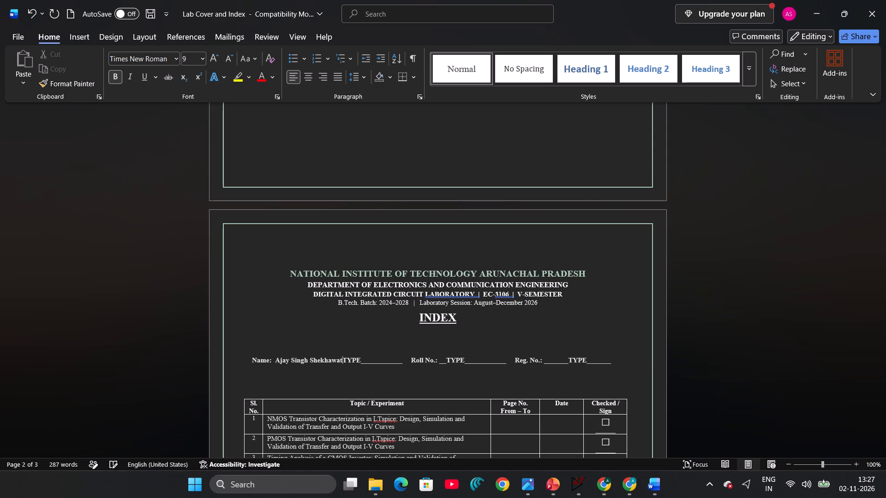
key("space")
Delete the TYPE placeholder and its trailing underline after the student's name, keeping a small space before the Roll No. label.
scroll(85, 412, "down", 1)
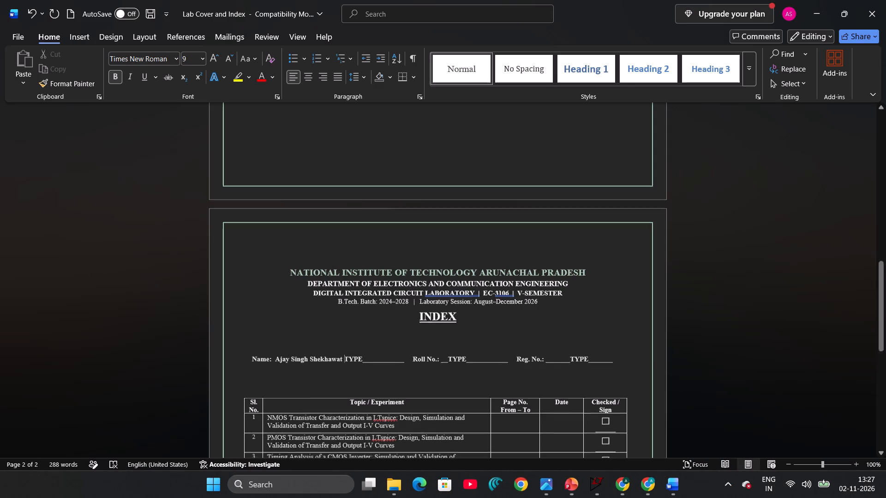
scroll(85, 412, "down", 1)
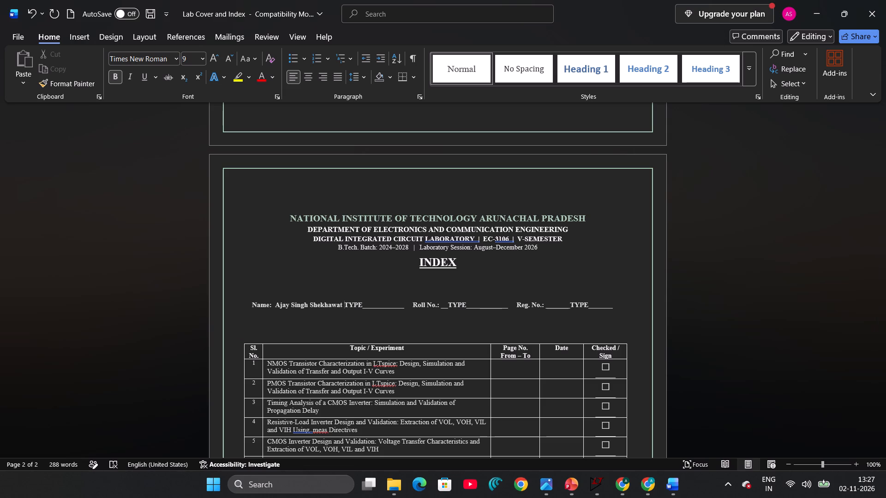
left_click(411, 307)
key("BackSpace")
key("BackSpace")
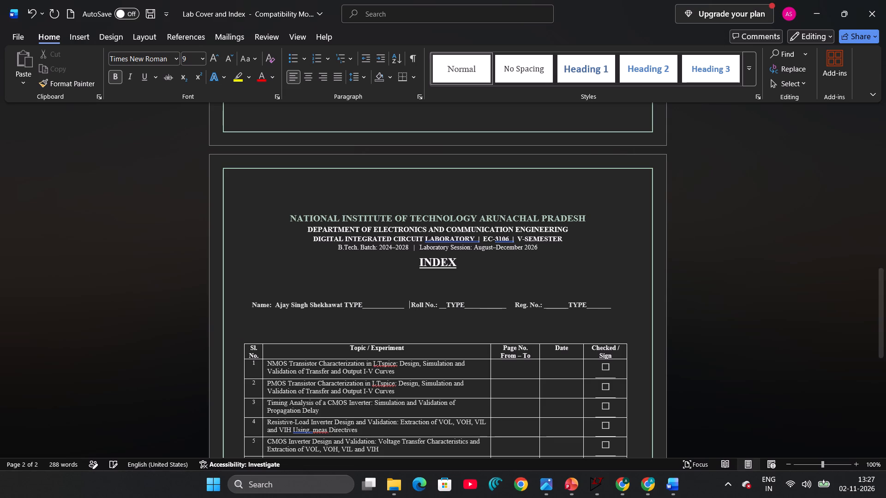
key("BackSpace")
key("BackSpace")
key("BackSpace")
key("BackSpace")
key("BackSpace")
key("BackSpace")
key("BackSpace")
key("BackSpace")
key("BackSpace")
key("BackSpace")
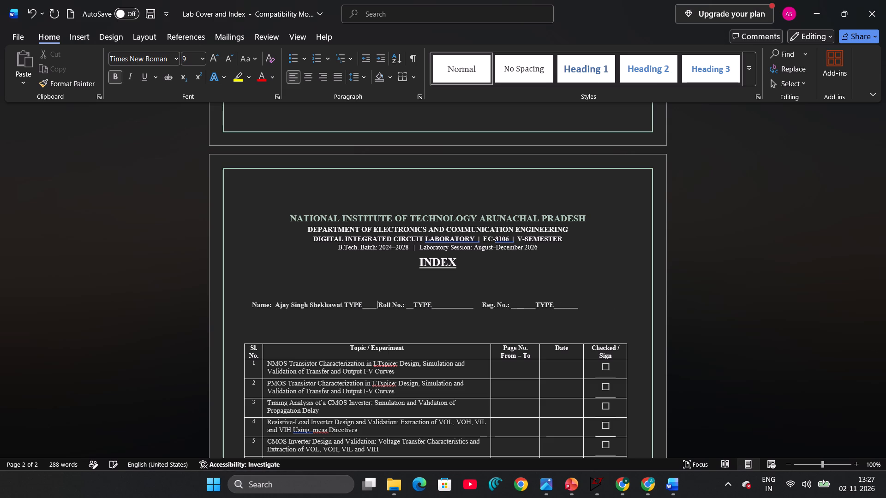
key("BackSpace")
key("BackSpace")
key("BackSpace")
key("BackSpace")
key("BackSpace")
key("BackSpace")
key("BackSpace")
key("BackSpace")
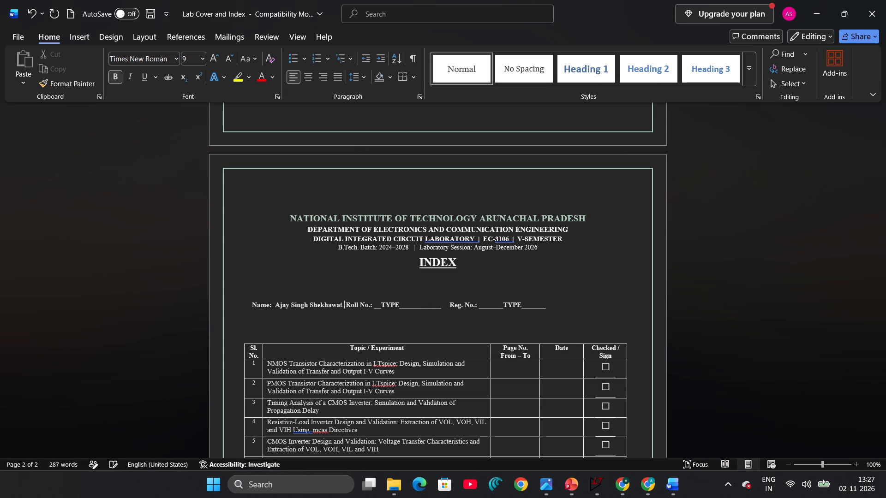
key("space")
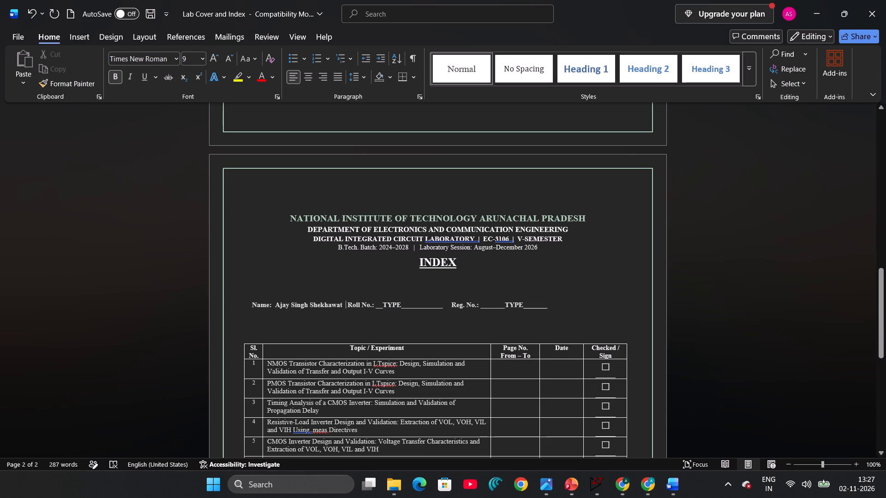
Replace the underlined TYPE placeholder after Roll No. on the index page with the student's roll number.
left_click(443, 309)
key("BackSpace")
key("BackSpace")
key("BackSpace")
key("BackSpace")
key("BackSpace")
key("BackSpace")
key("BackSpace")
key("BackSpace")
key("BackSpace")
key("BackSpace")
key("BackSpace")
key("BackSpace")
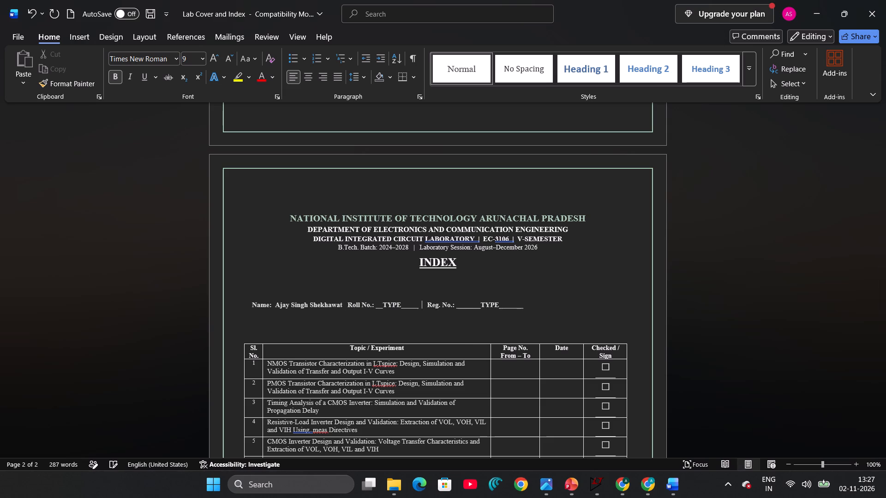
key("BackSpace")
key("BackSpace")
key("BackSpace")
key("BackSpace")
key("BackSpace")
key("BackSpace")
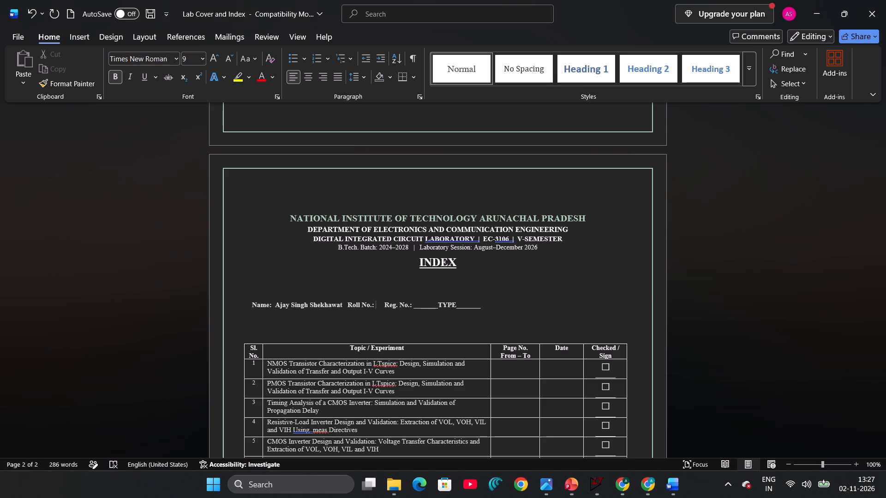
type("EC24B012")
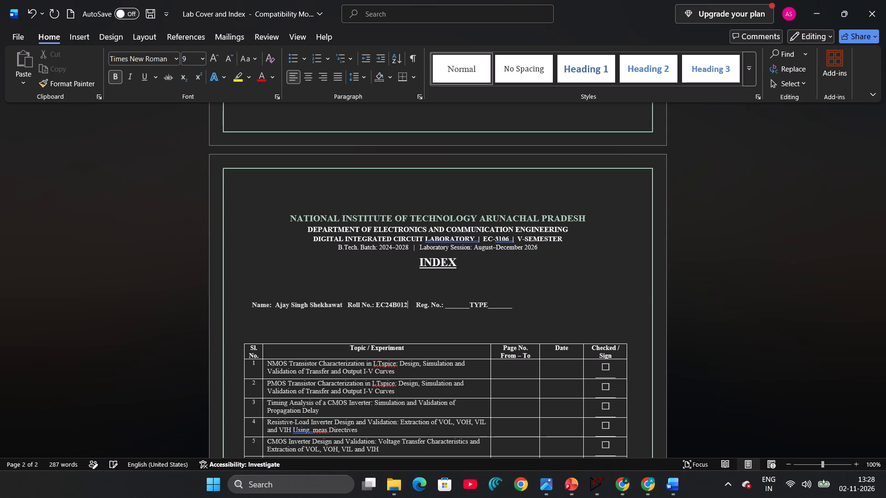
Replace the underlined TYPE placeholder after Reg. No. on the index page with the student's full registration number.
left_click(518, 310)
key("BackSpace")
key("BackSpace")
key("BackSpace")
key("BackSpace")
key("BackSpace")
key("BackSpace")
key("BackSpace")
key("BackSpace")
key("BackSpace")
key("BackSpace")
key("BackSpace")
key("BackSpace")
key("BackSpace")
key("BackSpace")
key("BackSpace")
key("BackSpace")
key("BackSpace")
key("BackSpace")
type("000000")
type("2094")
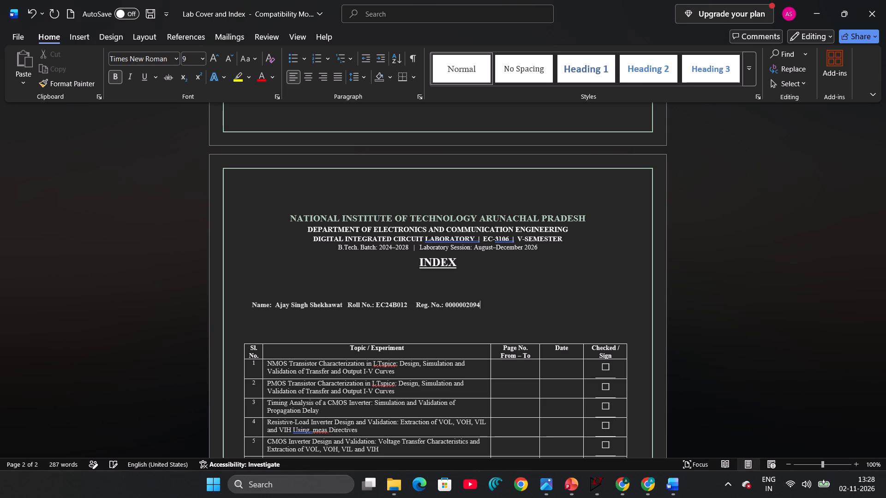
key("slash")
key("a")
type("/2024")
Retype the student's name on the index page in capital letters, followed by five spaces before the Roll No. label.
left_click_drag(345, 305, 305, 307)
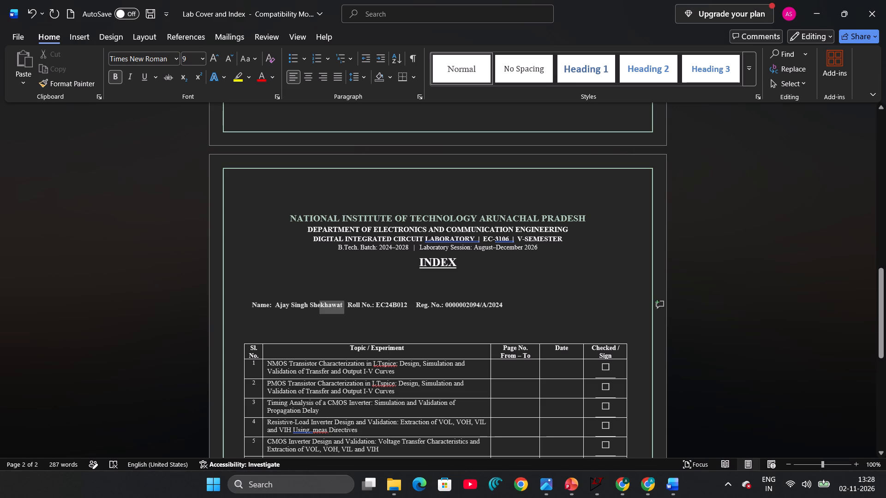
left_click_drag(305, 307, 275, 305)
key("BackSpace")
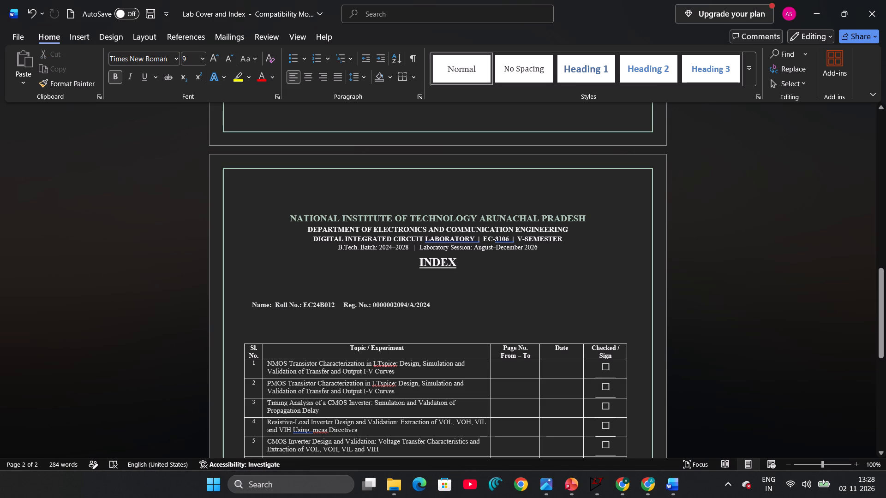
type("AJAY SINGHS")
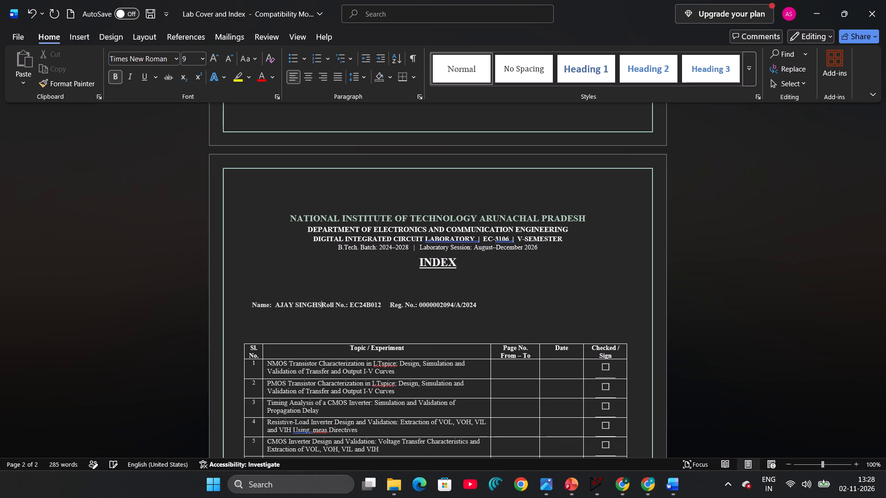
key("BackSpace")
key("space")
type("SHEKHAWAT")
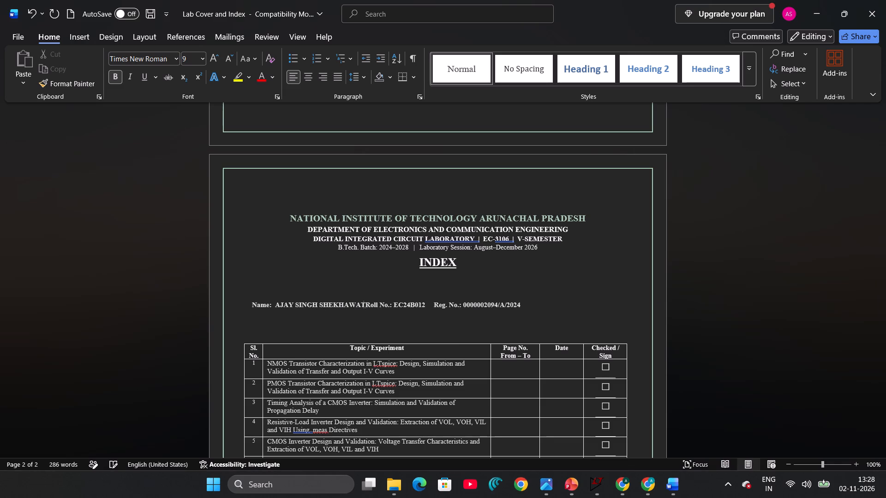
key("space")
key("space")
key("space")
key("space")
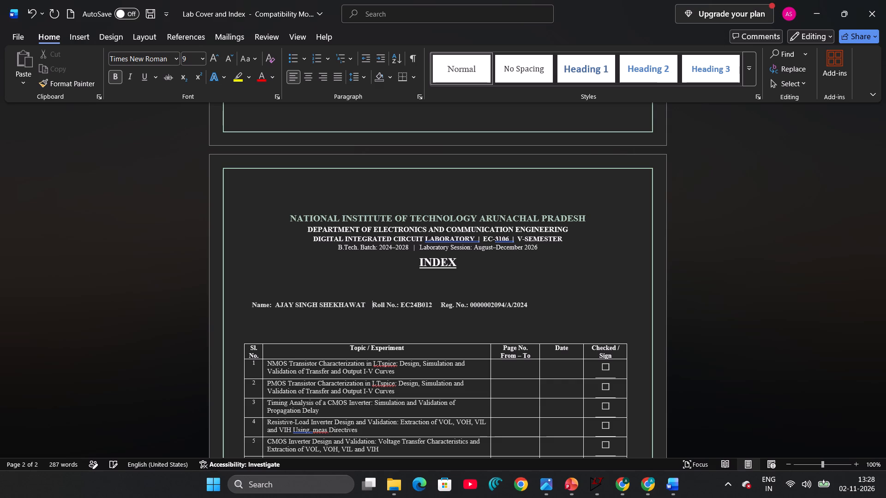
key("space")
Widen the gaps before the Reg. No. and Roll No. labels with extra spaces to spread the student details across the line.
left_click(438, 305)
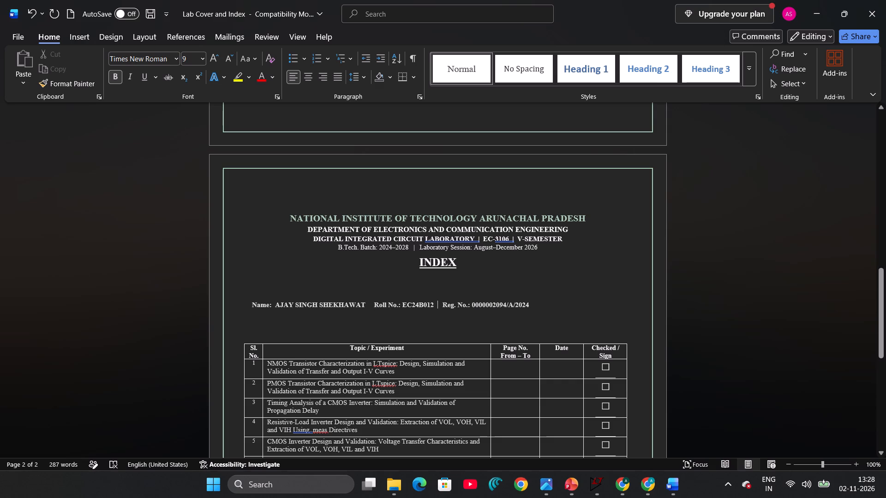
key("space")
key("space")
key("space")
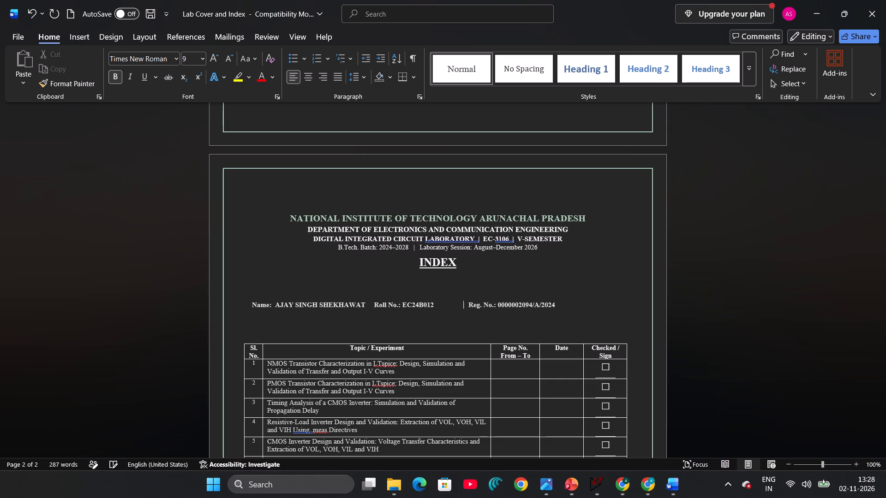
left_click(371, 302)
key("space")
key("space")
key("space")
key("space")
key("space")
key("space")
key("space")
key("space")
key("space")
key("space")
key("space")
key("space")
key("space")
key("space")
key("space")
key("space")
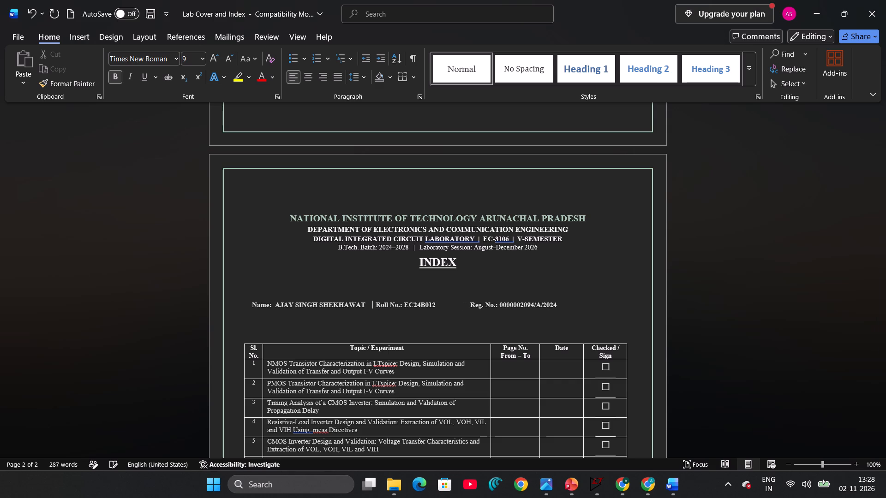
Set the font size of the whole Name, Roll No. and Reg. No. line on the index page to 10.
scroll(371, 302, "down", 1)
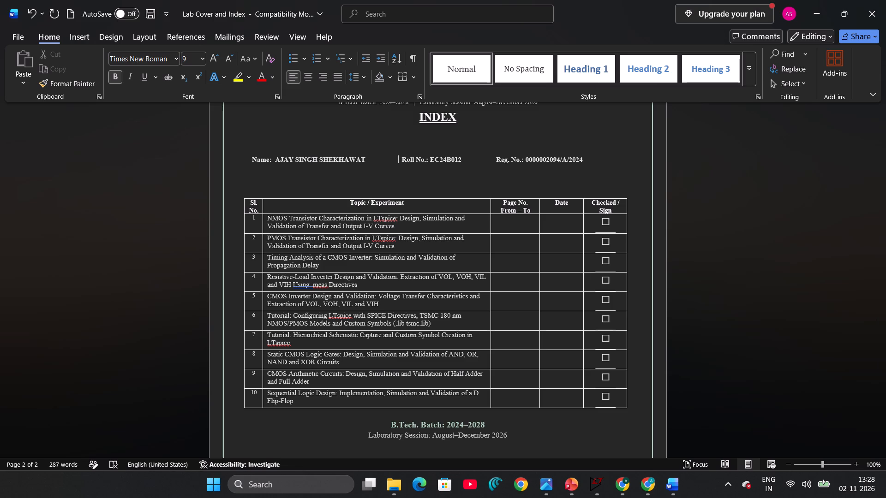
scroll(263, 327, "up", 1)
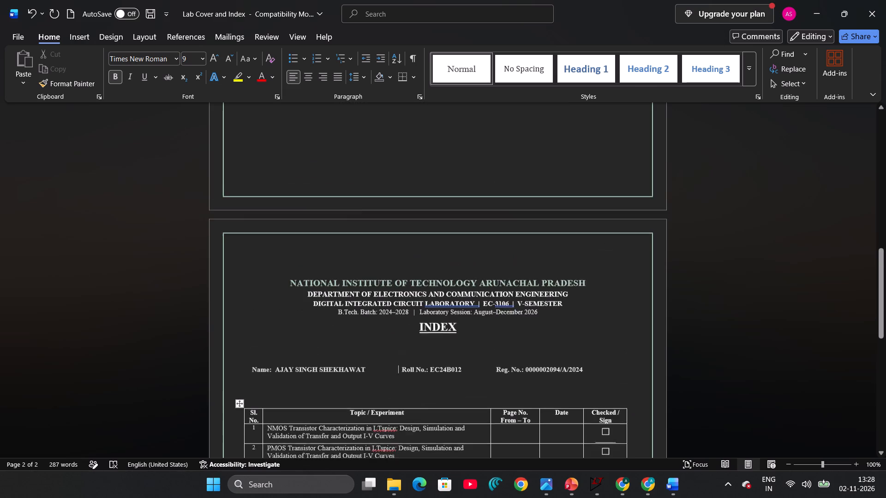
left_click_drag(254, 383, 362, 387)
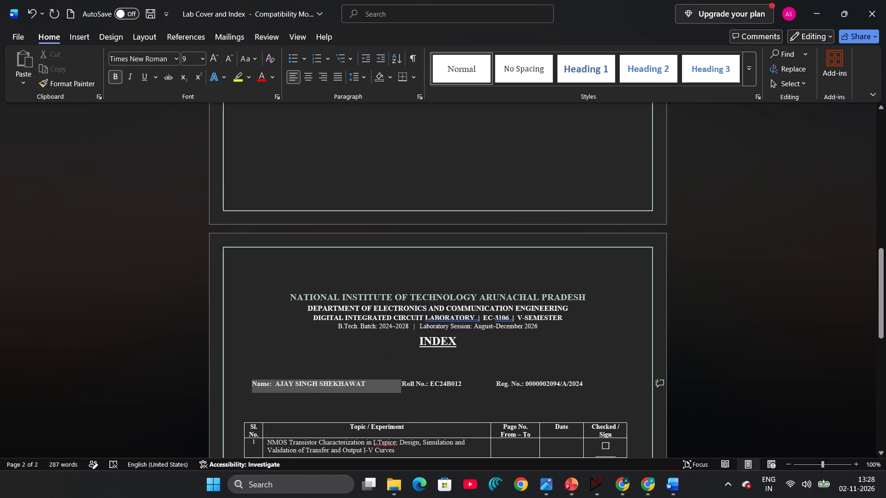
left_click_drag(362, 387, 361, 386)
left_click(442, 384)
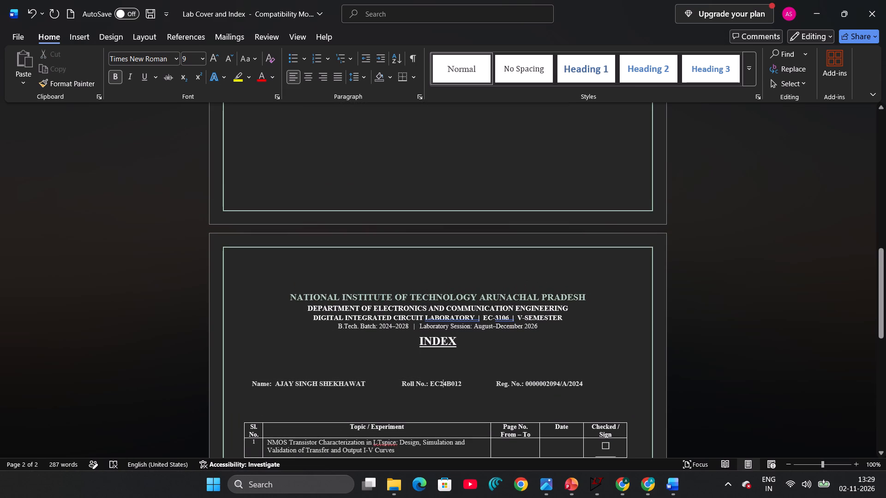
left_click_drag(244, 379, 604, 383)
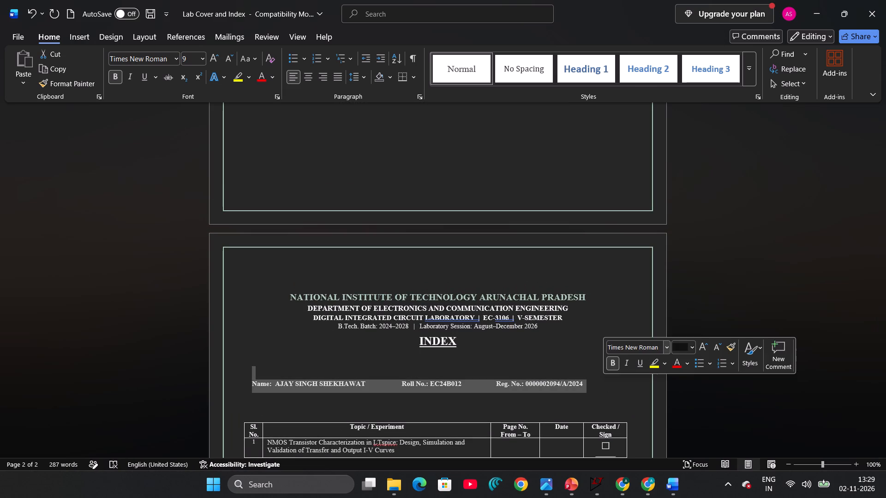
left_click(693, 347)
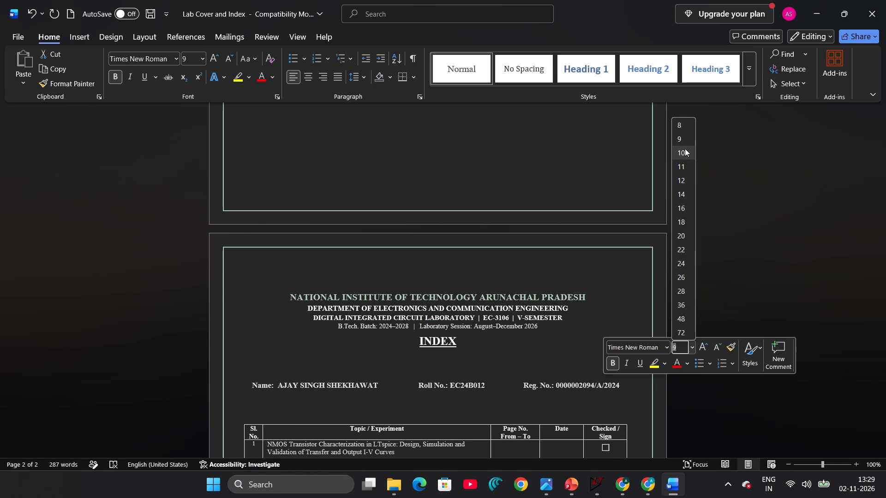
left_click(685, 154)
Enter the date 17/08/2026 for experiment 1, NMOS Transistor Characterization, in the index table.
scroll(348, 352, "down", 1)
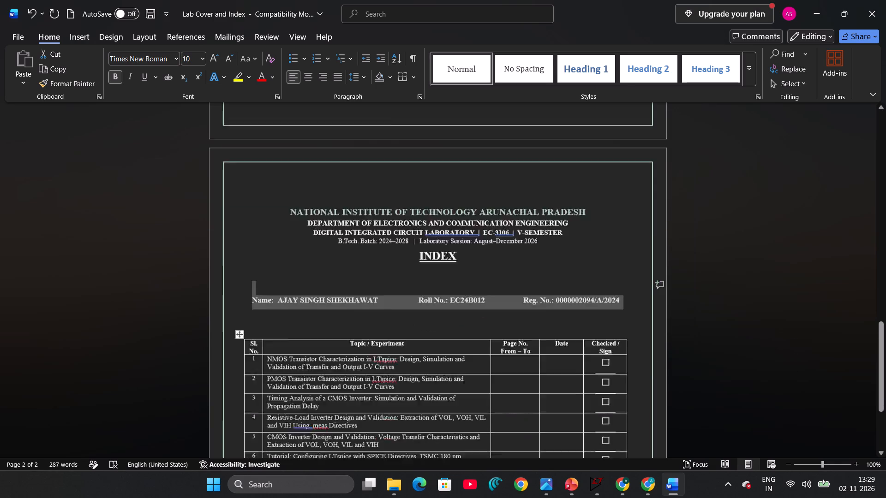
scroll(348, 352, "down", 1)
left_click(326, 258)
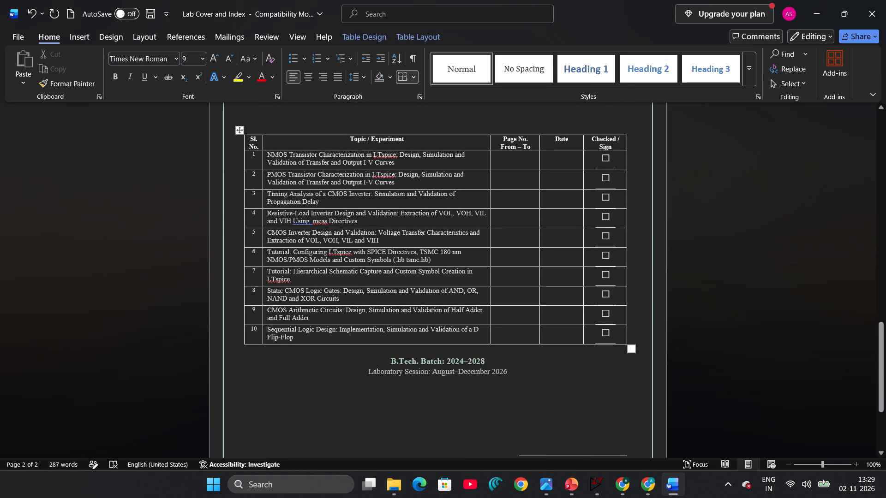
left_click(558, 163)
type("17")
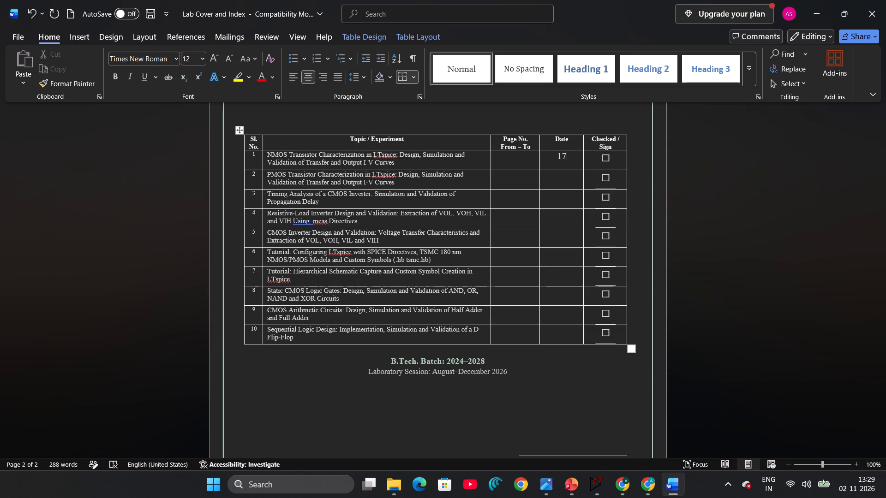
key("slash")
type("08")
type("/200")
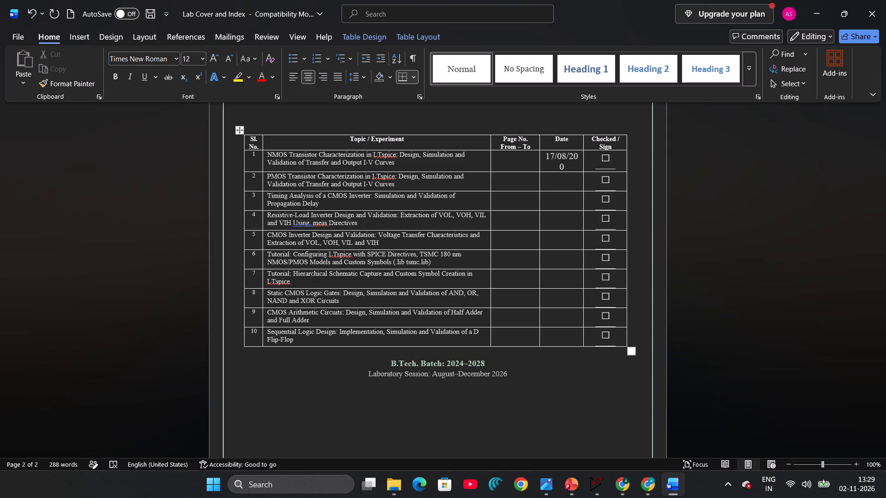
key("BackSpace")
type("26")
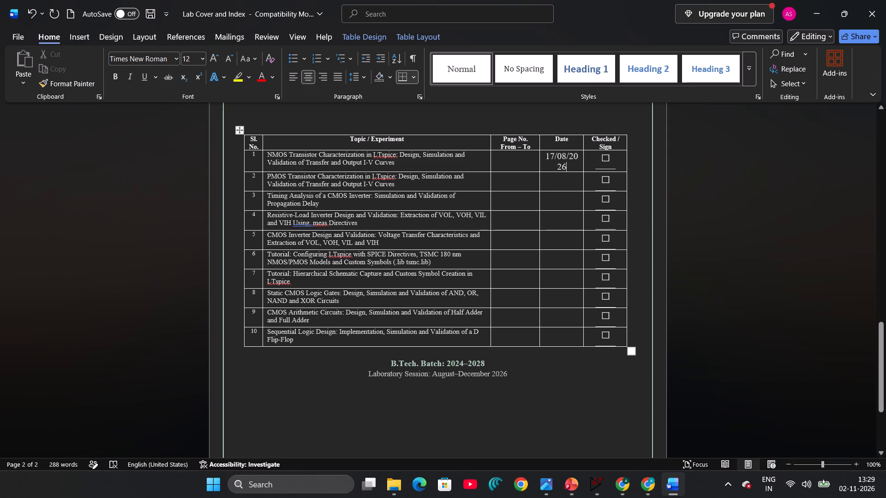
Widen the index table's Date column to fit the date on one line, and extend the Checked / Sign column outward to compensate.
left_click_drag(583, 163, 589, 163)
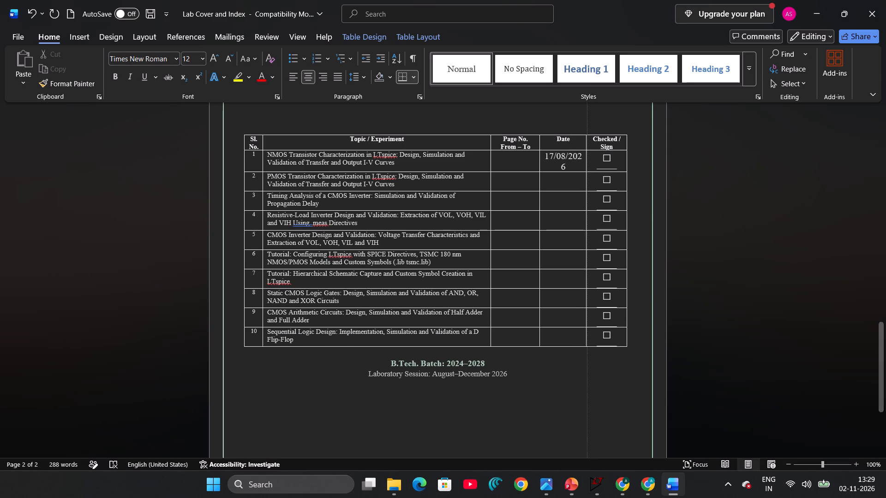
left_click_drag(589, 163, 593, 163)
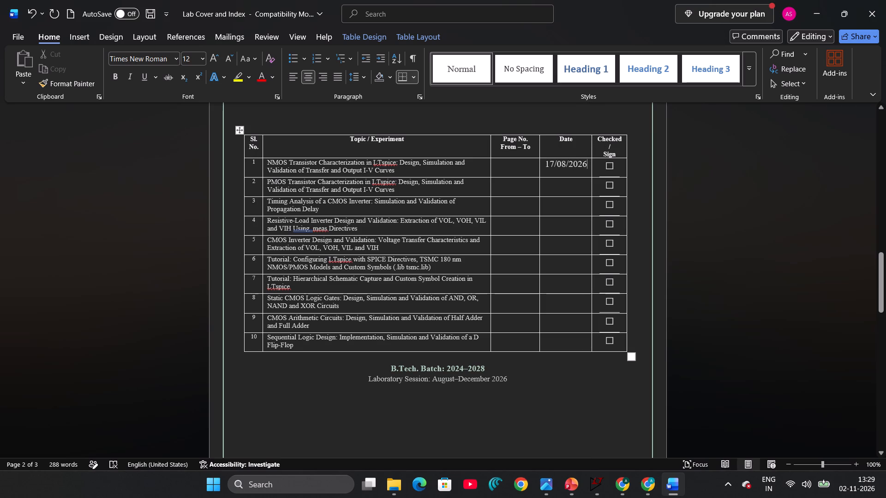
left_click_drag(626, 187, 636, 185)
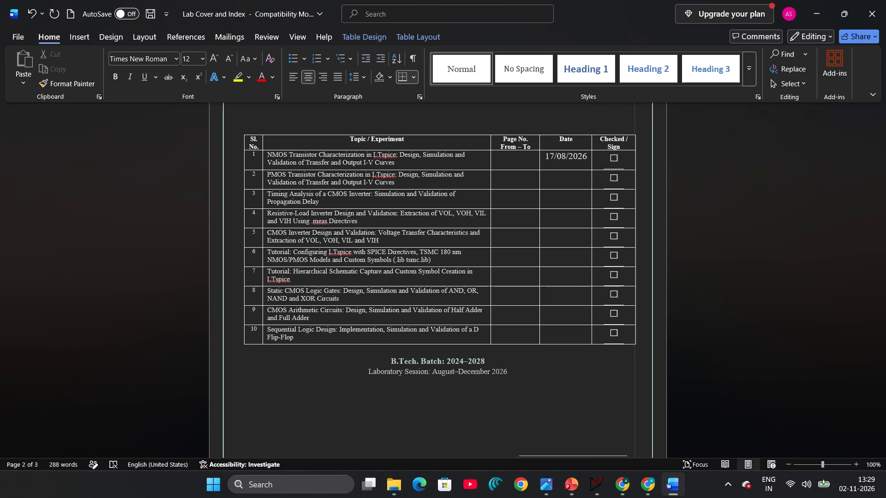
left_click_drag(636, 185, 636, 185)
Enter the date 24/08/2026 for experiment 2, PMOS Transistor Characterization, in the index table.
left_click(541, 171)
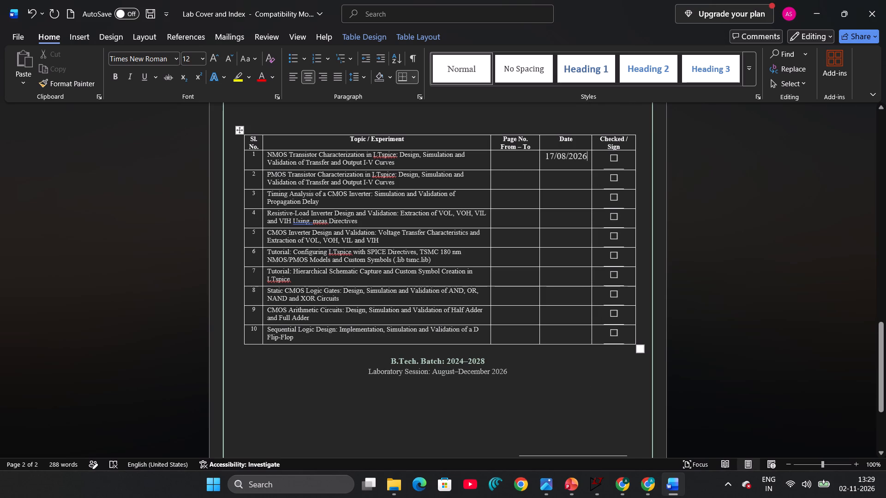
left_click(548, 177)
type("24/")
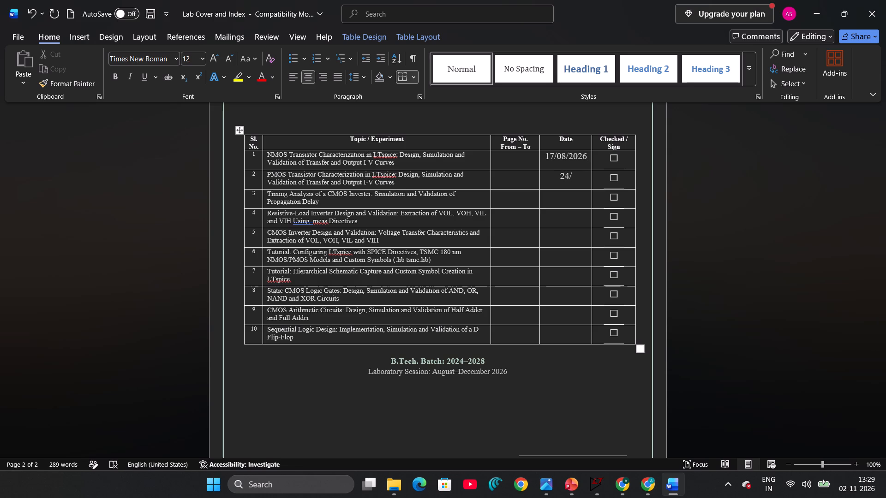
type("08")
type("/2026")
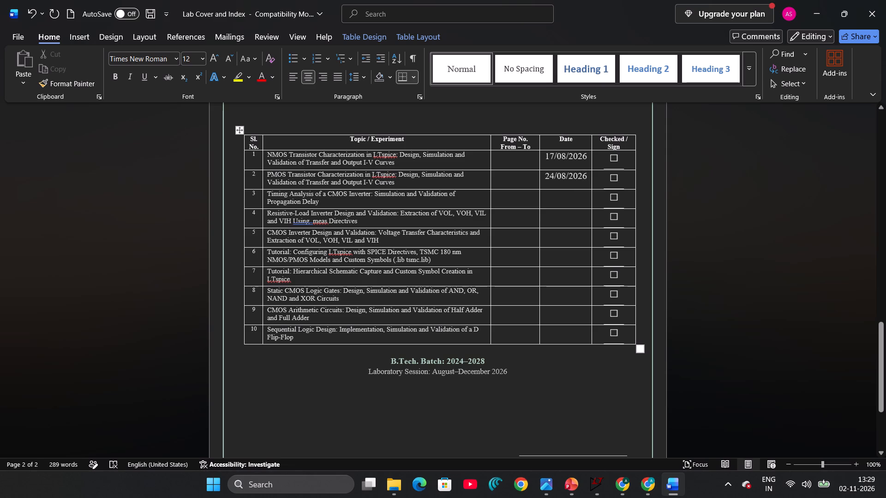
Enter the date 31/08/2026 for experiment 3, Timing Analysis of a CMOS Inverter, in the index table.
left_click(554, 194)
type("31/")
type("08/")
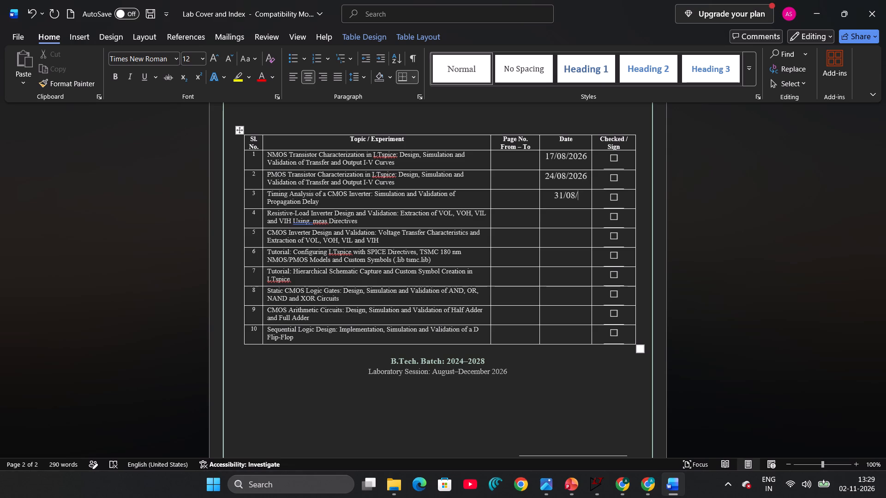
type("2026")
Enter the date 07/09/2026 for experiment 4, Resistive-Load Inverter Design and Validation, in the index table.
left_click(556, 209)
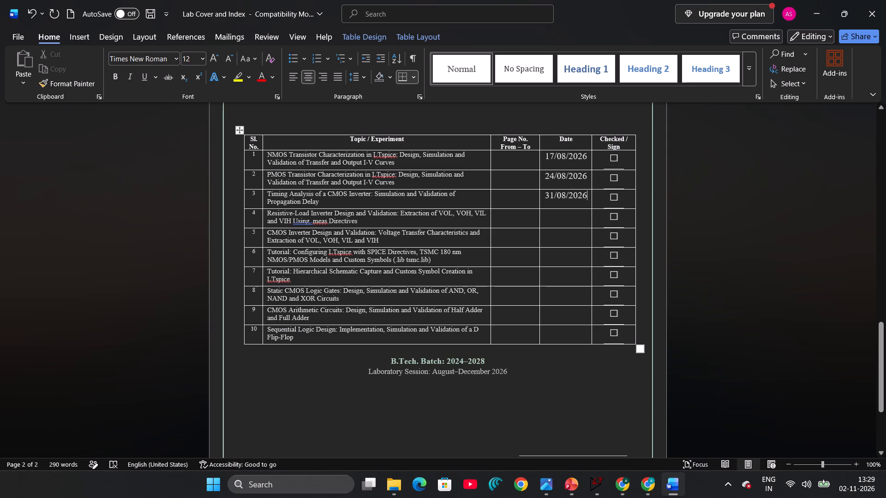
left_click(555, 220)
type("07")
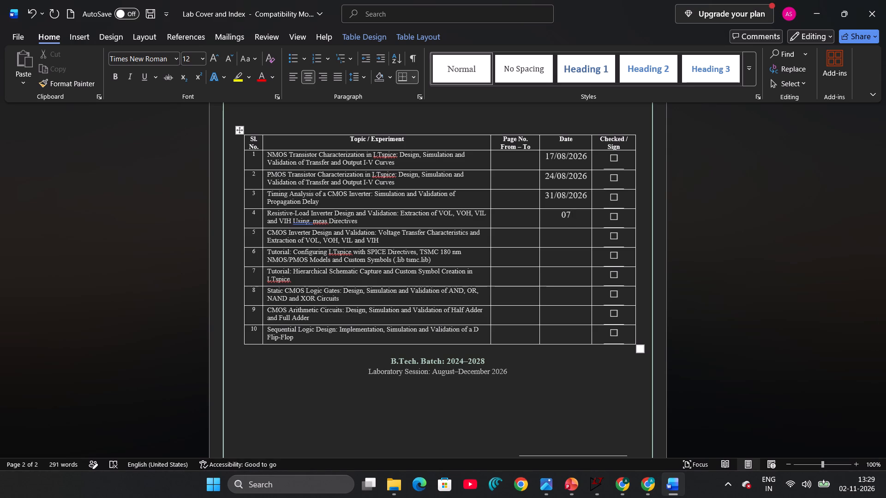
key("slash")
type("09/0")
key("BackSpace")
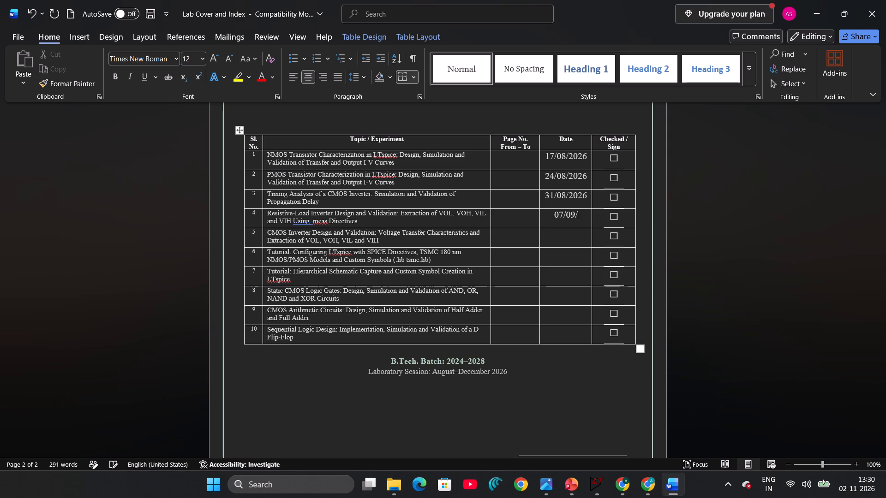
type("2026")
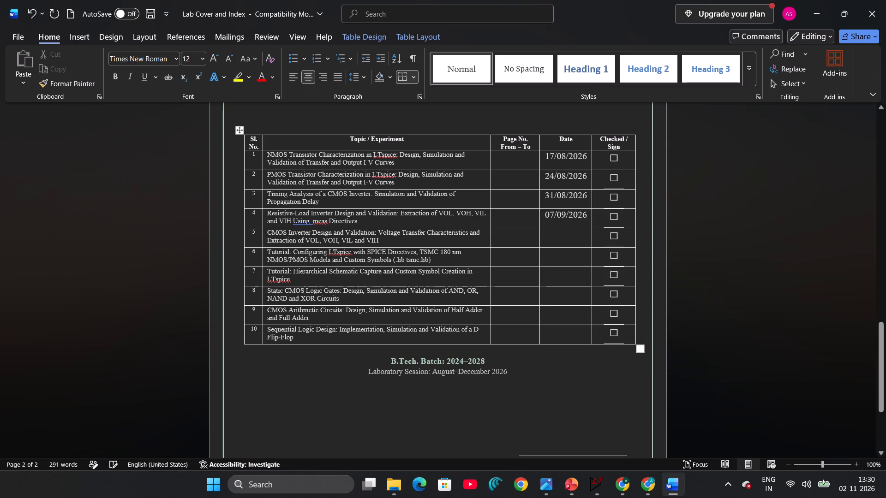
Enter the date 28/09/2026 for experiment 5, CMOS Inverter Design and Validation, in the index table.
left_click(550, 235)
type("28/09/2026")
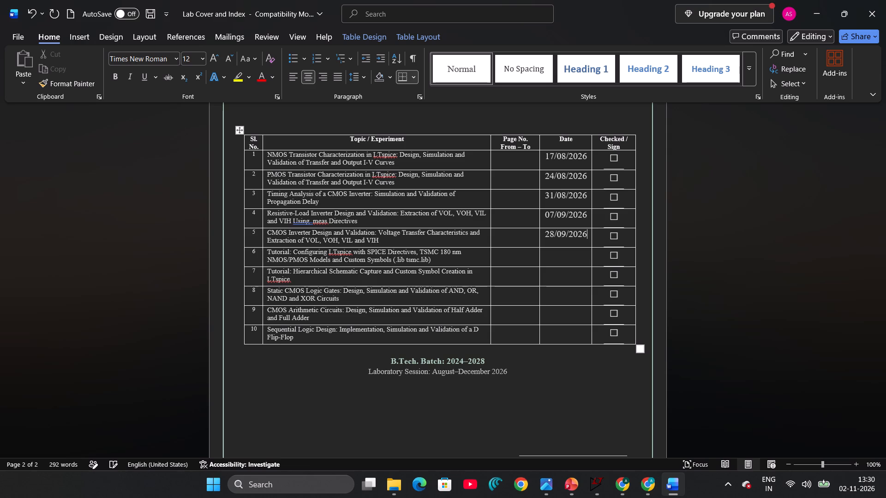
Enter the date 05/10/2026 for experiment 6, the tutorial on configuring LTspice with SPICE directives, in the index table.
left_click(556, 259)
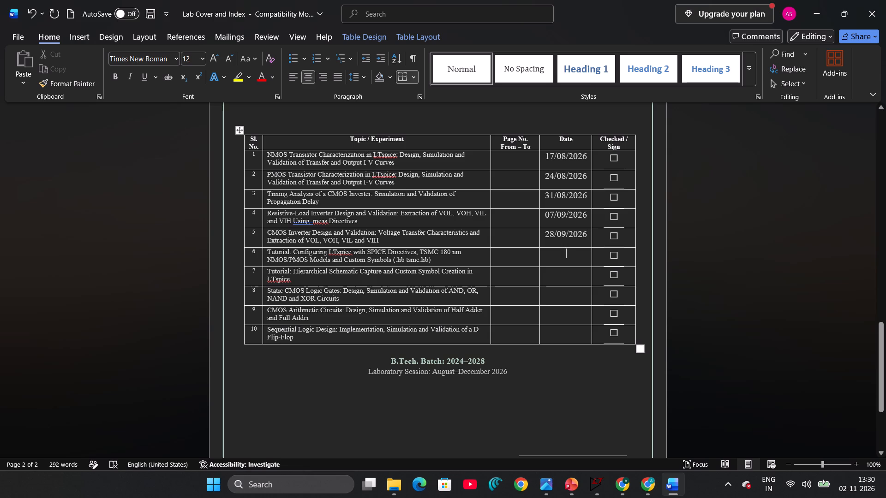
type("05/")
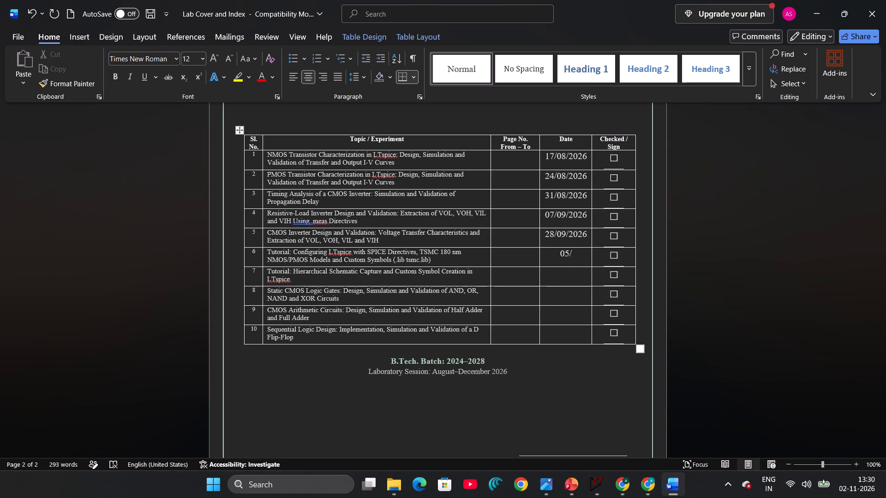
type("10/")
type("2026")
Enter the date 05/10/2026 for experiment 7, the Hierarchical Schematic Capture tutorial, in the index table.
left_click(556, 282)
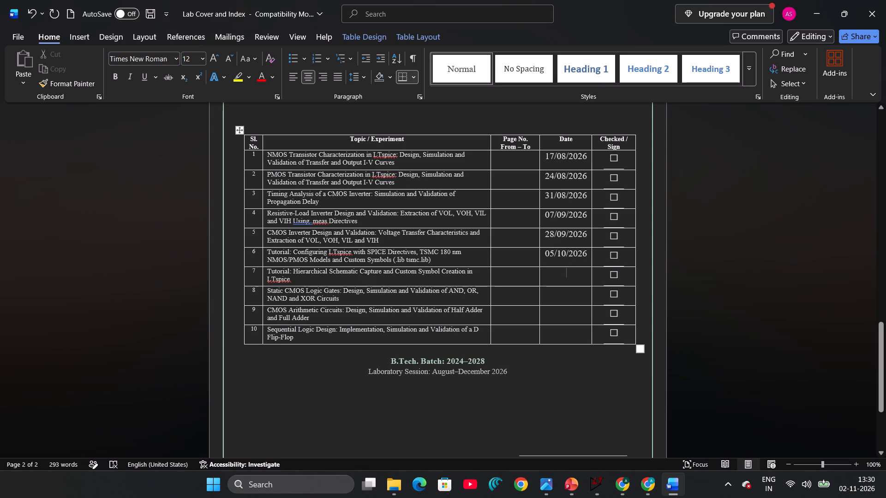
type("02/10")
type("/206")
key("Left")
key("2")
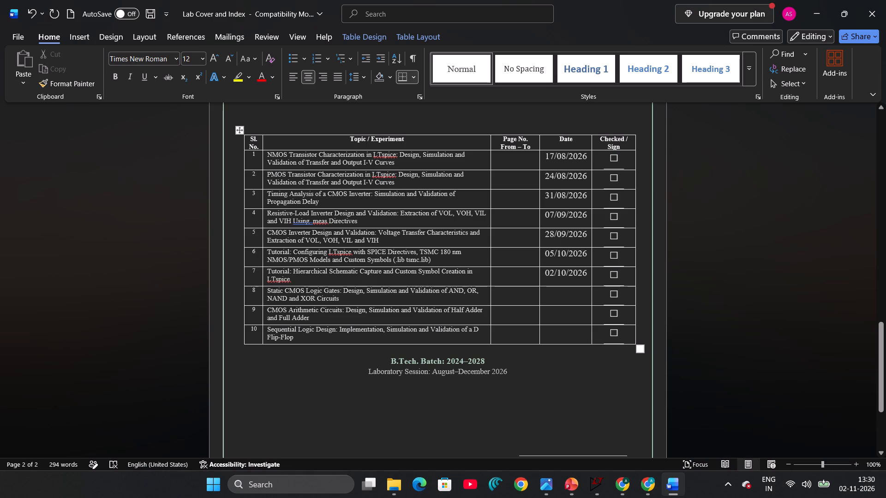
left_click(555, 275)
key("BackSpace")
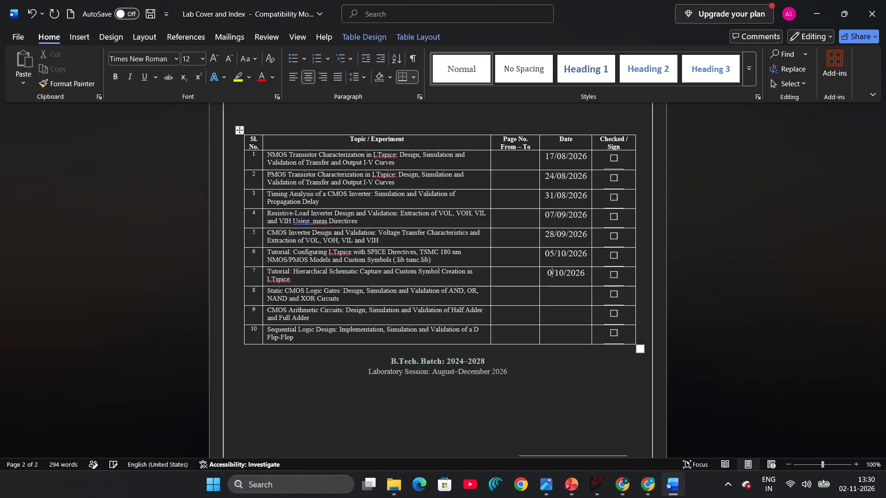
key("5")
Enter the date 12/10/2026 for experiment 8, Static CMOS Logic Gates, in the index table.
left_click(564, 294)
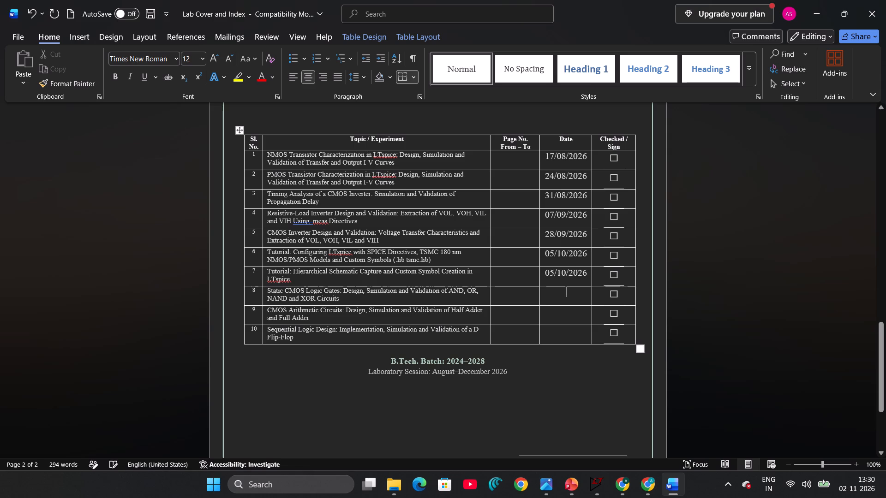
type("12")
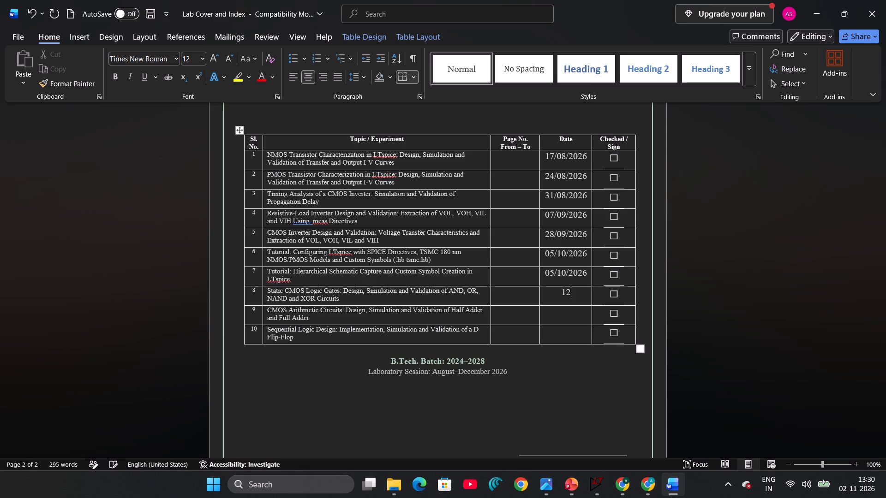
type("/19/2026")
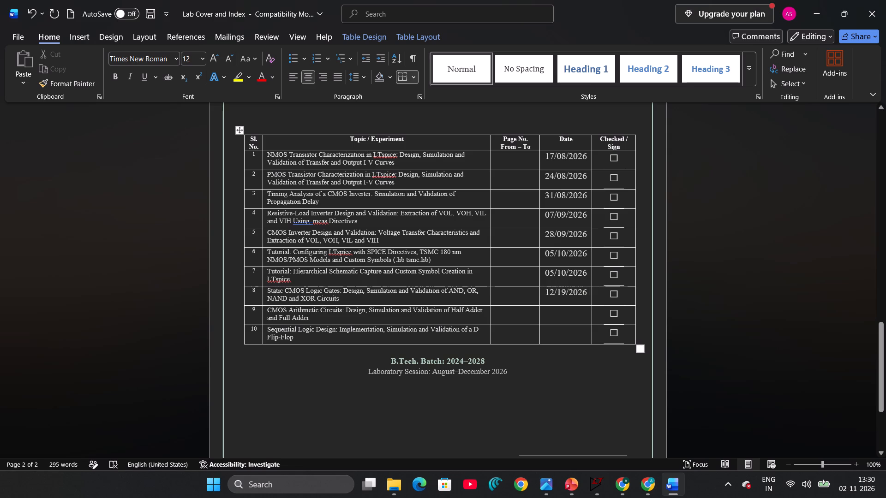
left_click(564, 316)
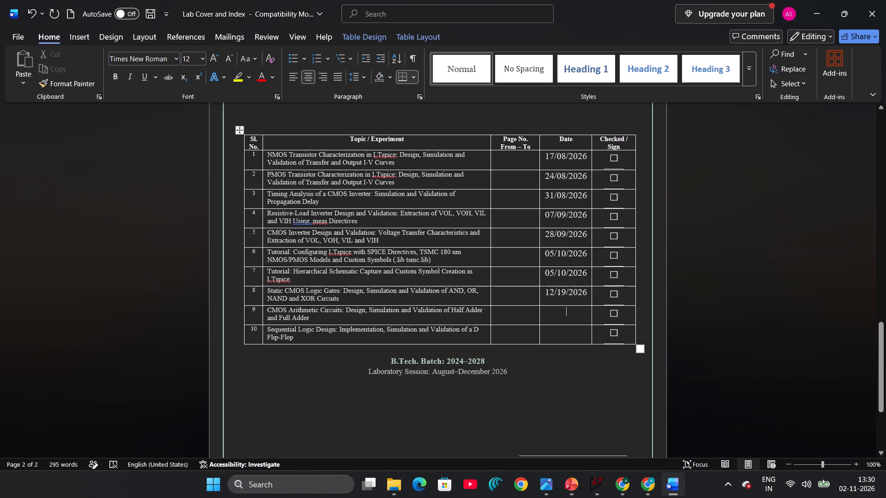
left_click(566, 294)
key("BackSpace")
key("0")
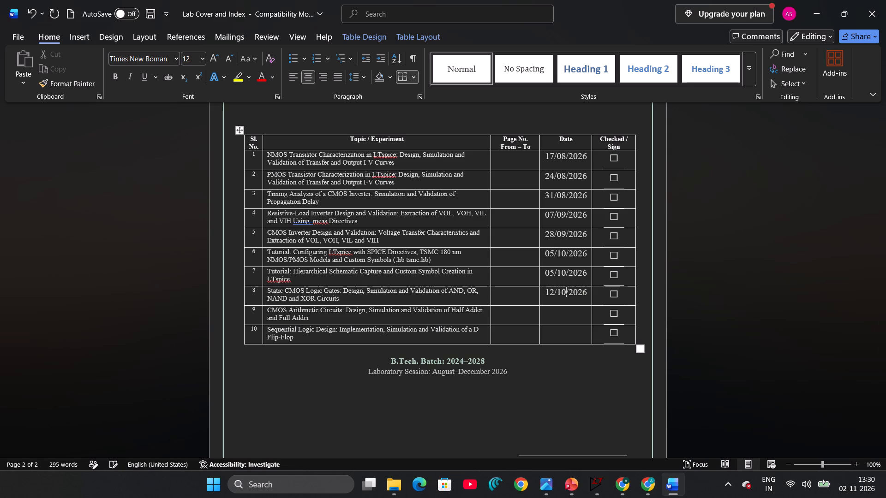
Enter the date 19/10/2026 for experiment 9, CMOS Arithmetic Circuits, in the index table.
left_click(566, 314)
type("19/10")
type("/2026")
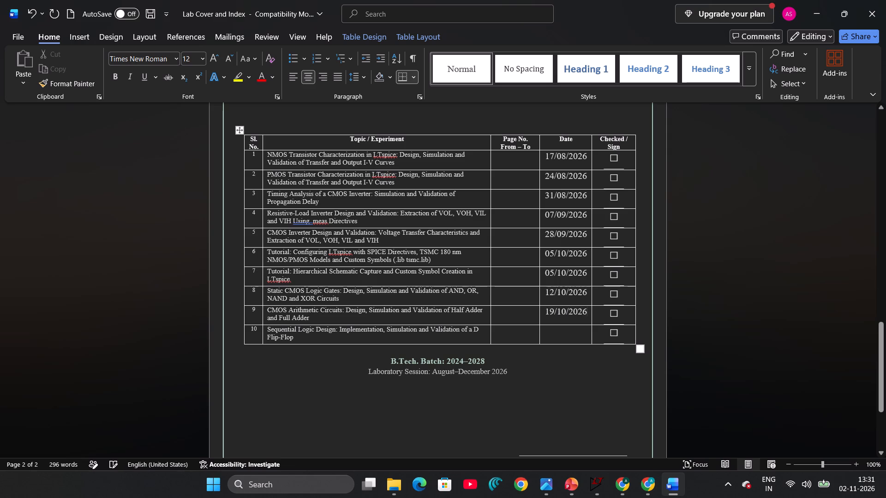
Enter the date 26/10/2026 for experiment 10, Sequential Logic Design, in the index table.
double_click(569, 336)
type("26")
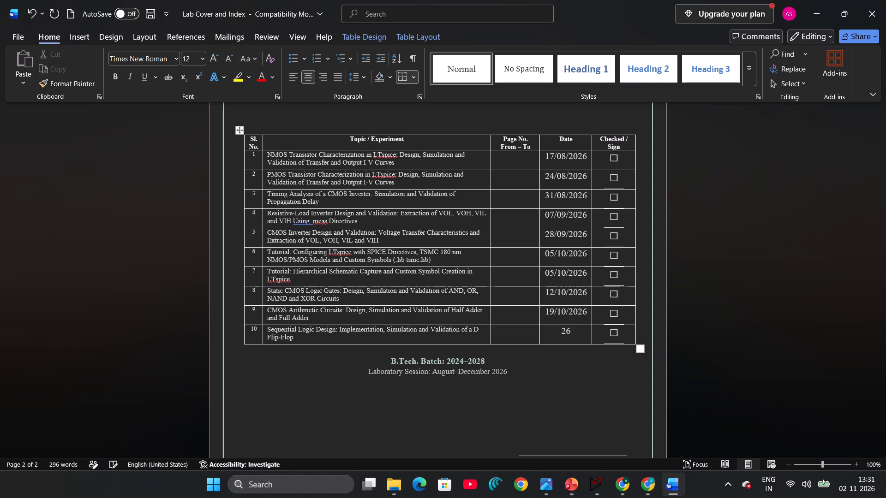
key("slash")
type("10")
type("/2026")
Check the length of the EXPERIMENT NO 1 document from the digital folder and enter page range 1-5 for experiment 1 in the index table.
left_click(524, 162)
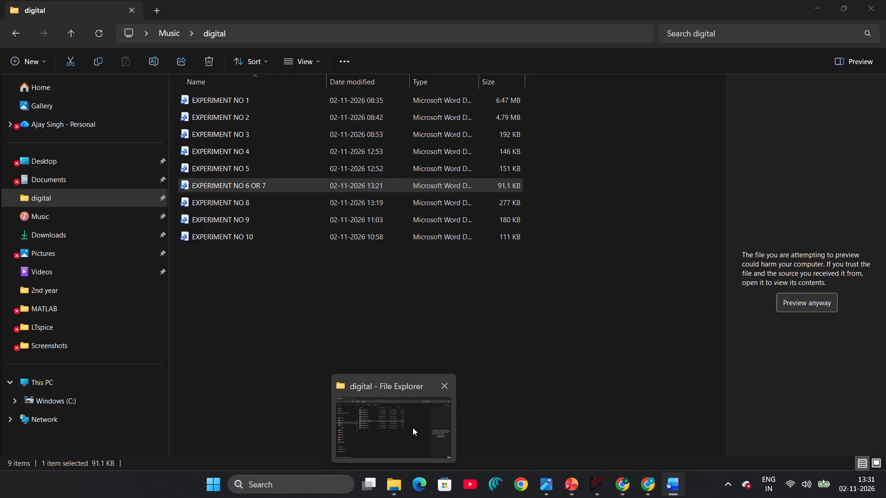
left_click(413, 427)
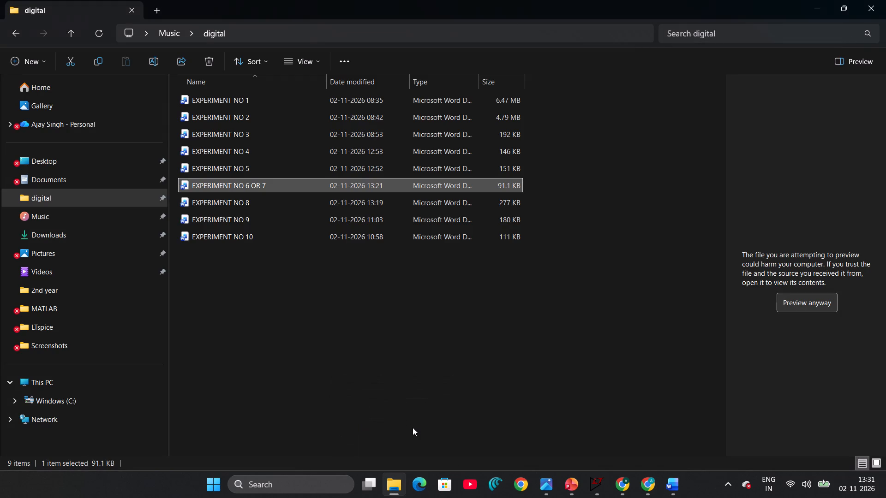
right_click(263, 104)
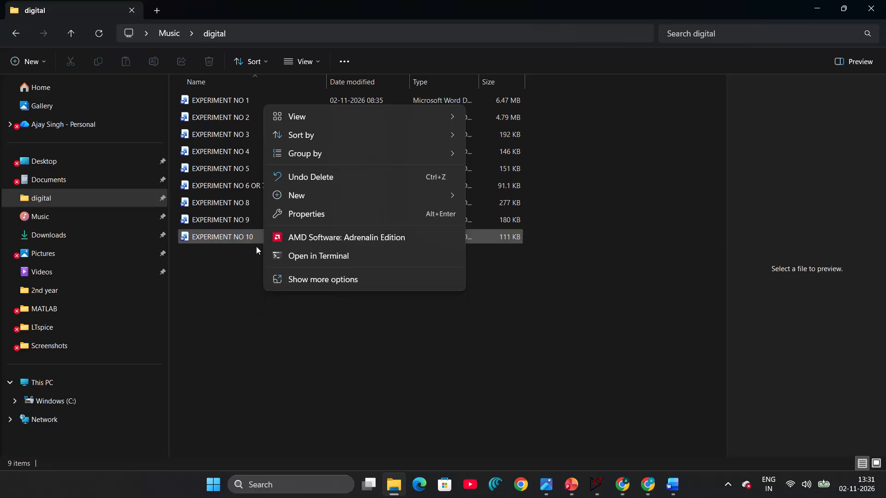
left_click(245, 279)
double_click(229, 103)
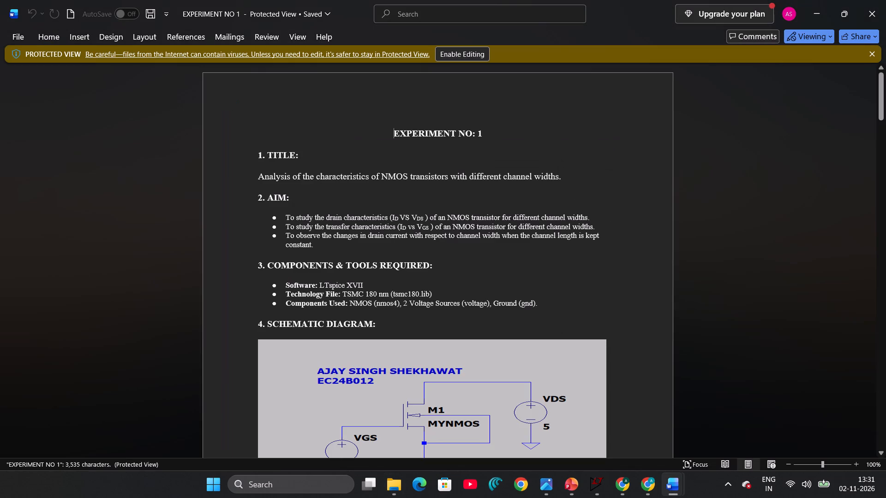
scroll(265, 263, "down", 20)
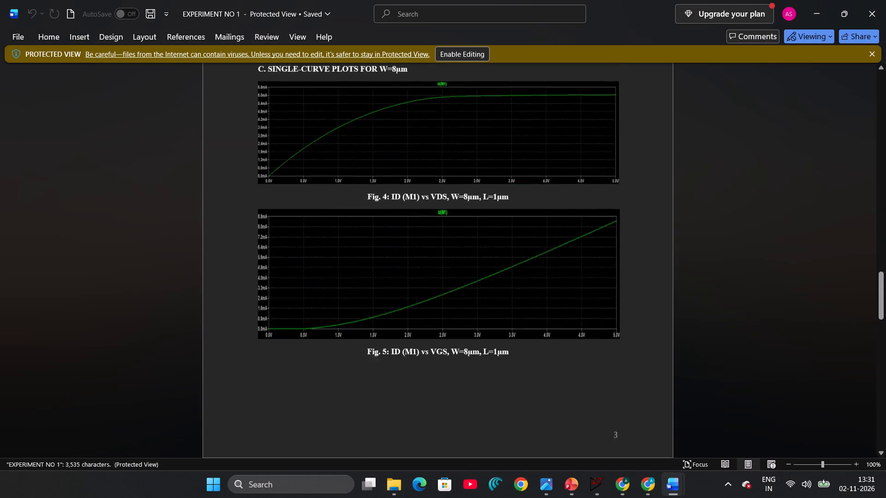
scroll(265, 263, "down", 3)
scroll(265, 263, "up", 3)
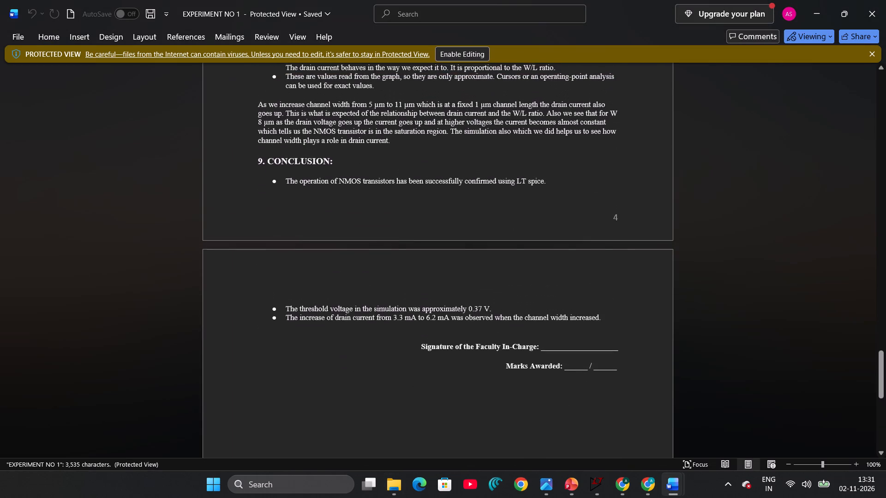
scroll(265, 263, "down", 5)
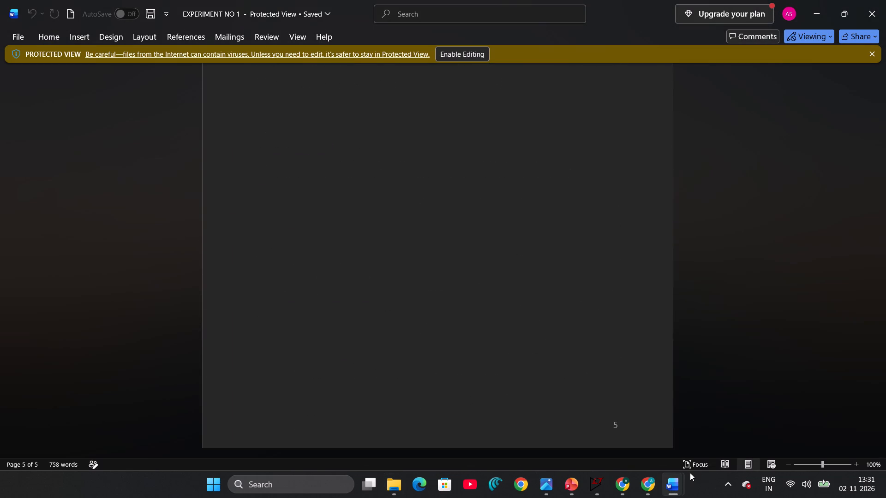
left_click(620, 438)
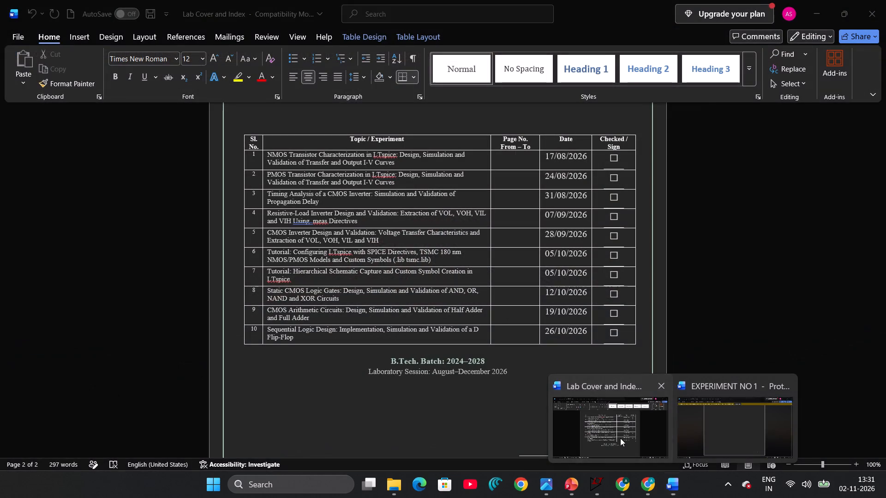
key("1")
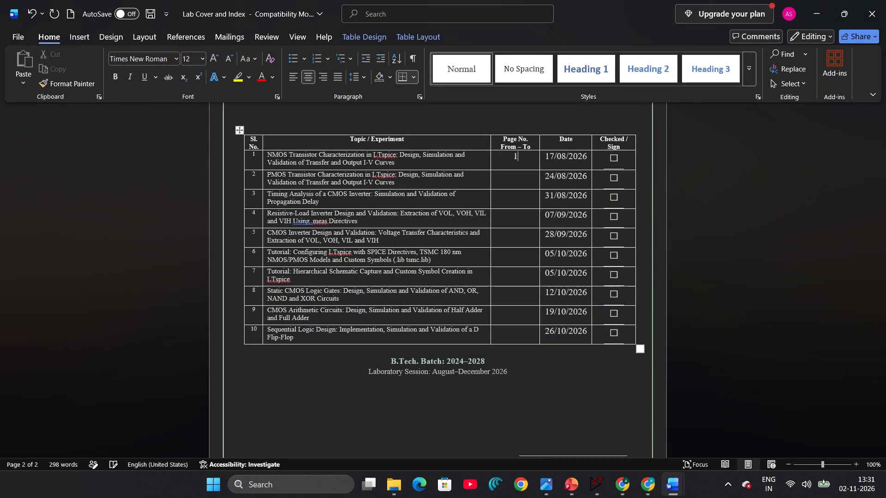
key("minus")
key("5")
Check the length of the EXPERIMENT NO 2 document from the digital folder and enter page range 6-10 for experiment 2 in the index table.
left_click(397, 490)
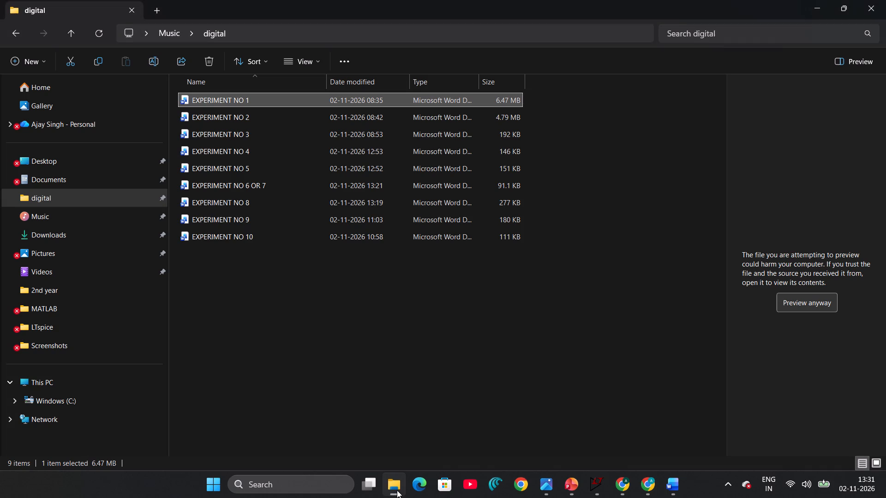
double_click(260, 113)
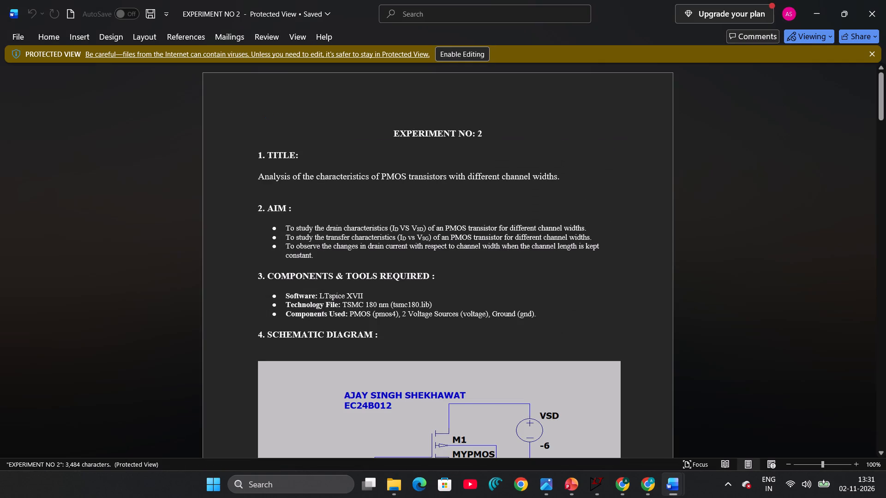
scroll(266, 288, "down", 12)
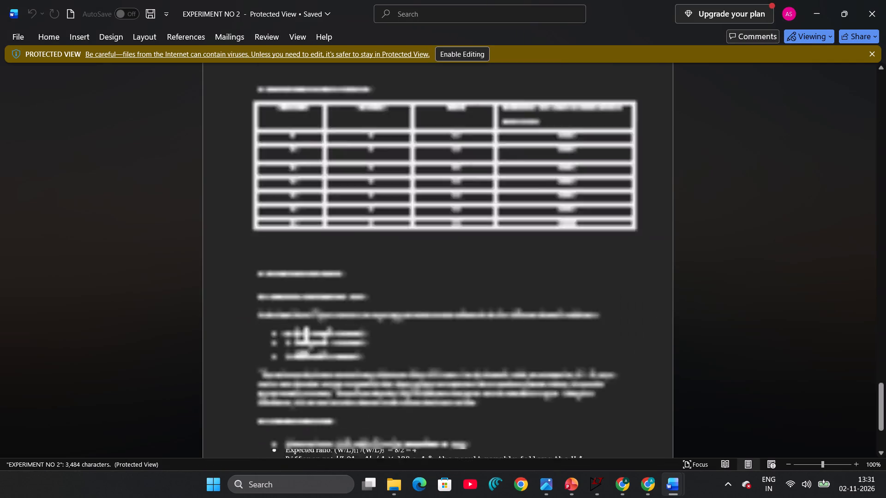
scroll(266, 288, "down", 5)
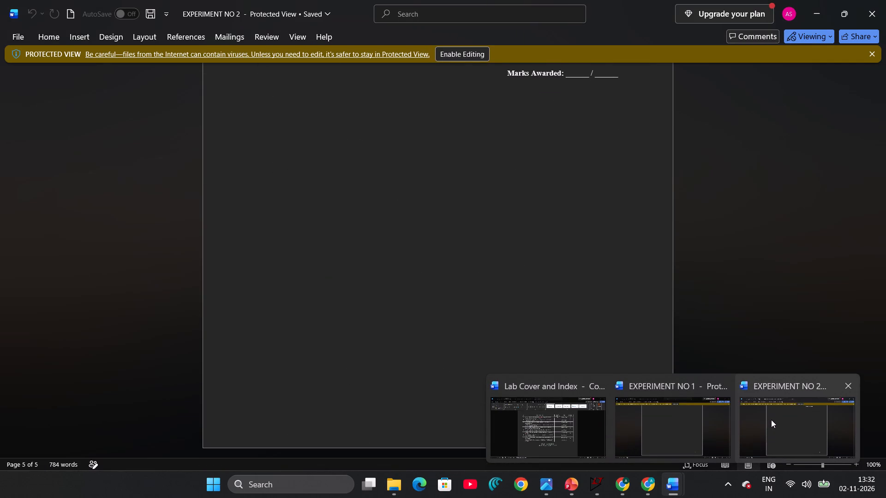
left_click(575, 443)
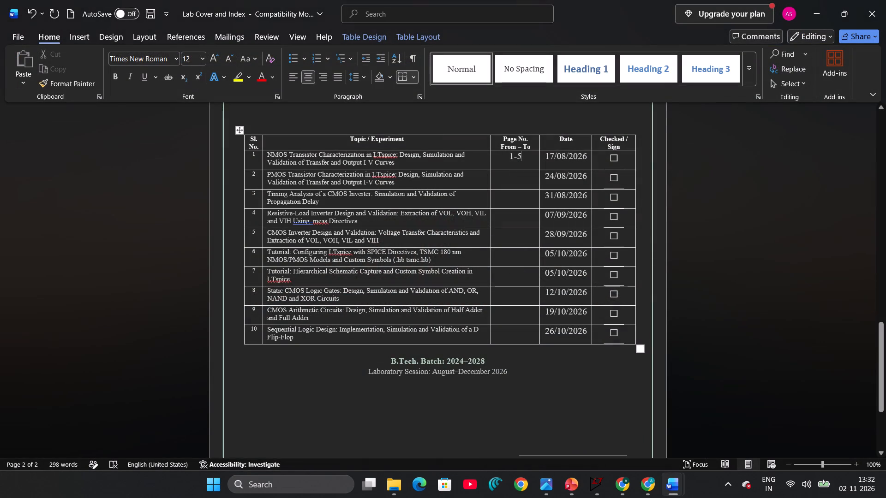
left_click(510, 179)
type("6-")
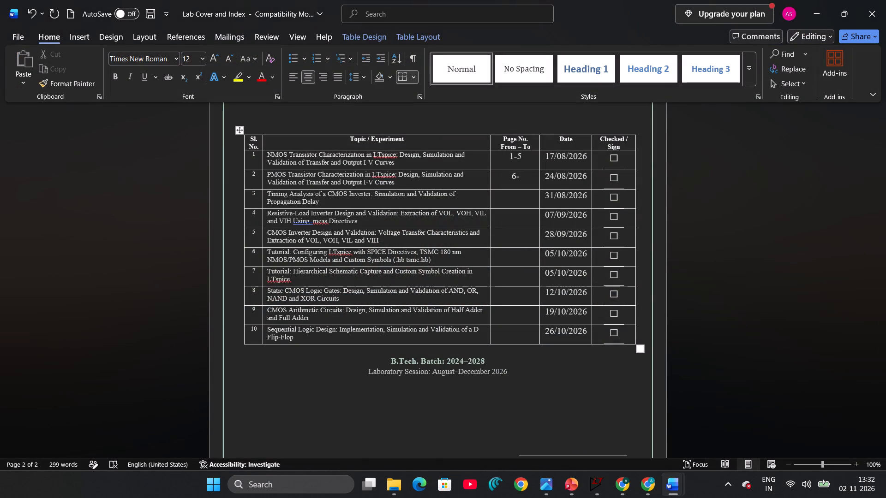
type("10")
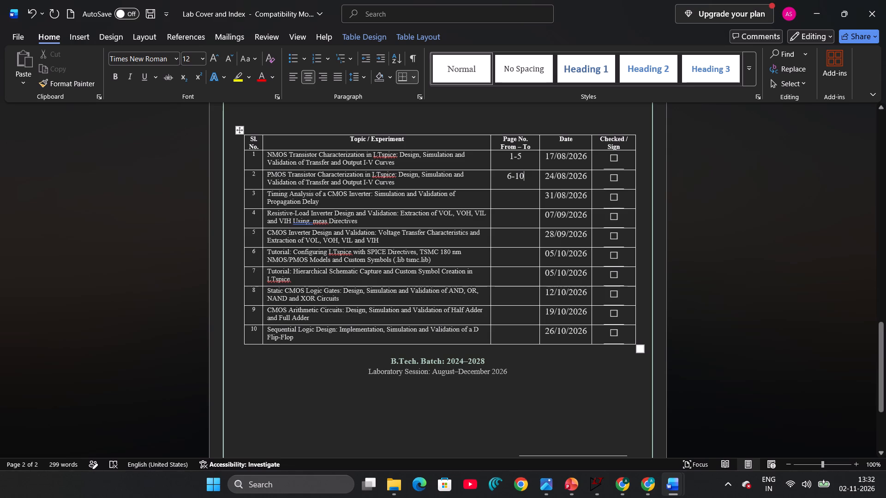
Open the EXPERIMENT NO 3 document from the digital folder and change the experiment number in its heading to 4.
left_click(399, 477)
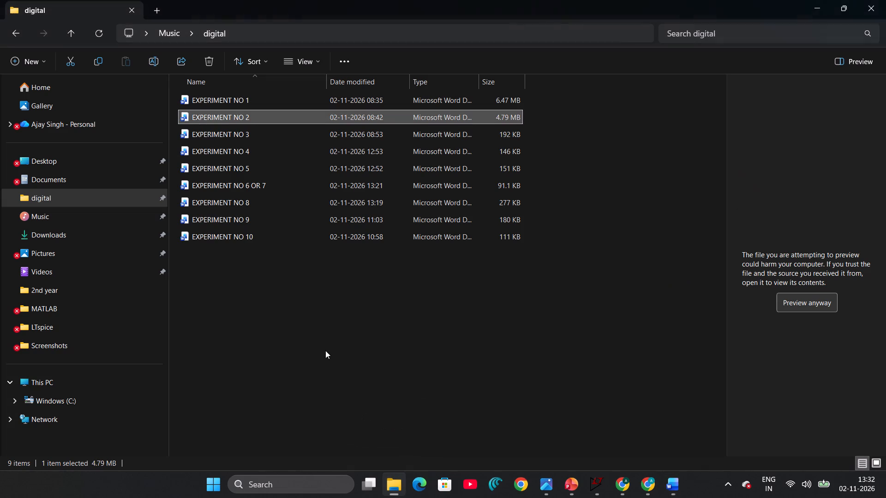
double_click(200, 134)
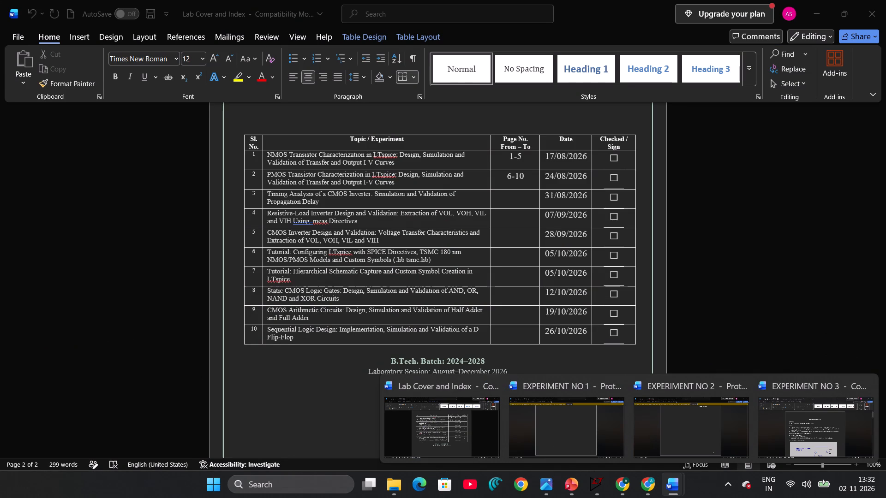
left_click(491, 174)
key("BackSpace")
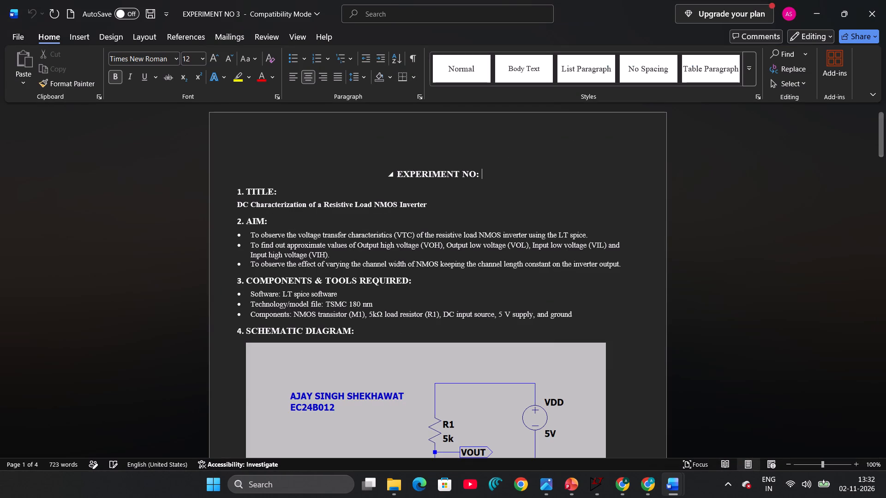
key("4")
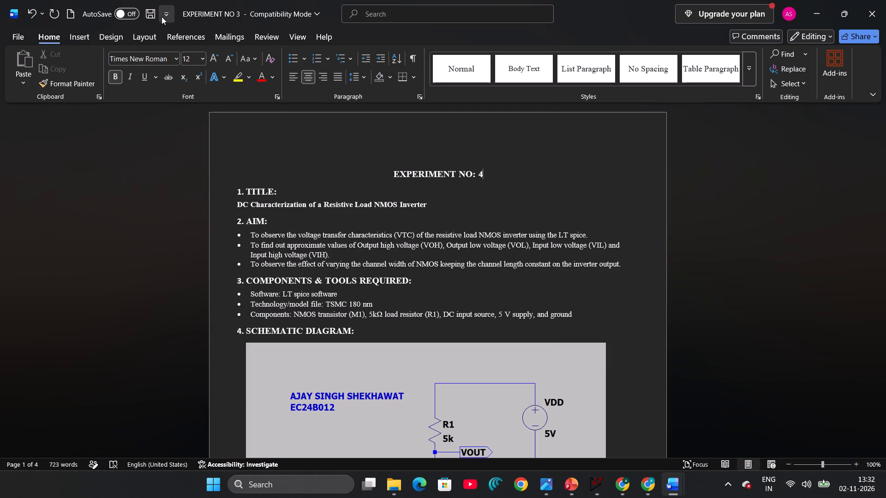
left_click(162, 17)
left_click(180, 95)
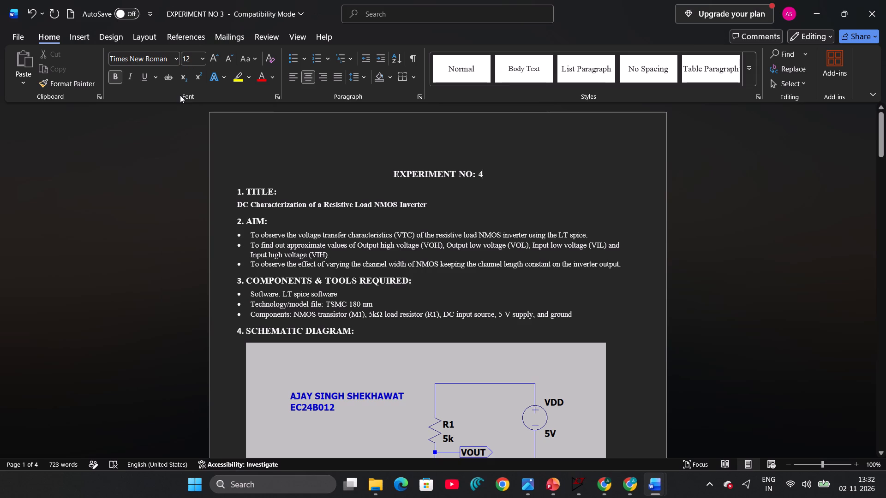
Look through the resistive load NMOS inverter document to examine its content and length, minimize it, and return to the digital folder.
scroll(469, 273, "down", 5)
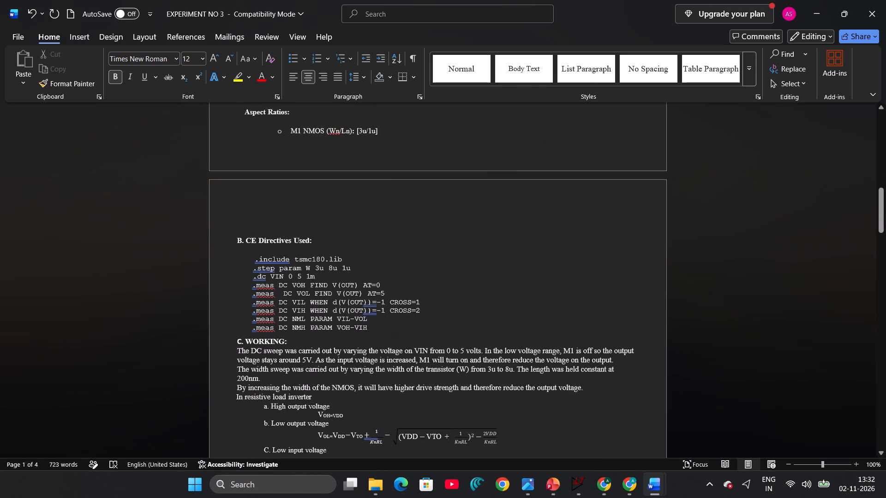
scroll(469, 273, "up", 1)
right_click(469, 273)
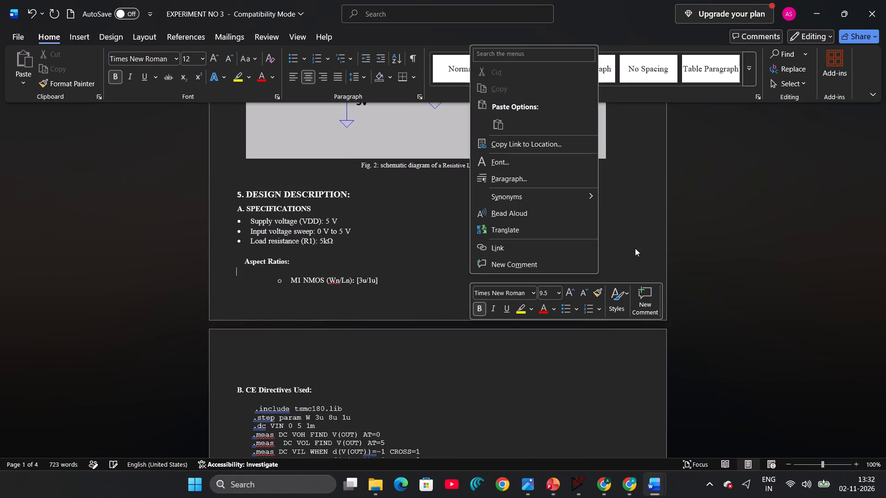
left_click(635, 247)
scroll(635, 247, "down", 8)
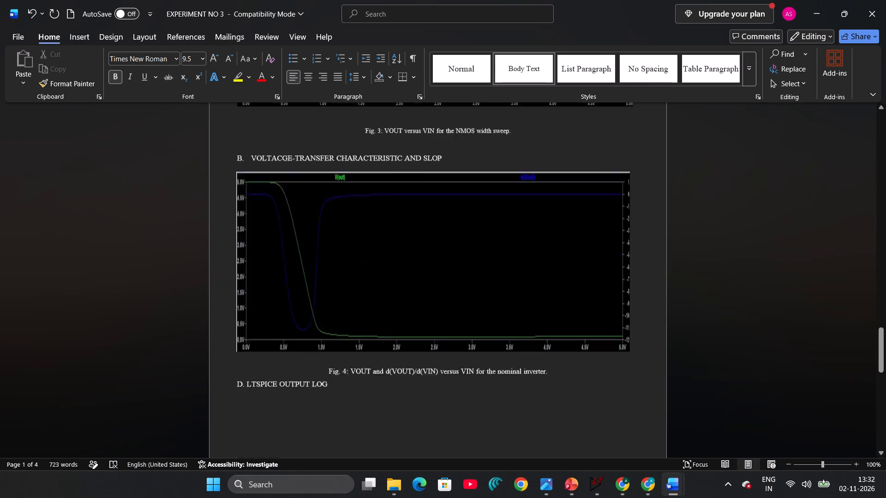
scroll(635, 247, "down", 9)
scroll(635, 247, "up", 18)
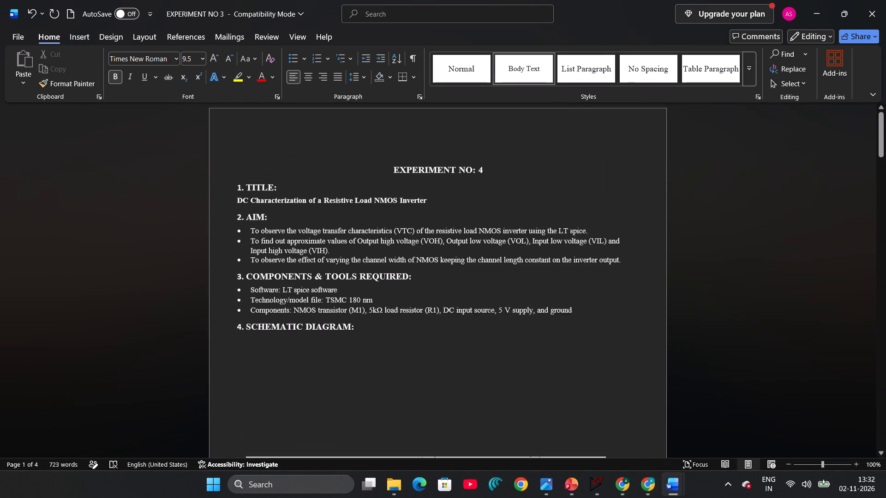
scroll(635, 247, "up", 2)
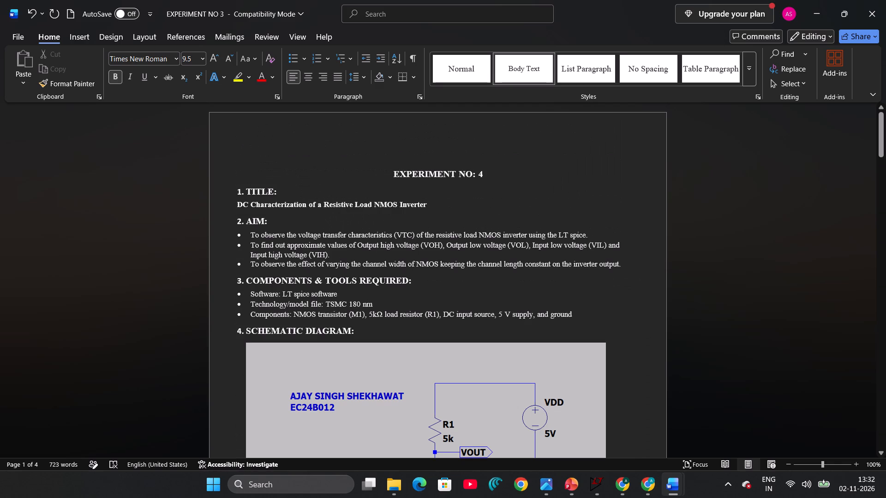
left_click(817, 12)
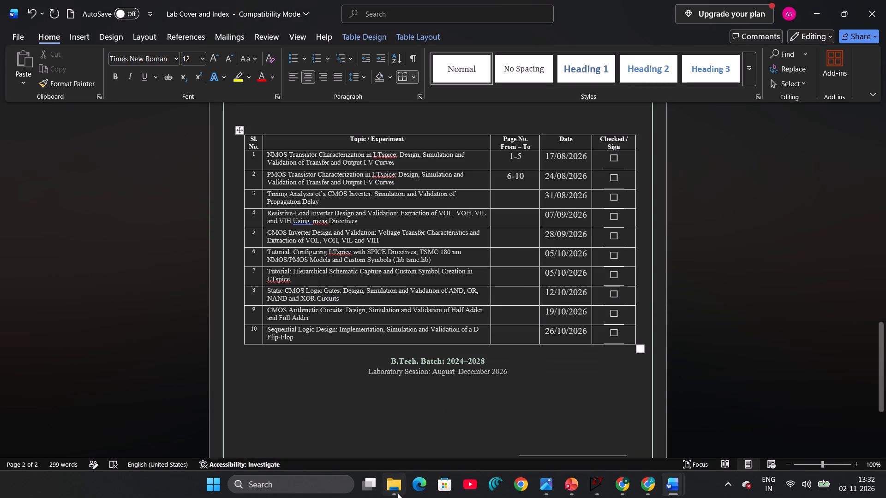
left_click(397, 492)
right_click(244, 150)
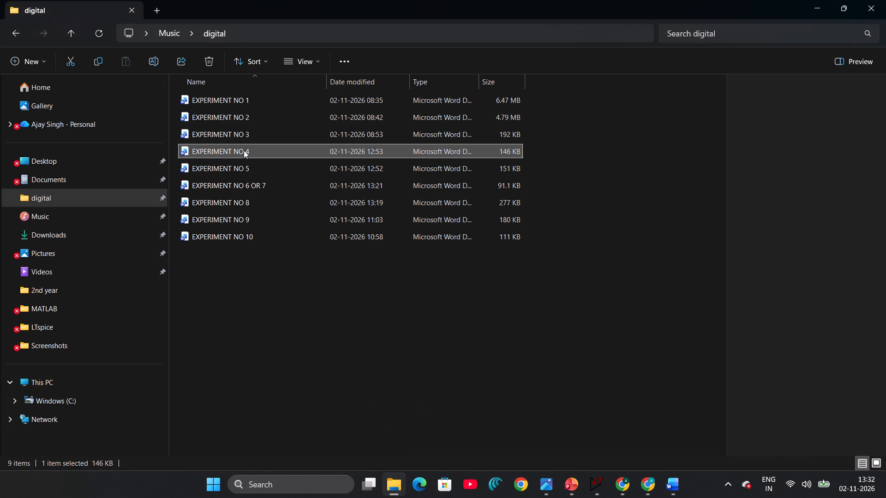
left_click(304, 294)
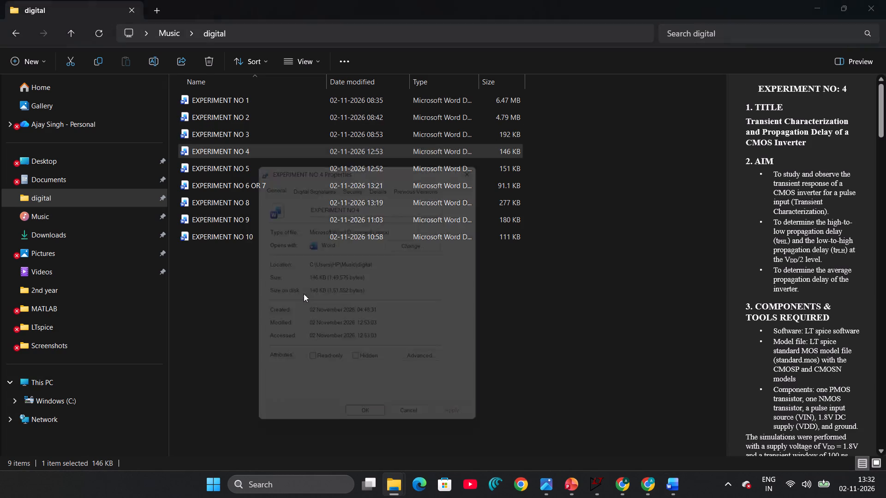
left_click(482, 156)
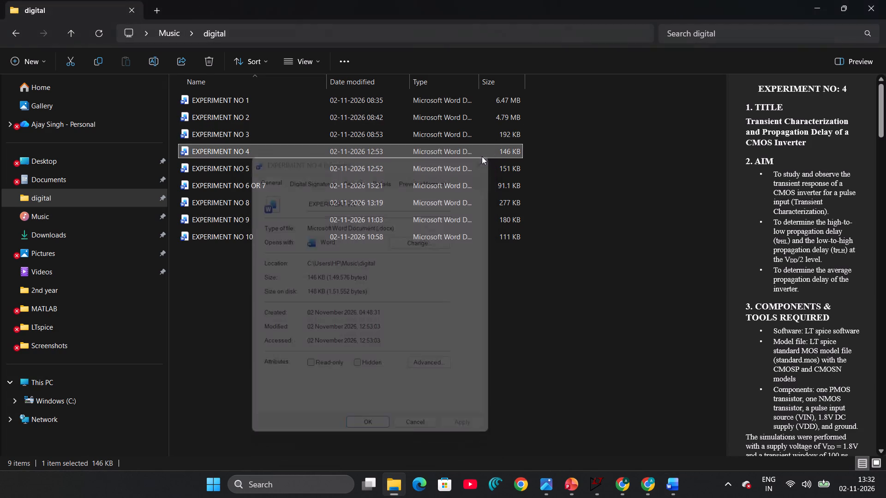
Change the experiment number in the heading of the EXPERIMENT NO 4 document to 3, review its pages, and save and close it.
double_click(241, 152)
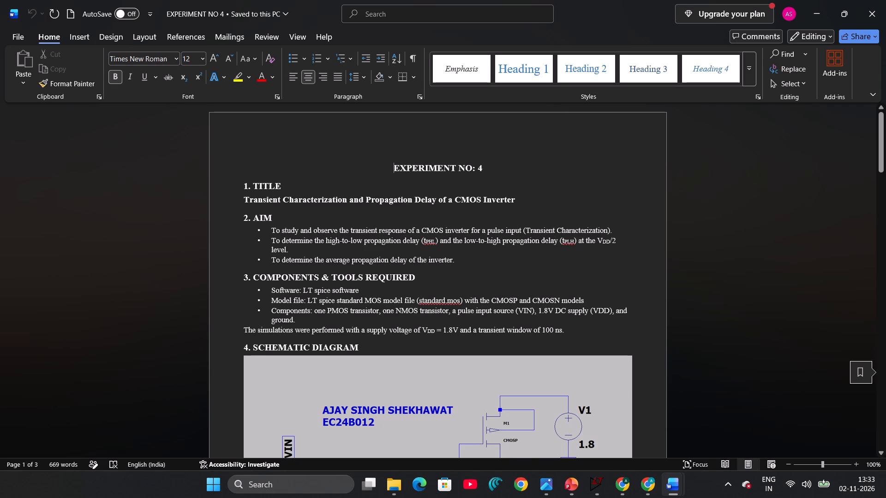
left_click(488, 172)
key("BackSpace")
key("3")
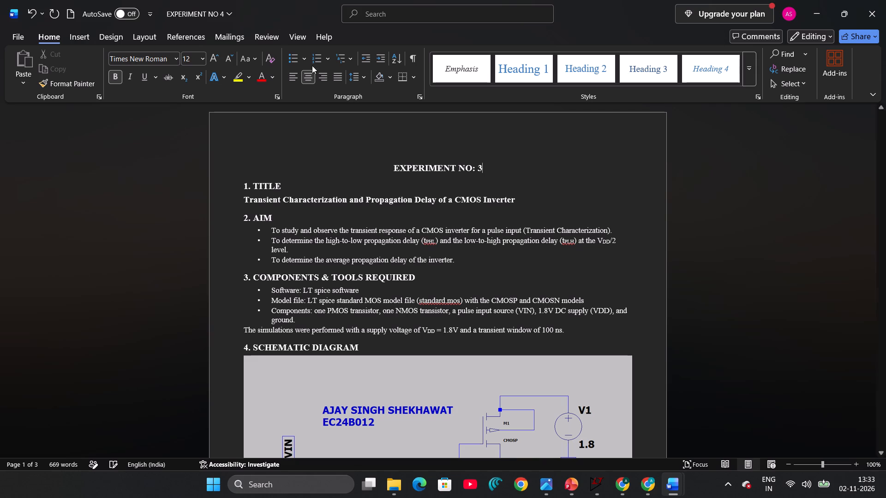
left_click(153, 13)
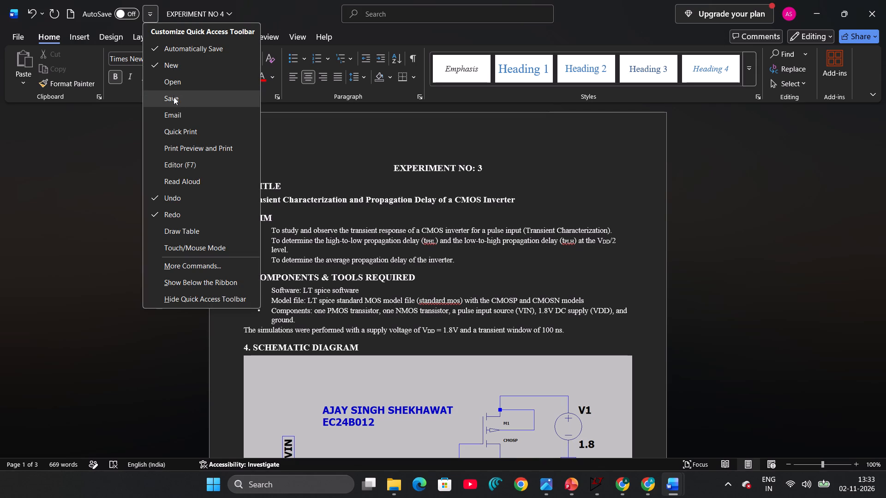
left_click(174, 100)
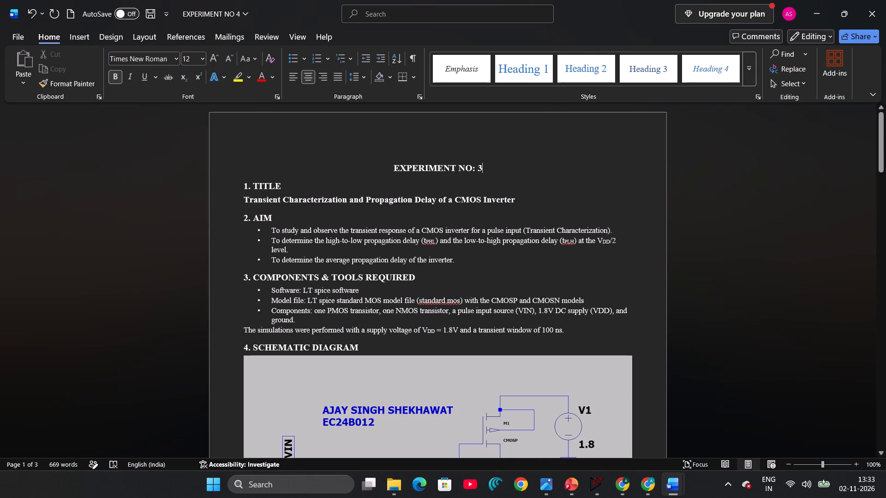
scroll(460, 302, "down", 12)
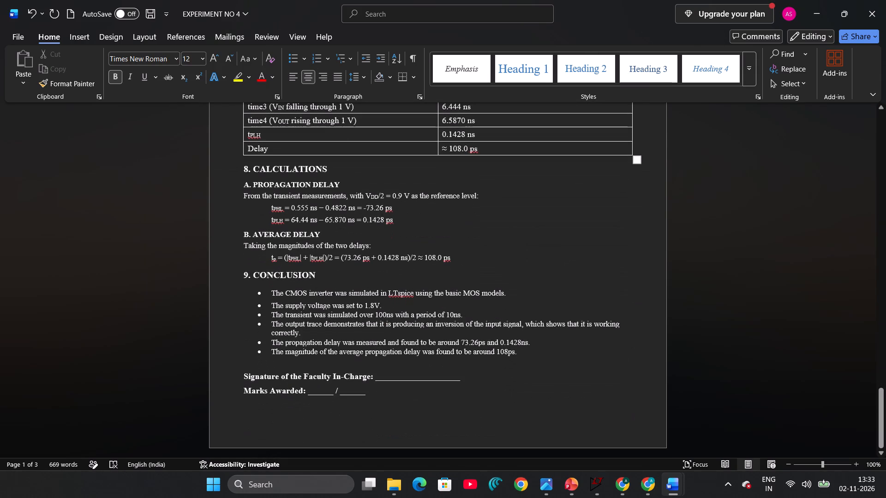
scroll(460, 302, "down", 9)
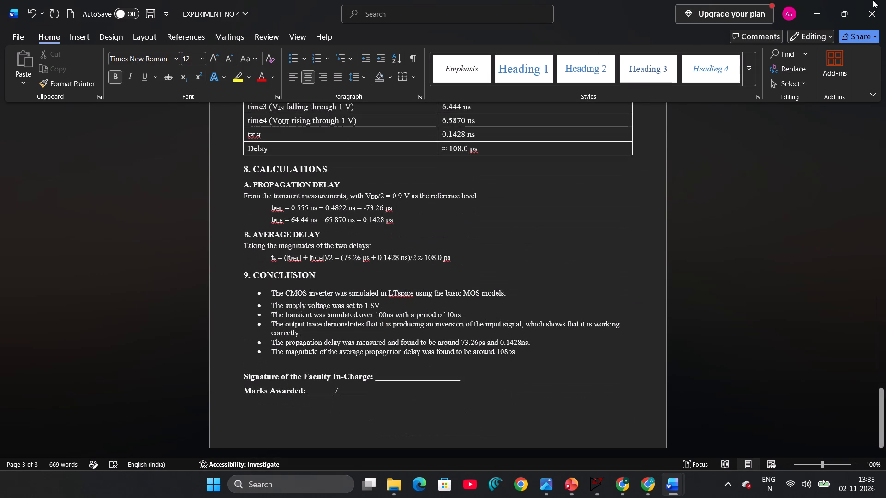
left_click(884, 0)
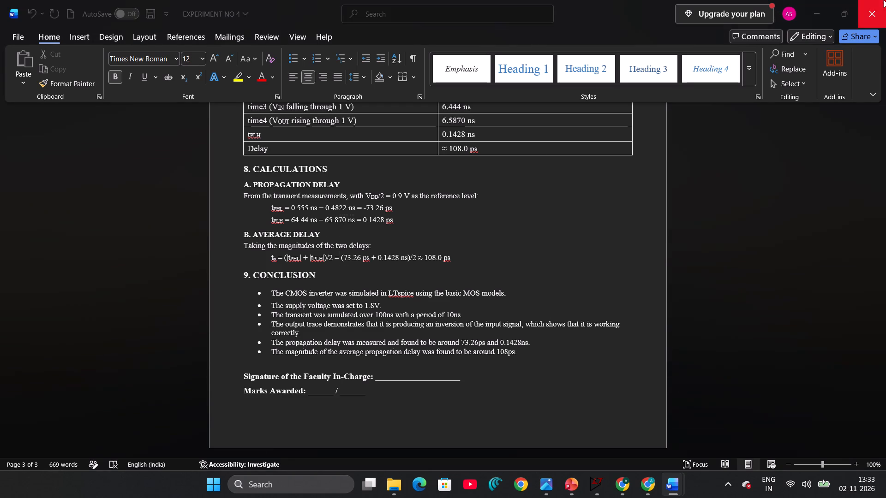
left_click(442, 326)
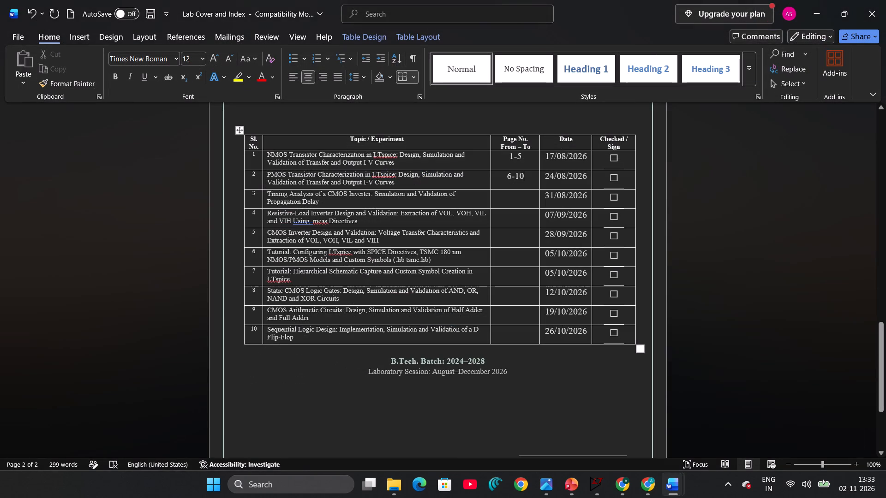
Rename the EXPERIMENT NO 4 file in the digital folder as EXPERIMENT NO 3, accepting the suggested name EXPERIMENT NO 3 (2).
left_click(394, 489)
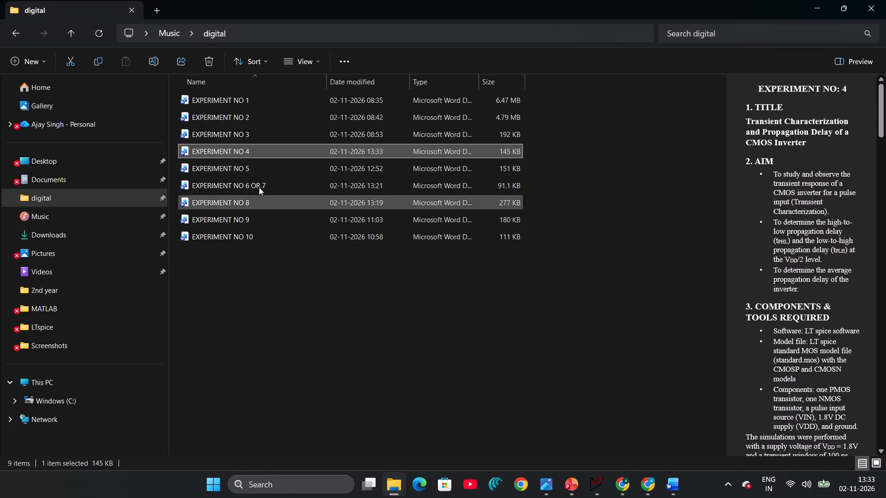
right_click(243, 151)
left_click(320, 304)
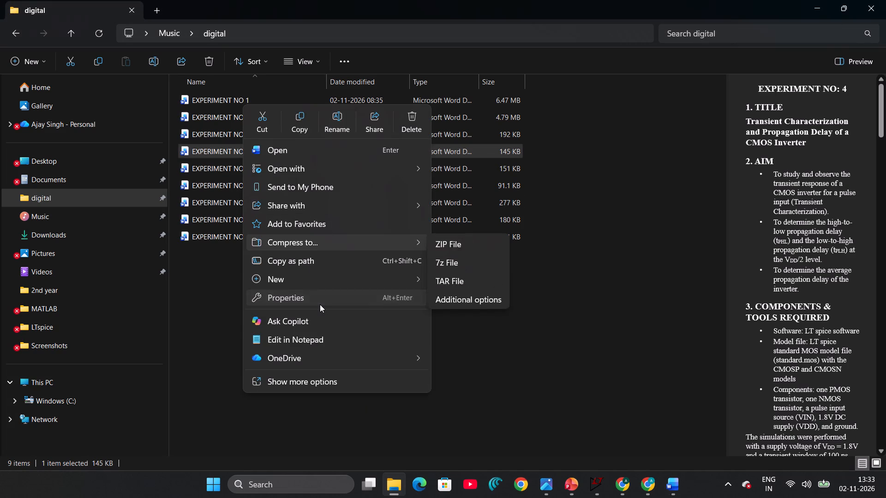
left_click(379, 204)
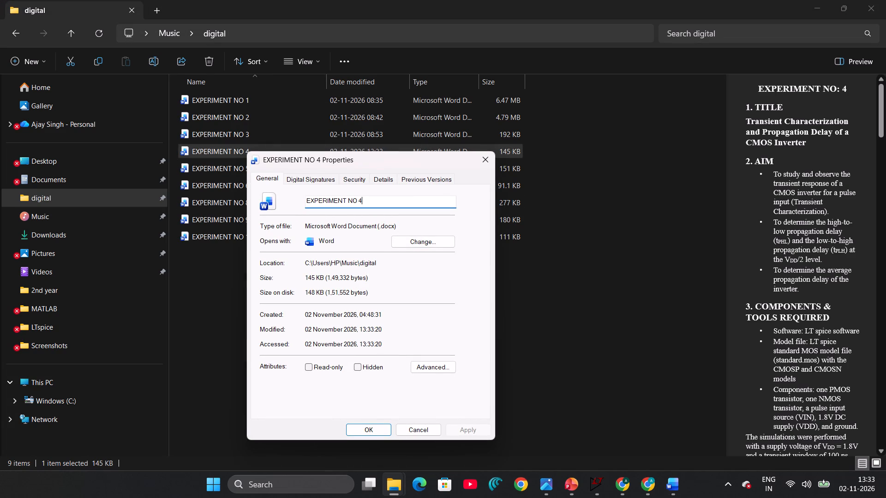
key("BackSpace")
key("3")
key("Return")
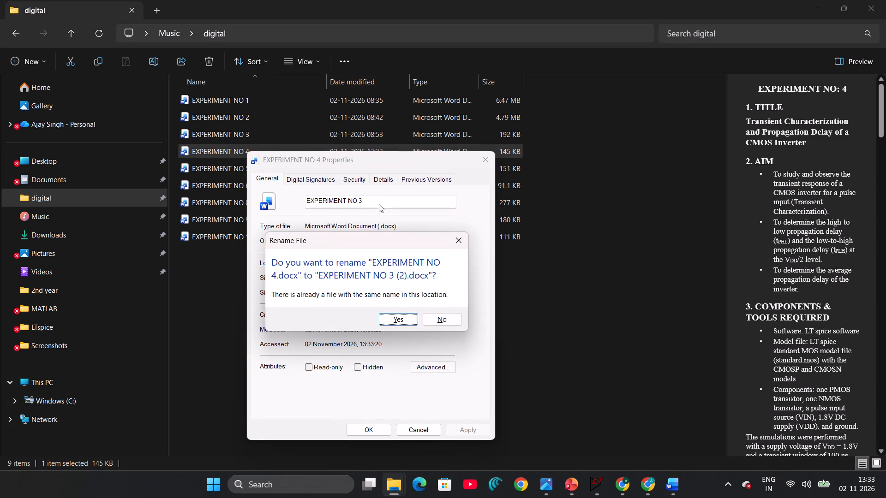
left_click(394, 315)
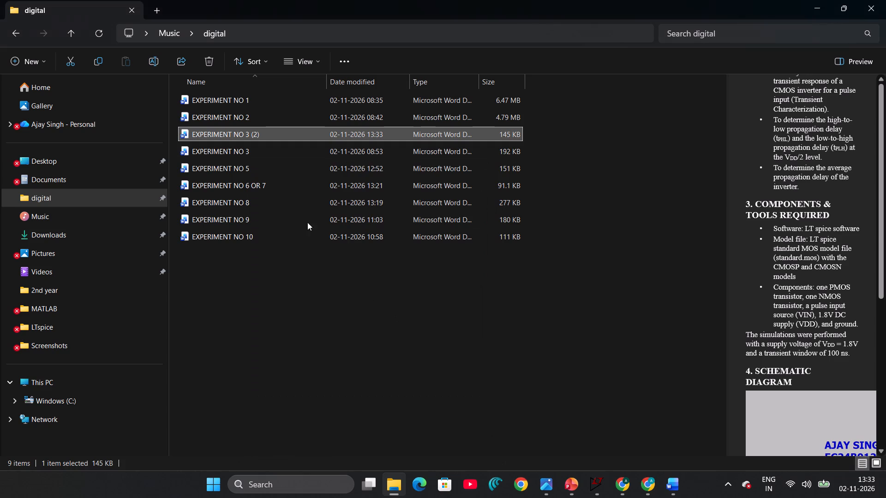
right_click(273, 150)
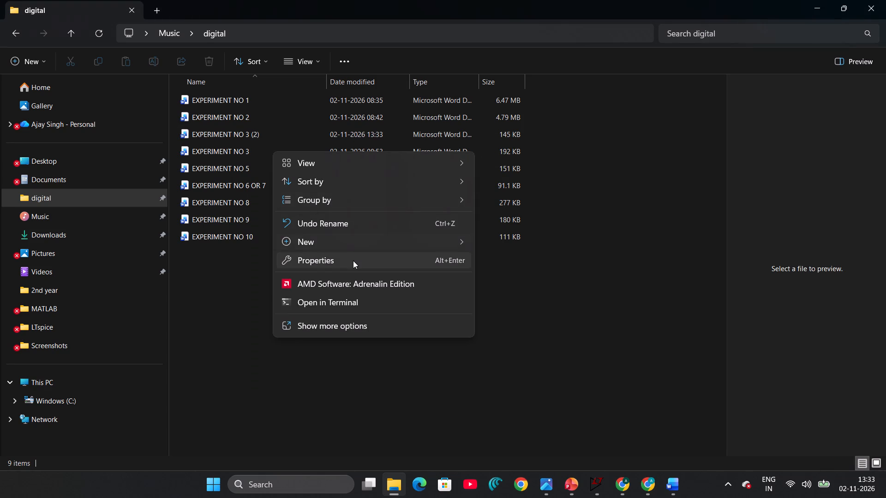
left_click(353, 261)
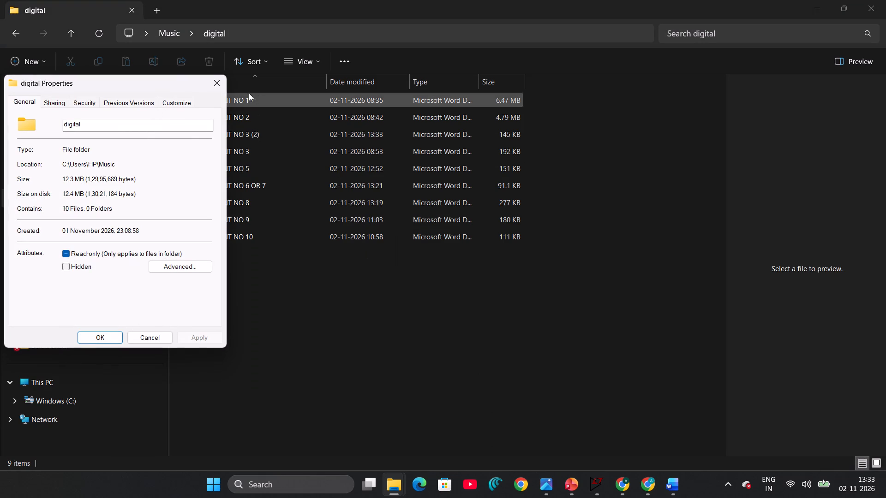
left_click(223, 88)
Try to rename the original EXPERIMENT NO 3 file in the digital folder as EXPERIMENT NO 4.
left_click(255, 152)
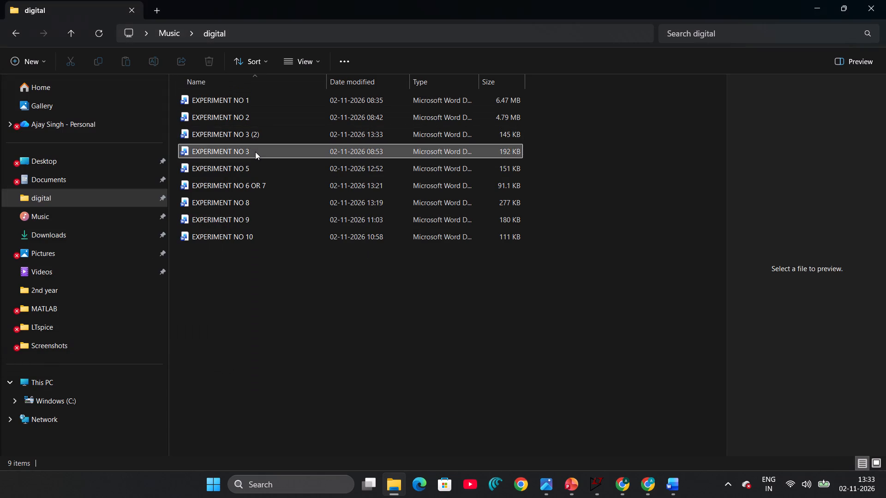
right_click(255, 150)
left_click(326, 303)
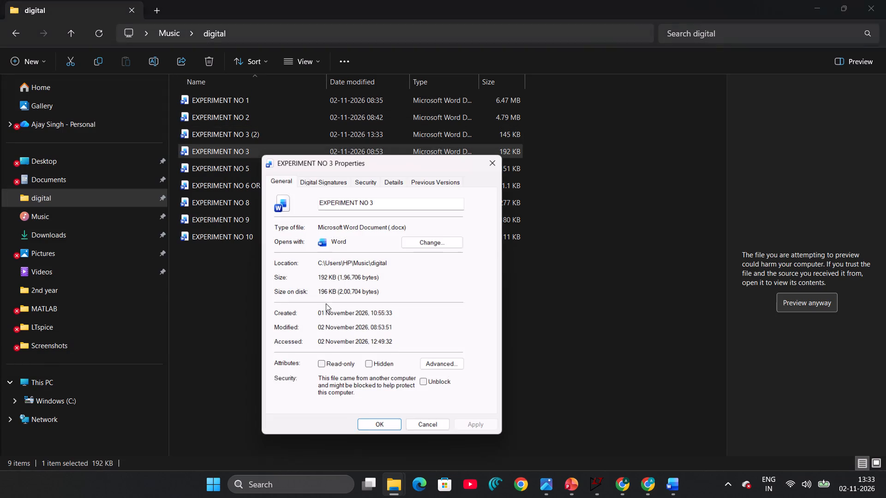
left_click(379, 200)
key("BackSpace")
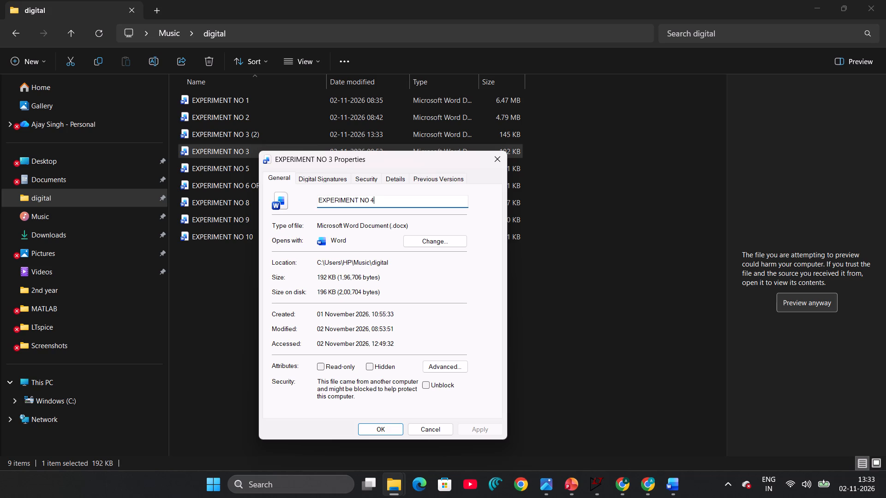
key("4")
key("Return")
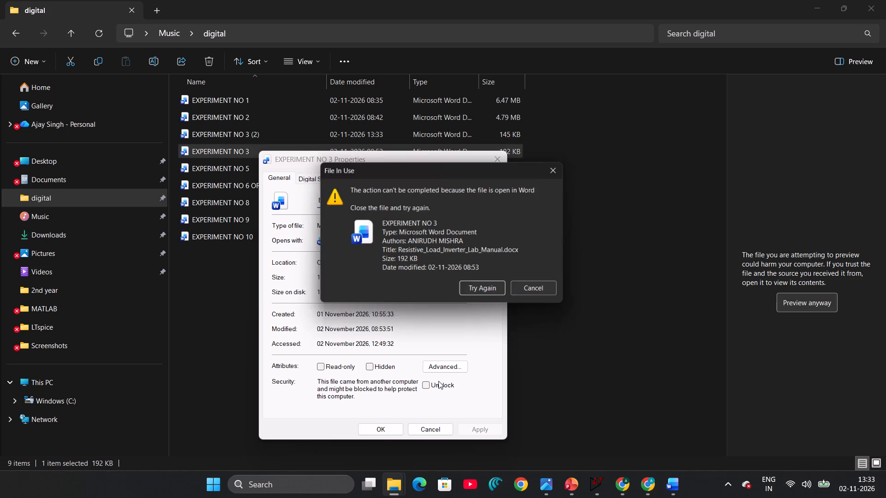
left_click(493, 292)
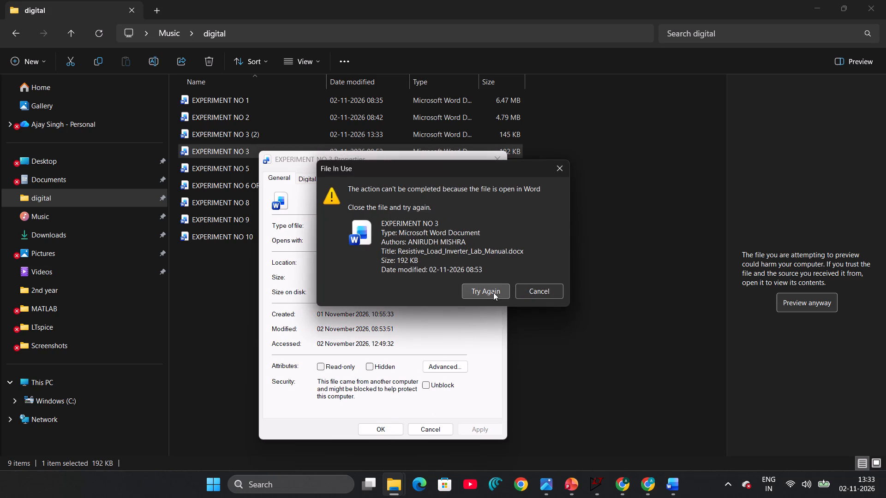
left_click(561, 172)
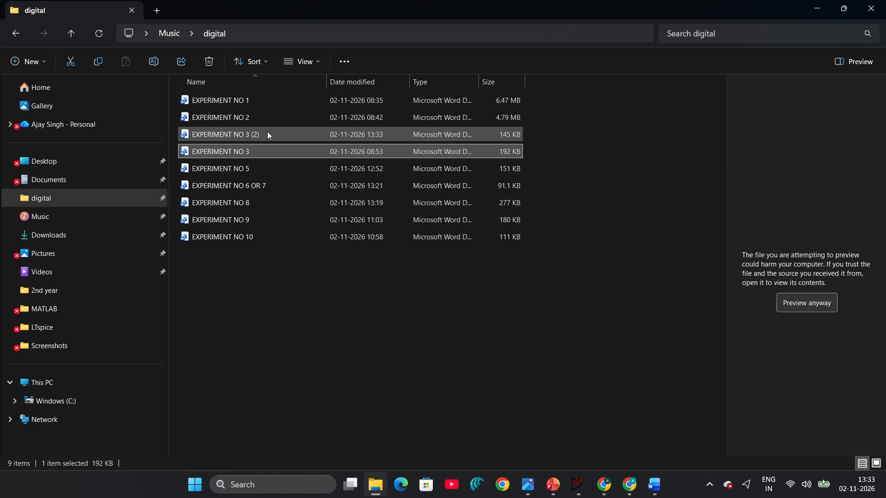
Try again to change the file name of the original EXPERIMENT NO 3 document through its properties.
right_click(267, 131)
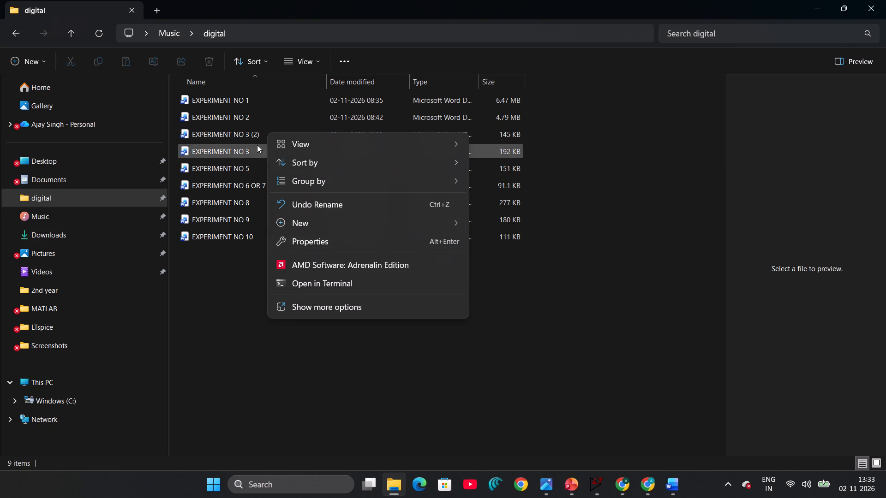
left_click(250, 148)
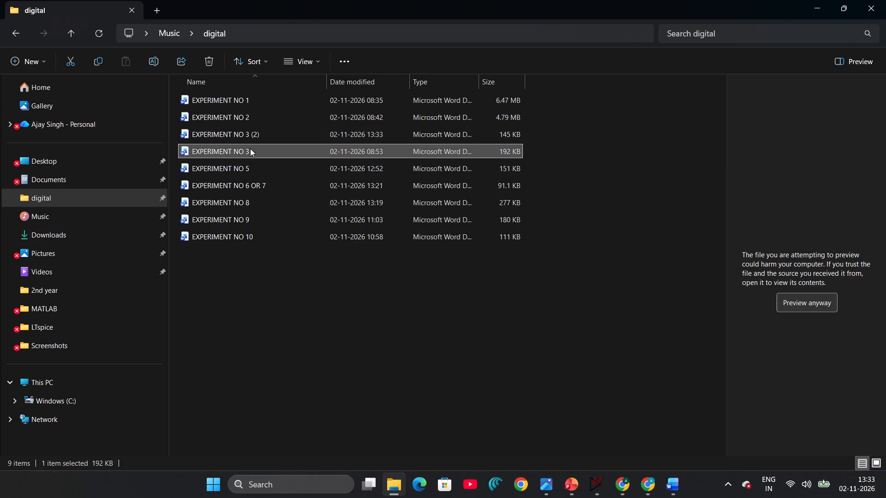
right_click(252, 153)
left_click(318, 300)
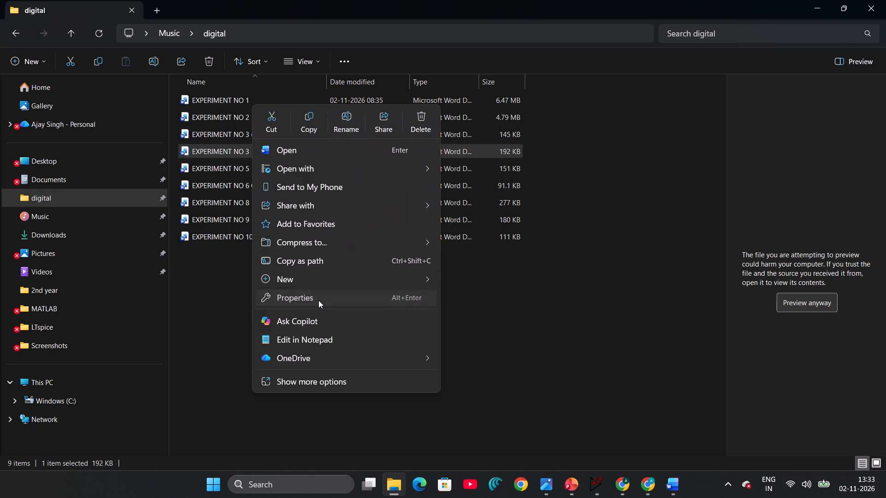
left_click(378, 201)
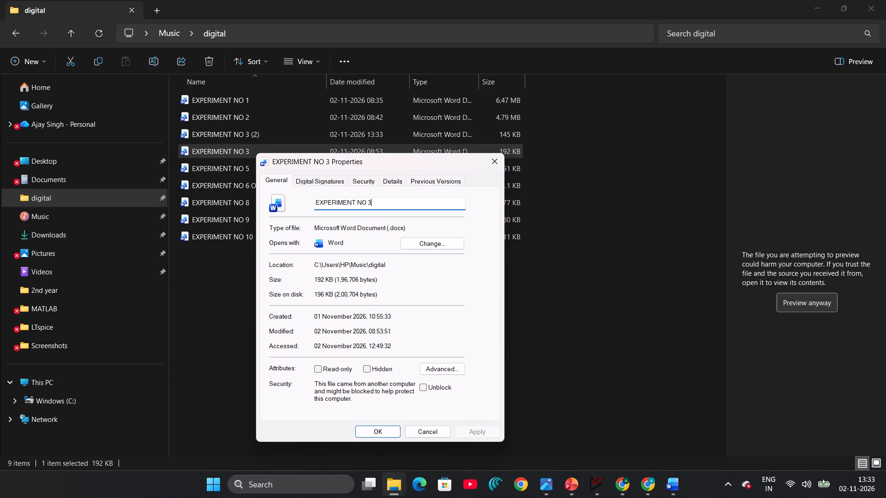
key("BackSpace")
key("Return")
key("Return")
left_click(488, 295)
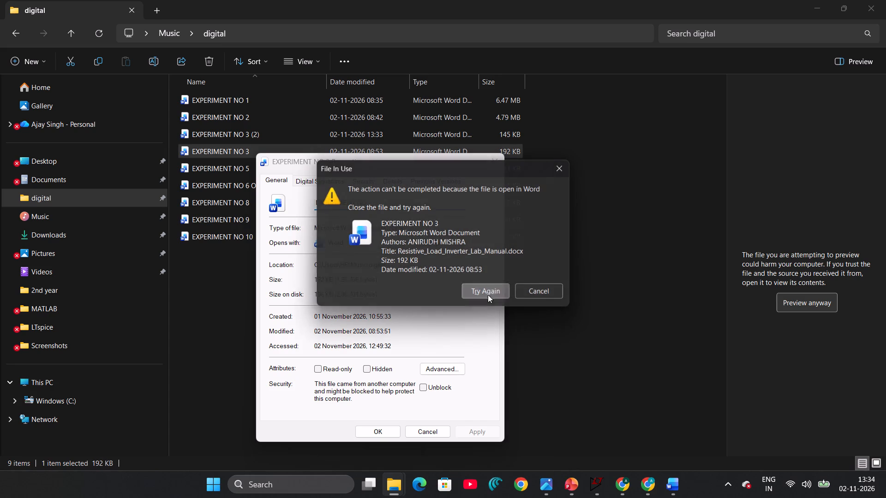
Switch to Word, close the open EXPERIMENT NO 2 and EXPERIMENT NO 1 documents, and abandon the pending rename.
left_click(670, 486)
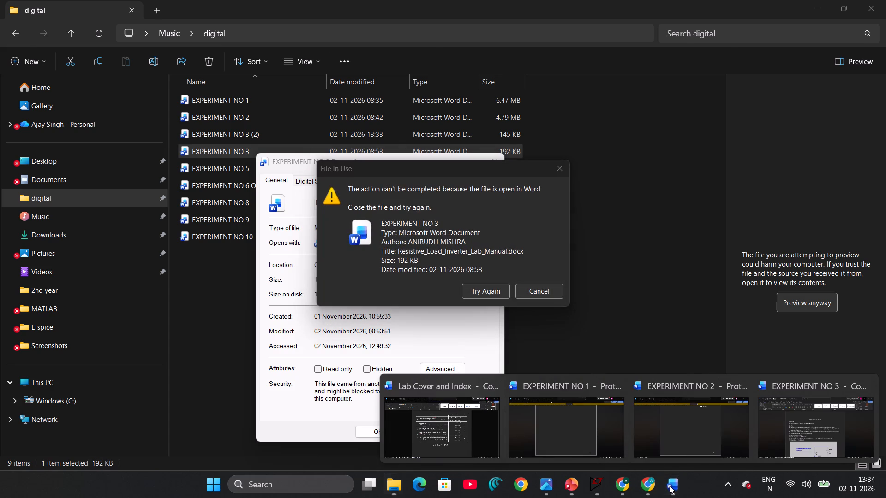
left_click(682, 404)
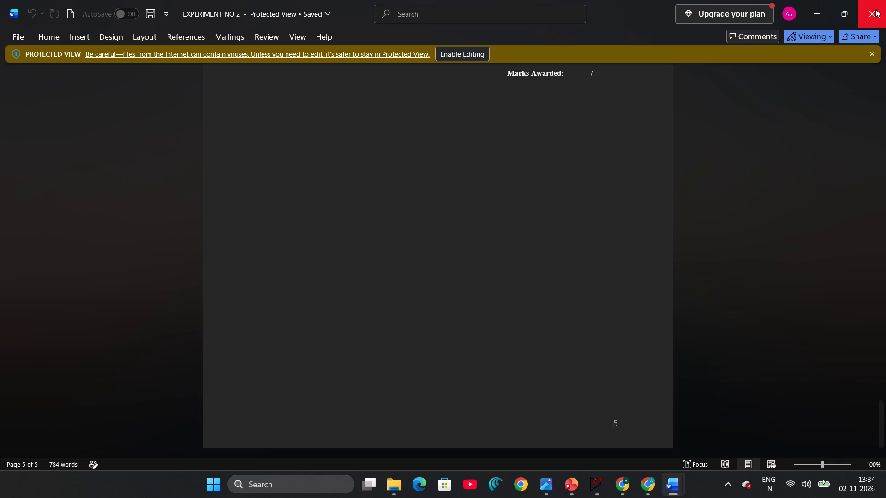
left_click(875, 9)
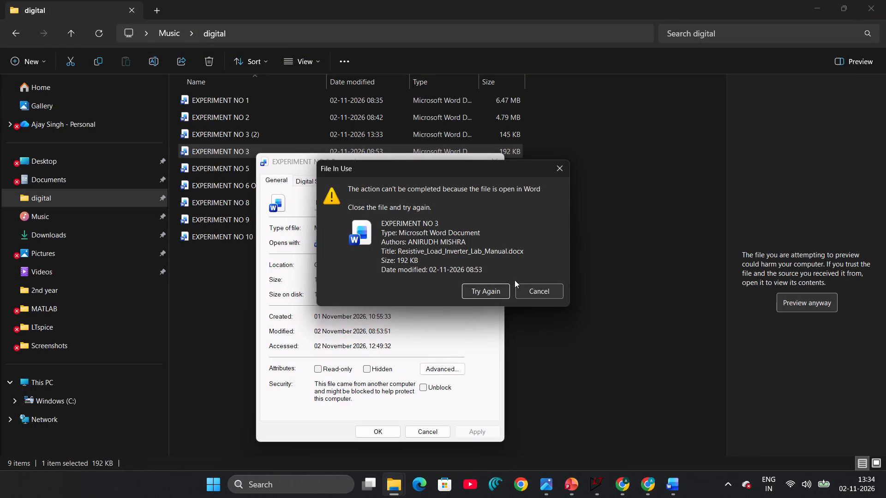
left_click(563, 174)
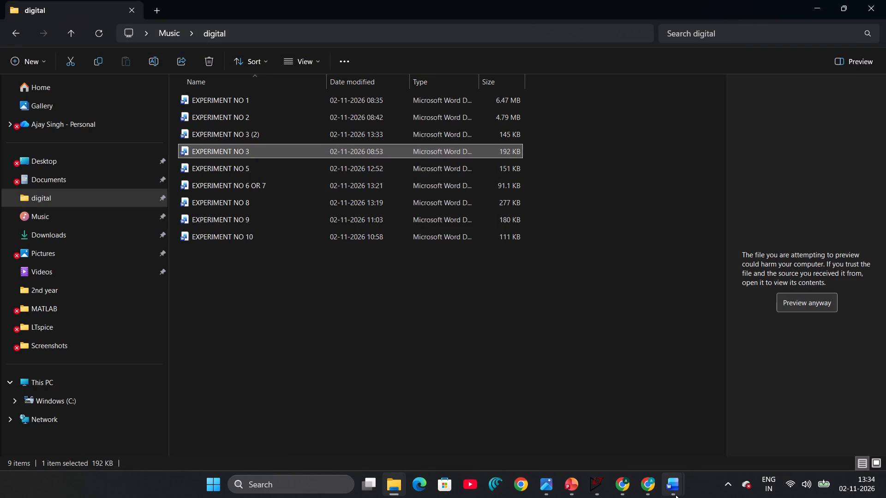
left_click(676, 495)
left_click(701, 433)
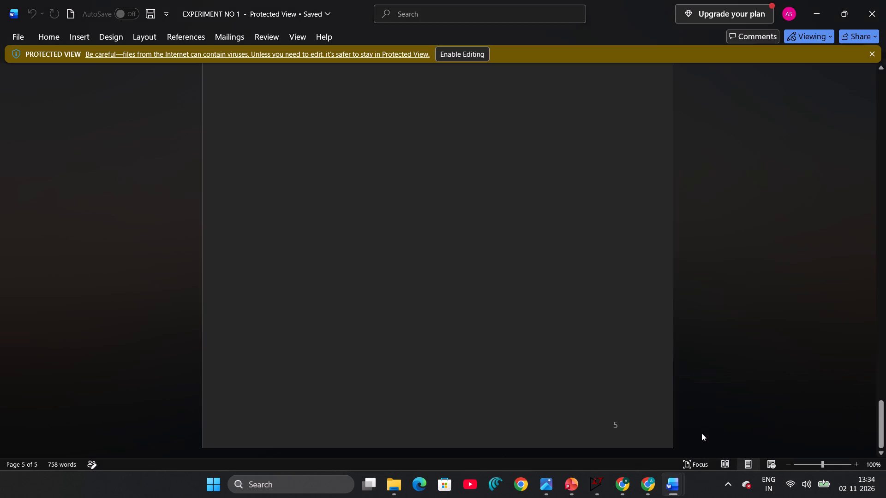
scroll(554, 228, "up", 7)
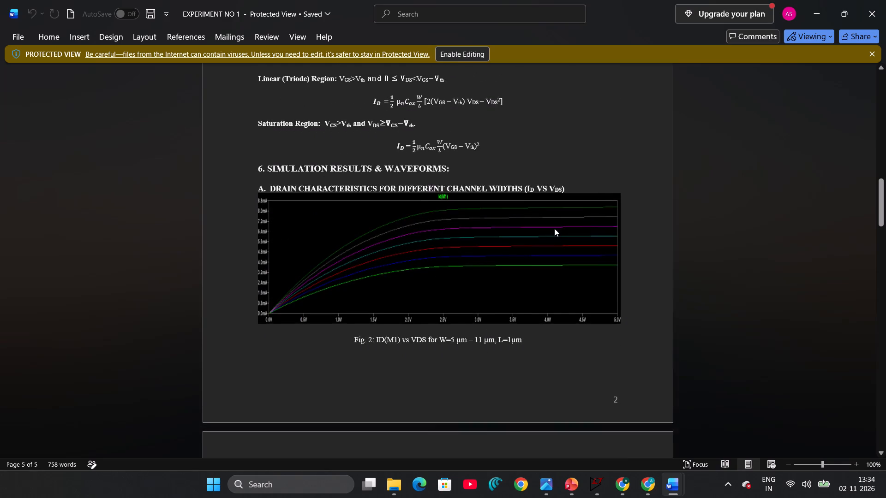
left_click(869, 0)
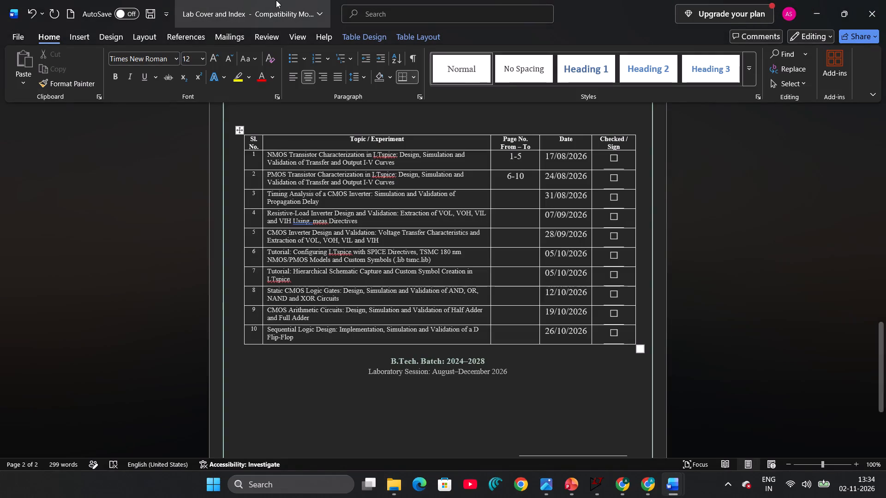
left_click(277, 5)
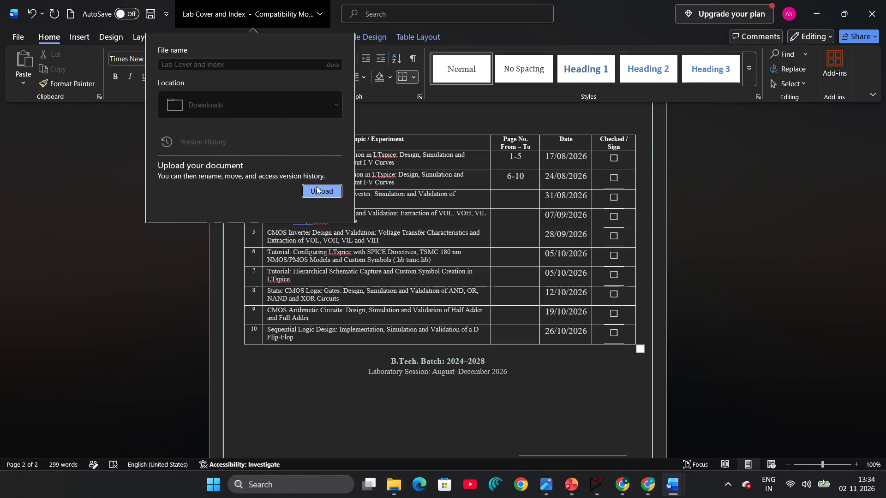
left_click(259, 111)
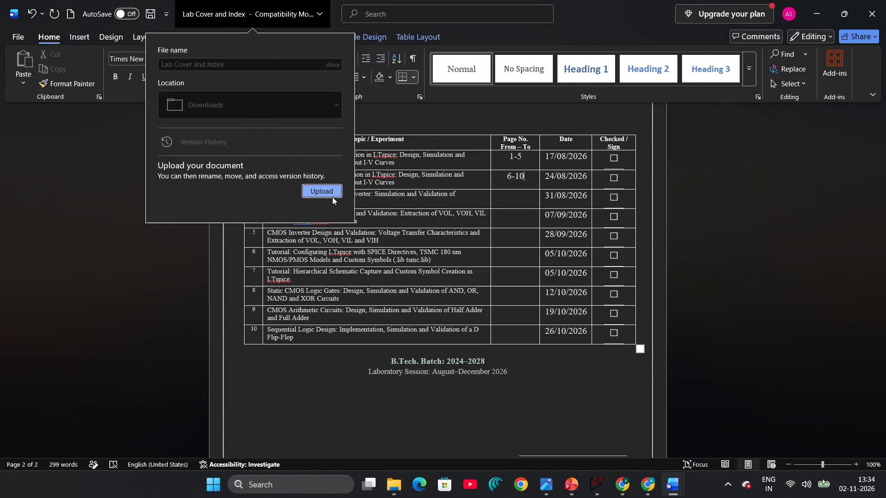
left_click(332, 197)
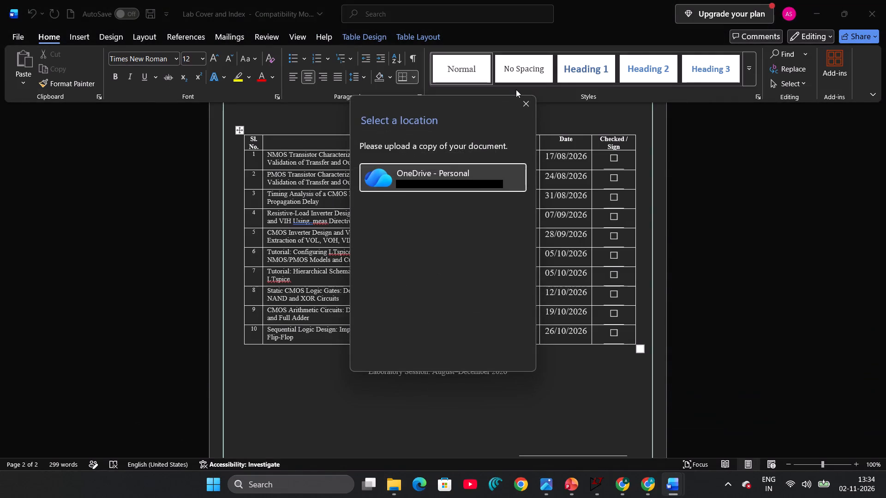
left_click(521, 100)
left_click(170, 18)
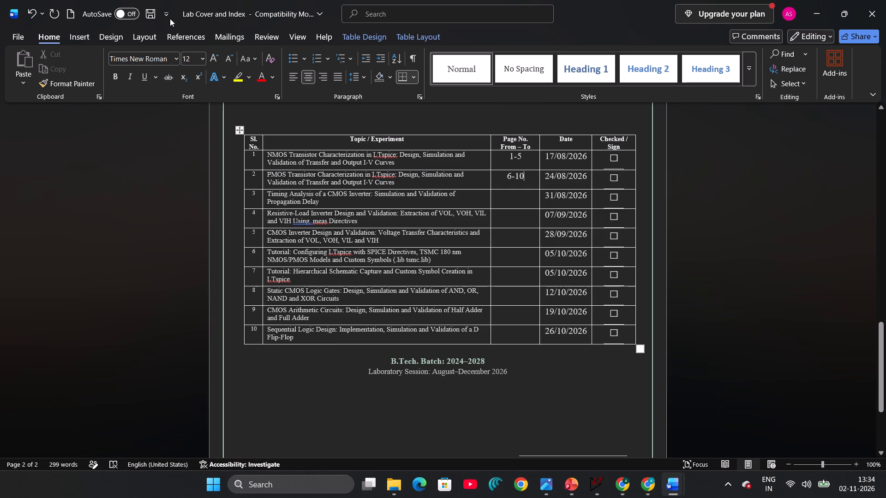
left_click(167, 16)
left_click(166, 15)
Insert an empty row between experiments 2 and 3 in the index table.
left_click(239, 185)
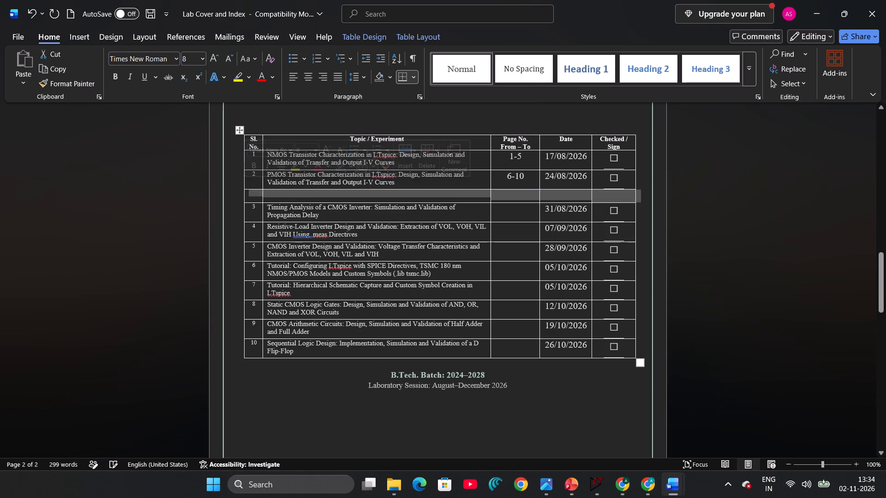
left_click(221, 217)
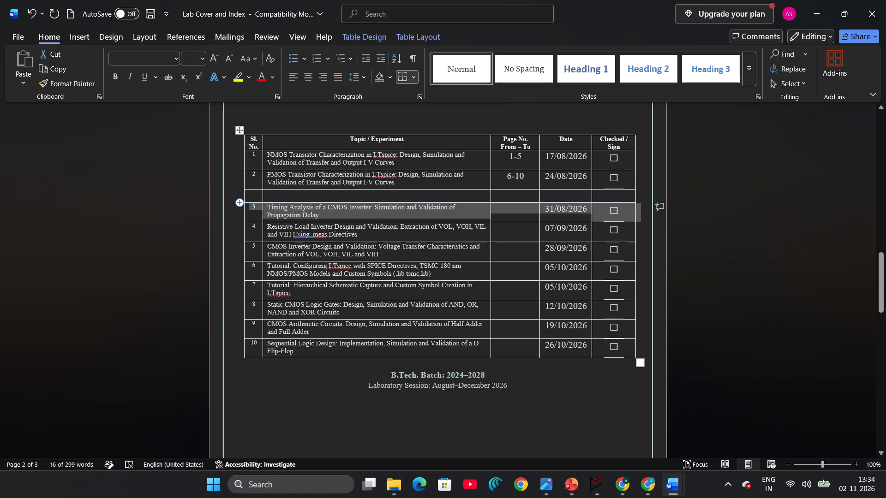
right_click(260, 197)
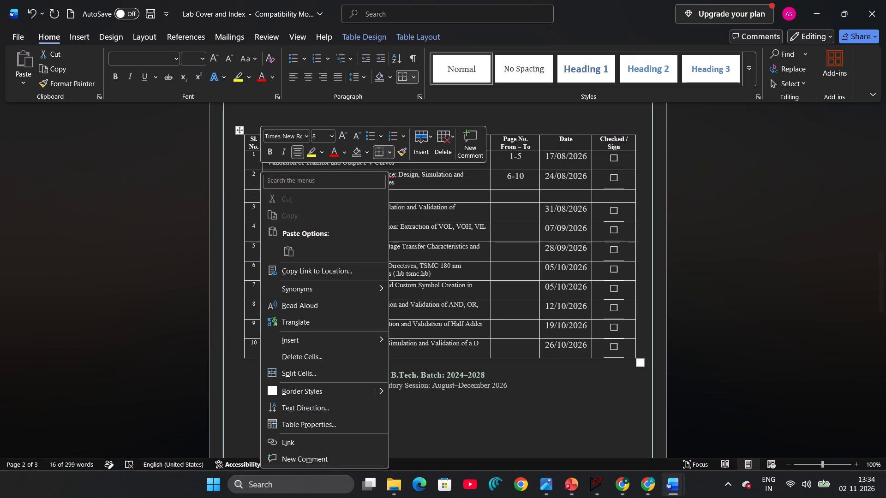
left_click(485, 190)
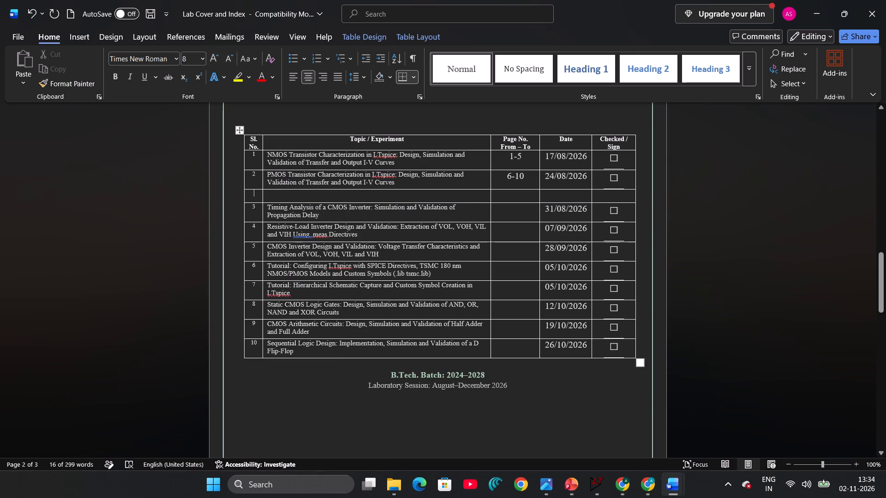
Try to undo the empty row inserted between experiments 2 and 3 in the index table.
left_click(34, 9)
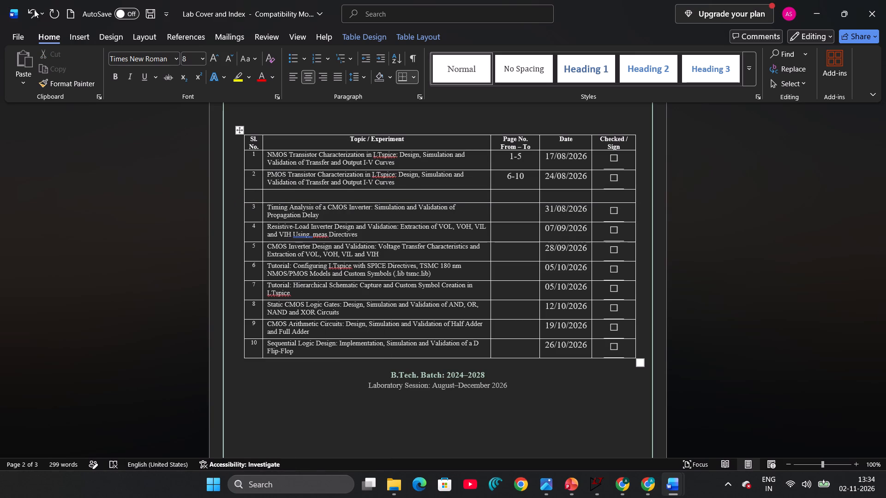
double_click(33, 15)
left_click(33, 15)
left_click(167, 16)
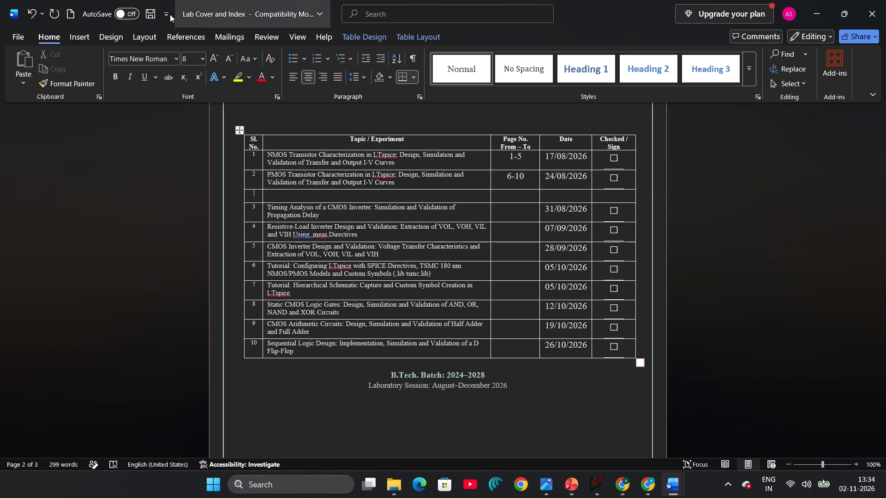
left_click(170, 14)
Minimize the index document and close the open EXPERIMENT NO 3 document, saving its changes in the digital folder.
left_click(819, 12)
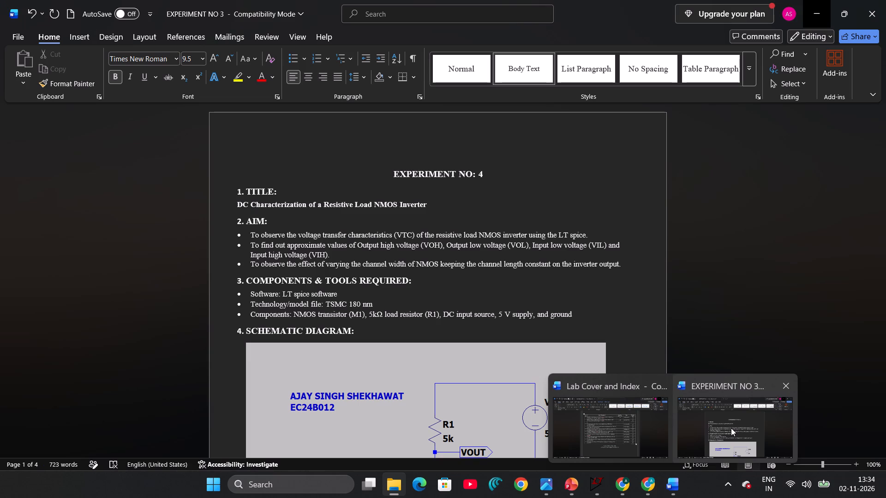
left_click(731, 428)
left_click(875, 4)
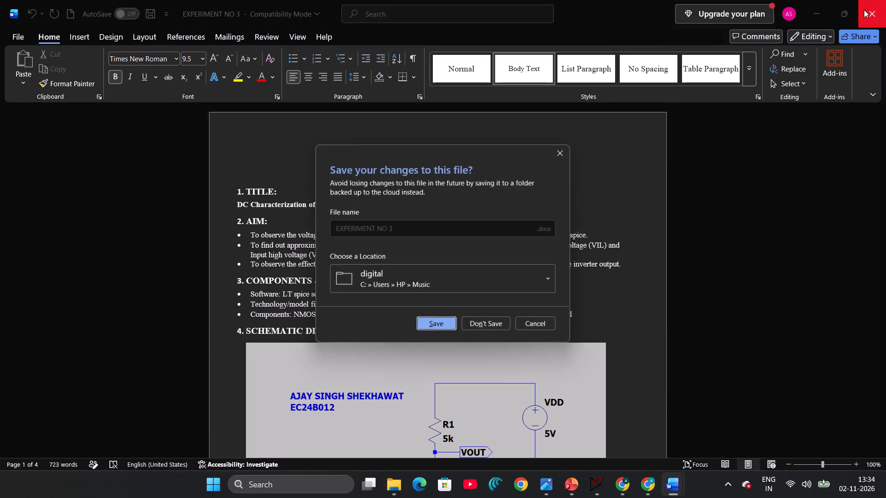
left_click(443, 327)
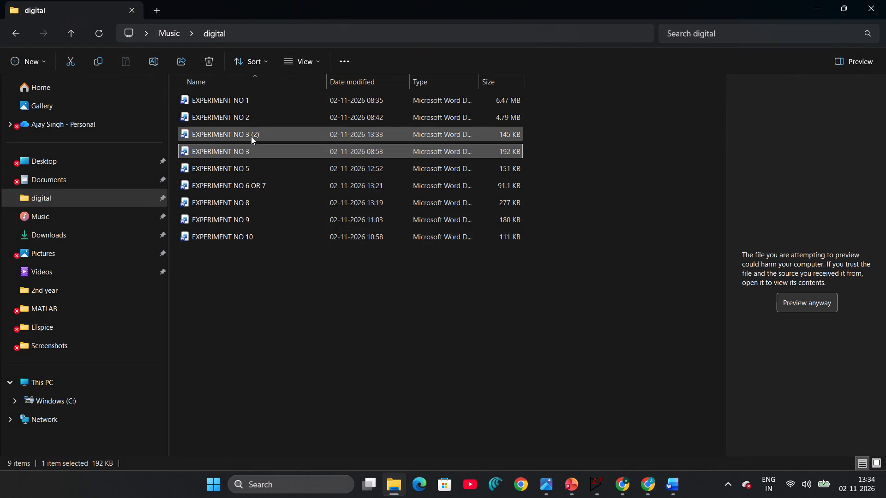
Rename the original EXPERIMENT NO 3 file in the digital folder as EXPERIMENT NO 4 through its properties.
right_click(251, 148)
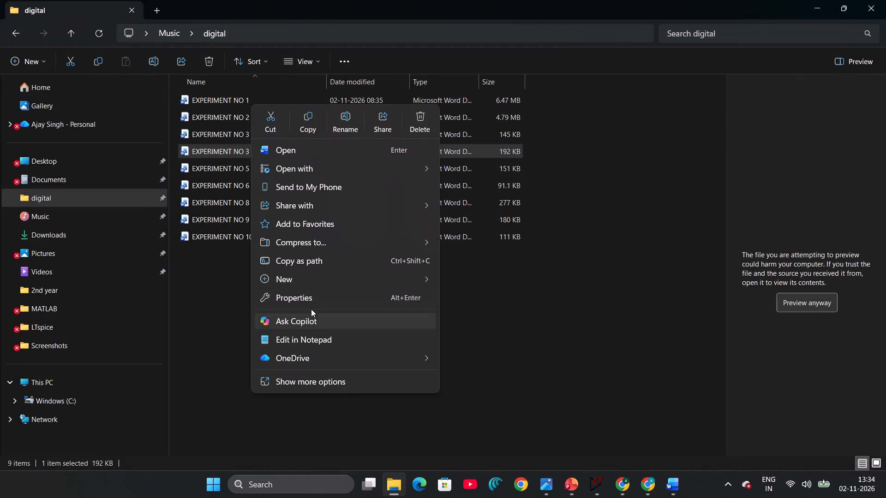
left_click(312, 306)
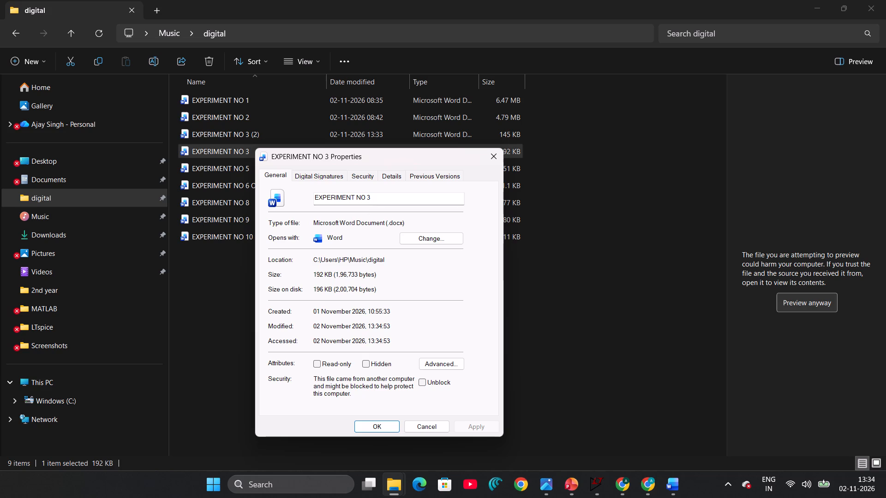
left_click(375, 195)
key("BackSpace")
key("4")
key("Return")
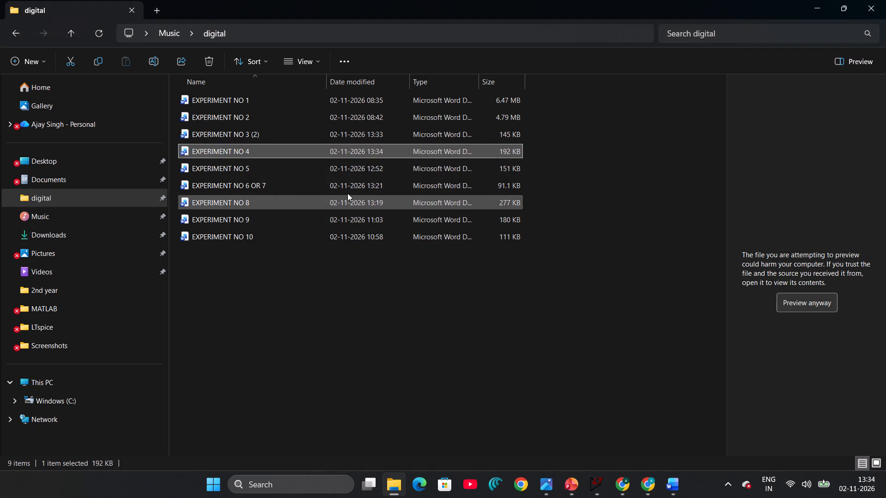
Rename the EXPERIMENT NO 3 (2) file as EXPERIMENT NO 3 through its properties.
right_click(244, 136)
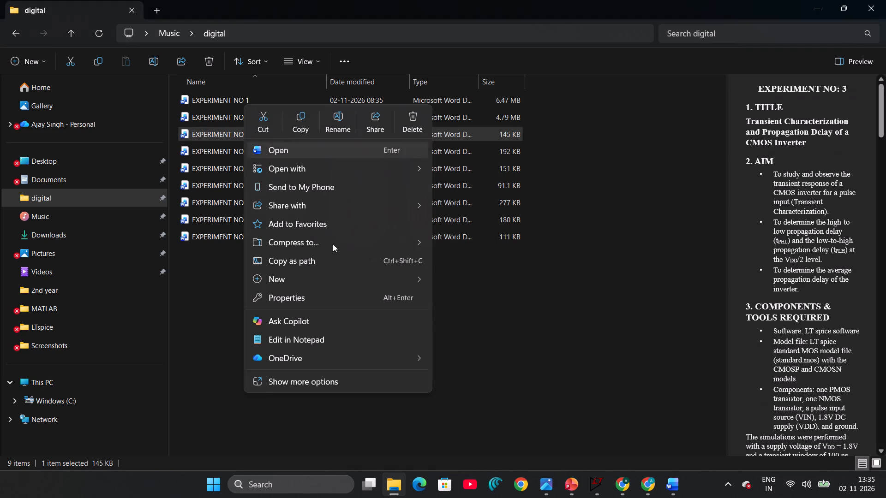
left_click(315, 297)
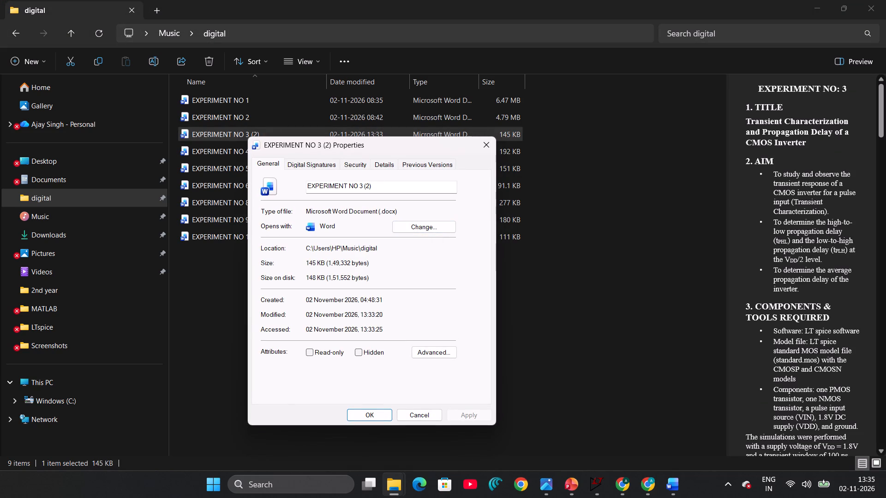
left_click(382, 186)
key("BackSpace")
key("BackSpace")
key("BackSpace")
key("Return")
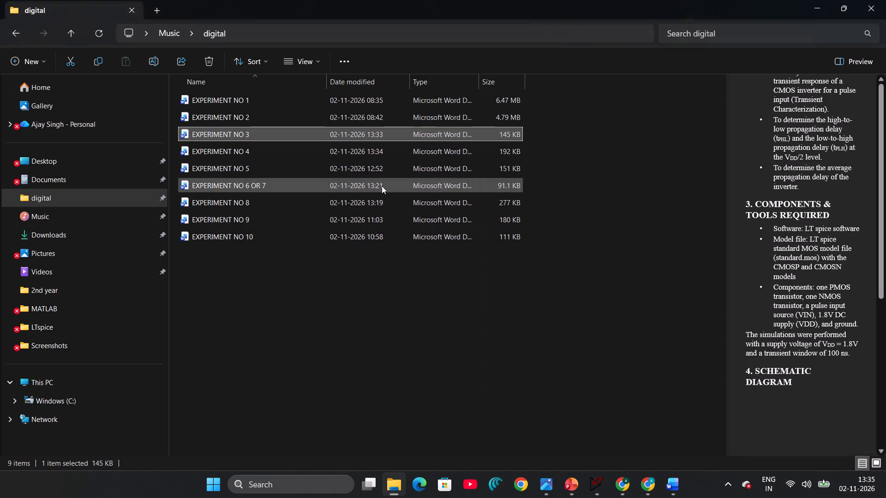
Return to the Lab Cover and Index document, undo the empty row inserted in the index table, and save the document.
double_click(240, 153)
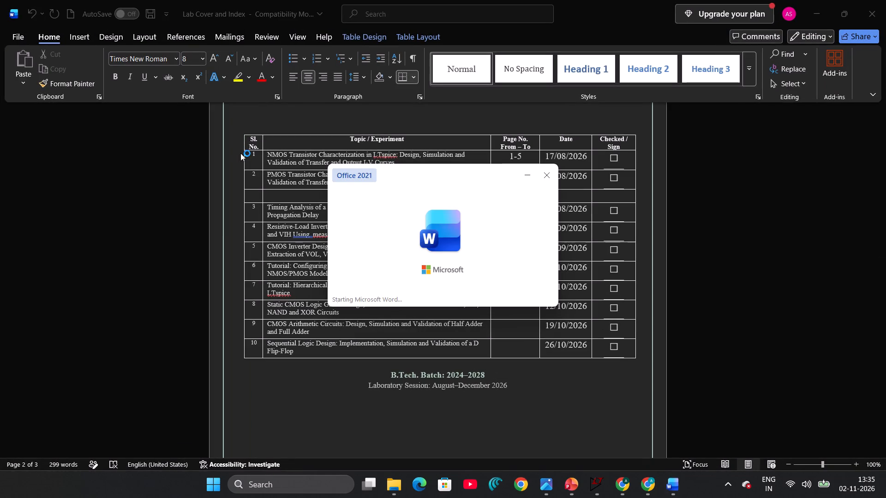
left_click(885, 2)
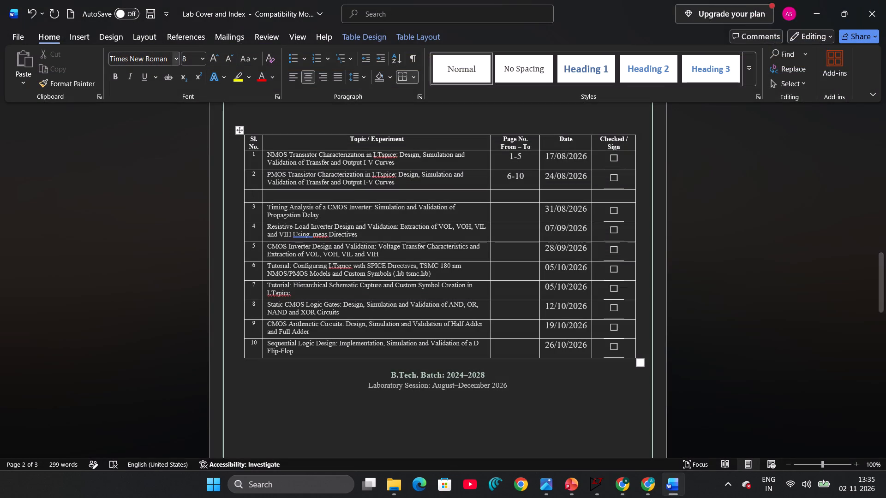
left_click(37, 18)
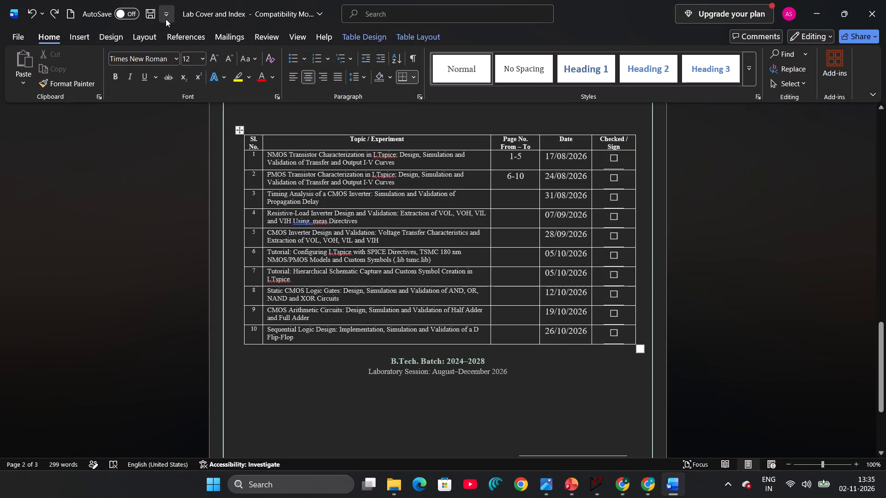
left_click(166, 18)
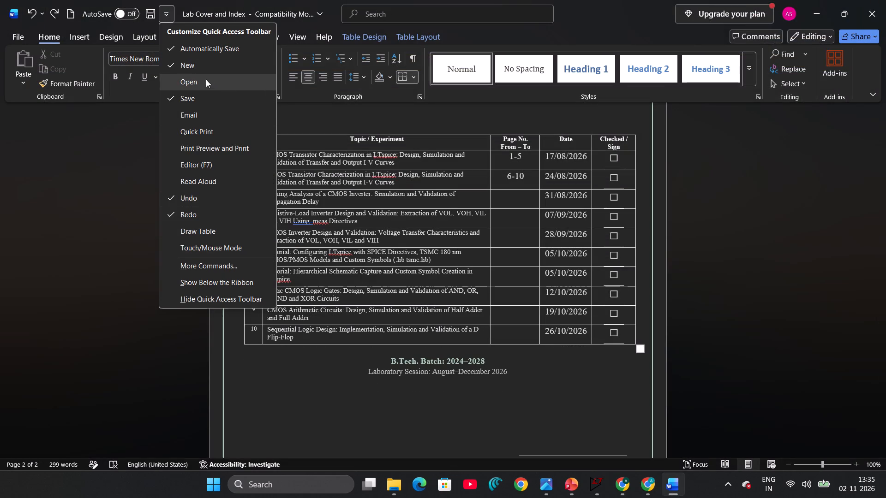
left_click(145, 16)
left_click(145, 16)
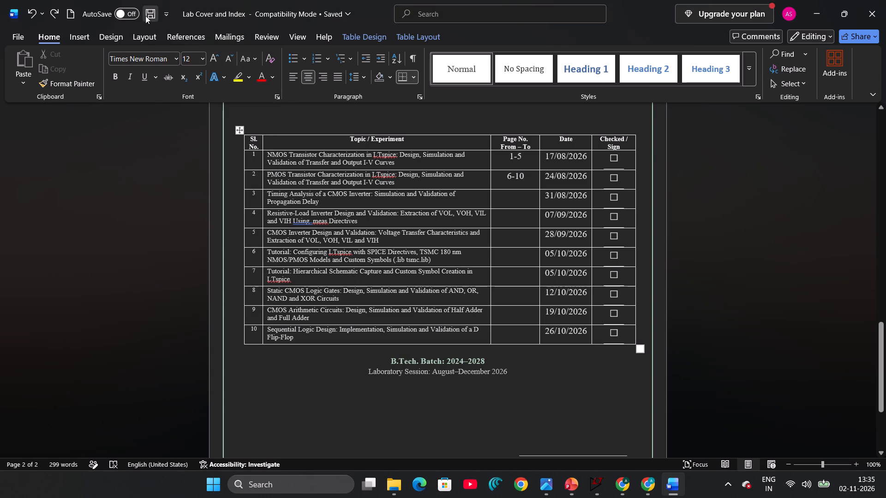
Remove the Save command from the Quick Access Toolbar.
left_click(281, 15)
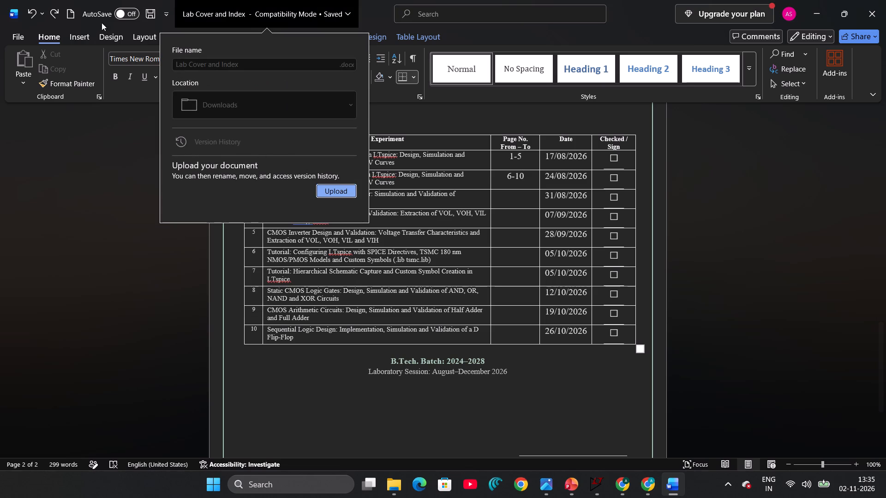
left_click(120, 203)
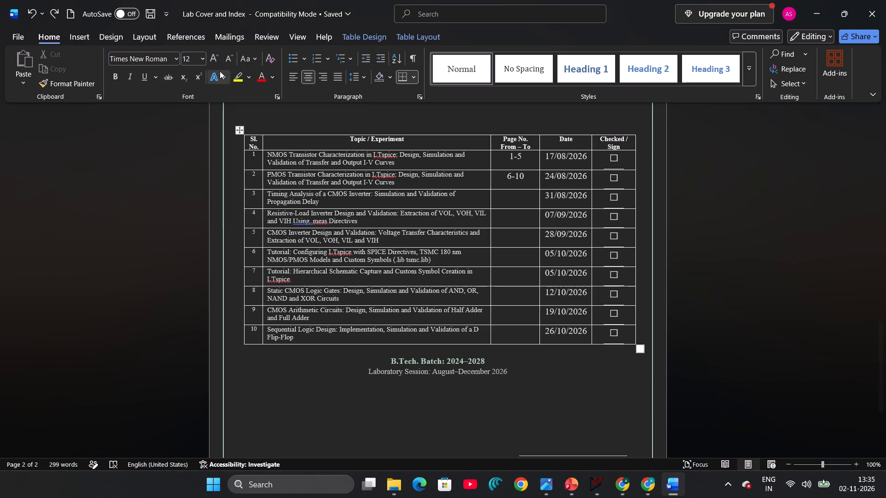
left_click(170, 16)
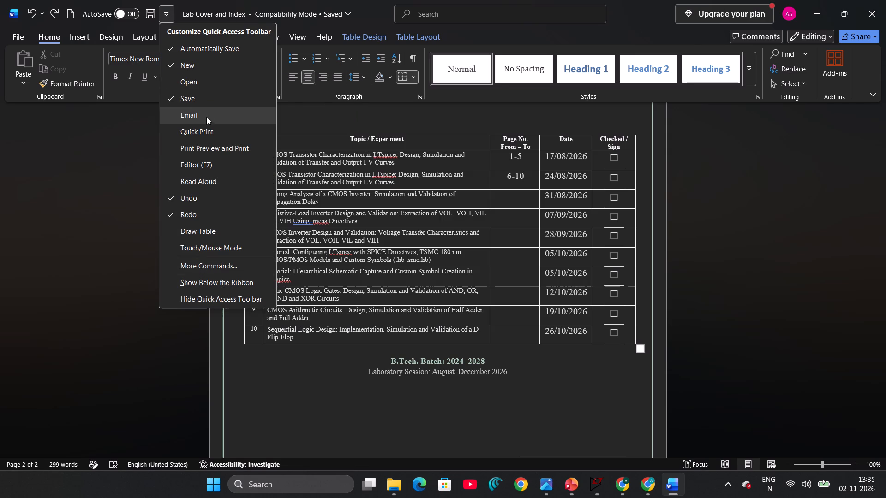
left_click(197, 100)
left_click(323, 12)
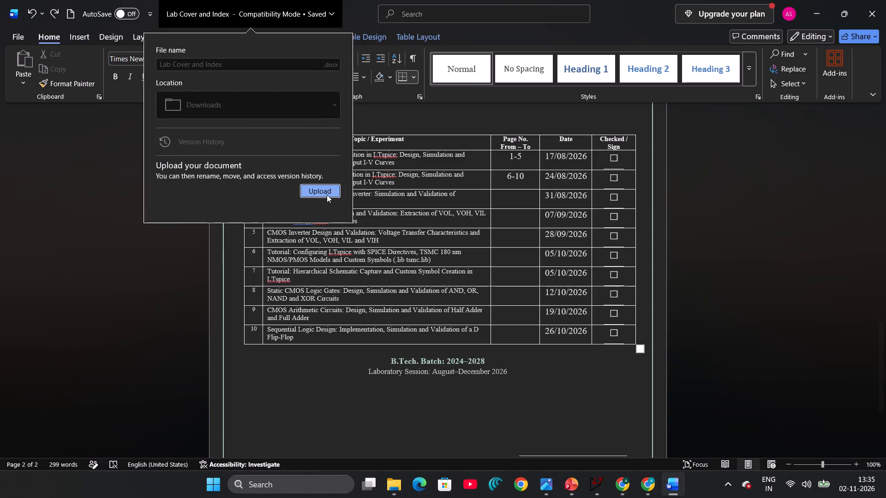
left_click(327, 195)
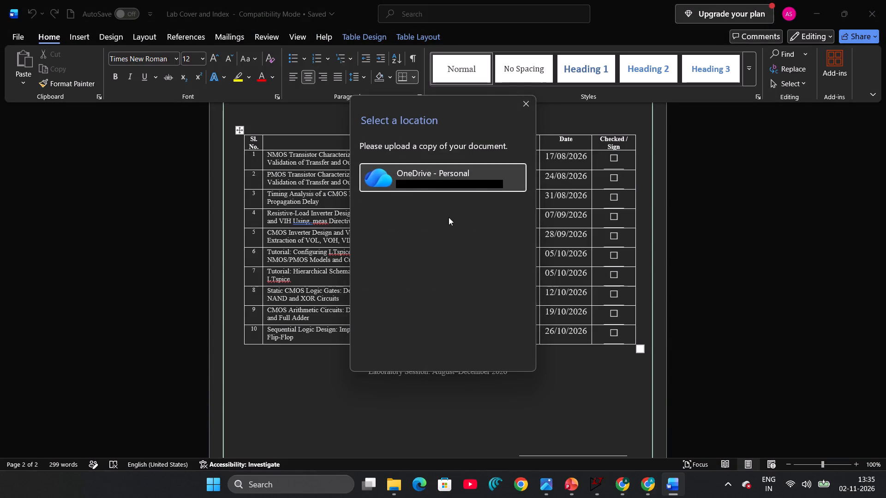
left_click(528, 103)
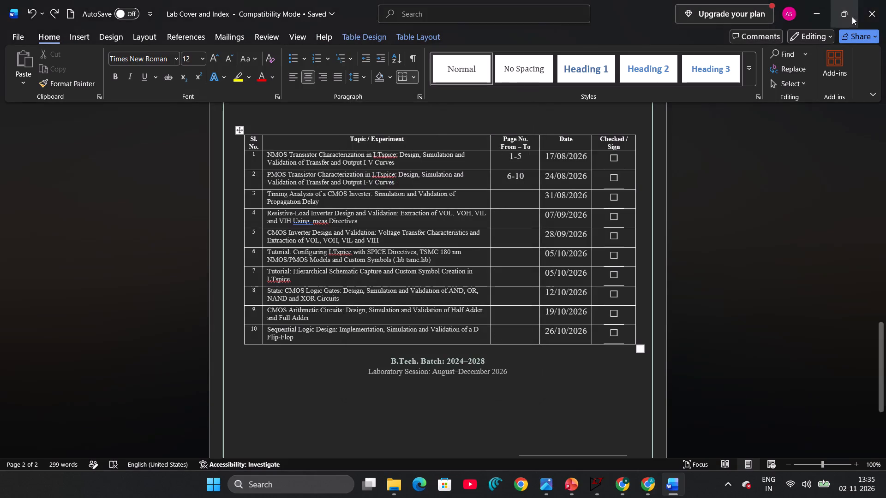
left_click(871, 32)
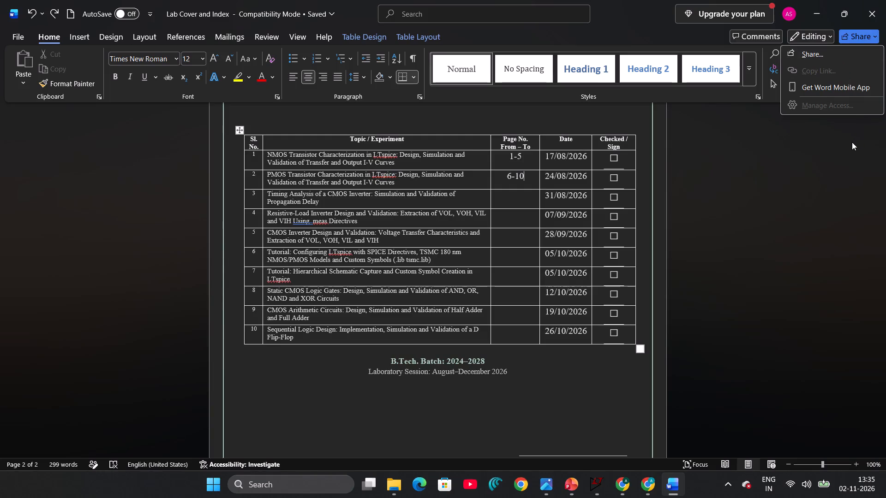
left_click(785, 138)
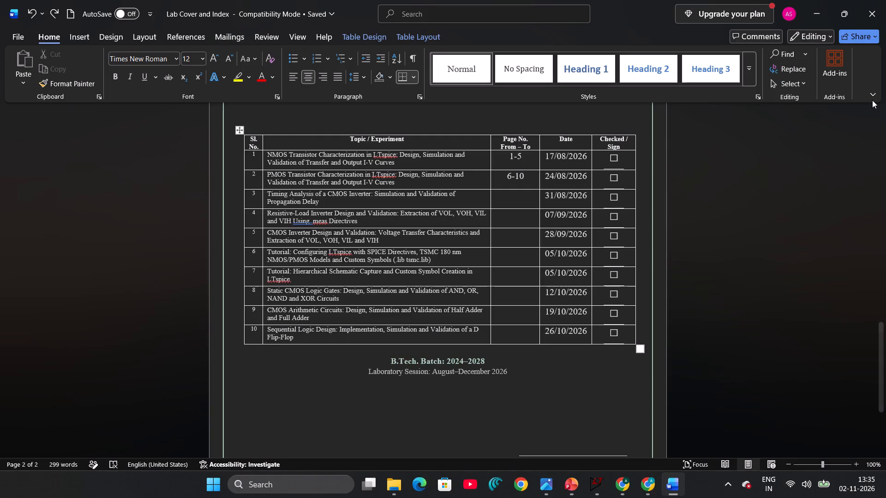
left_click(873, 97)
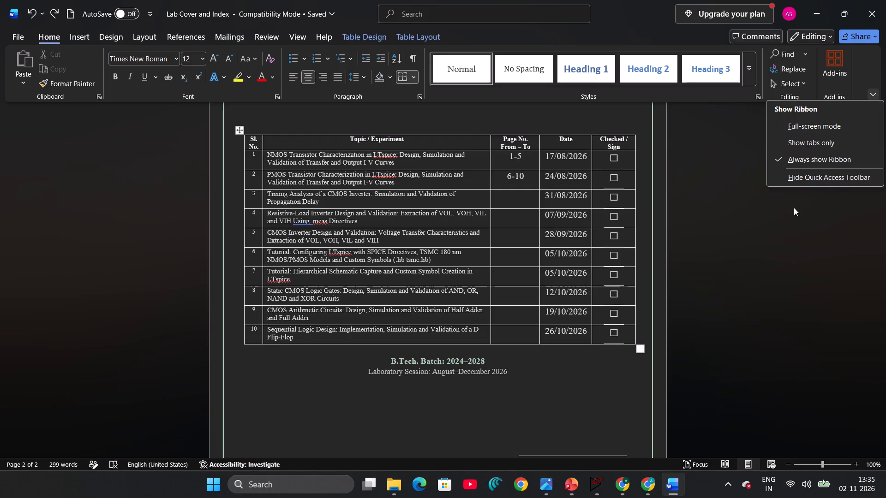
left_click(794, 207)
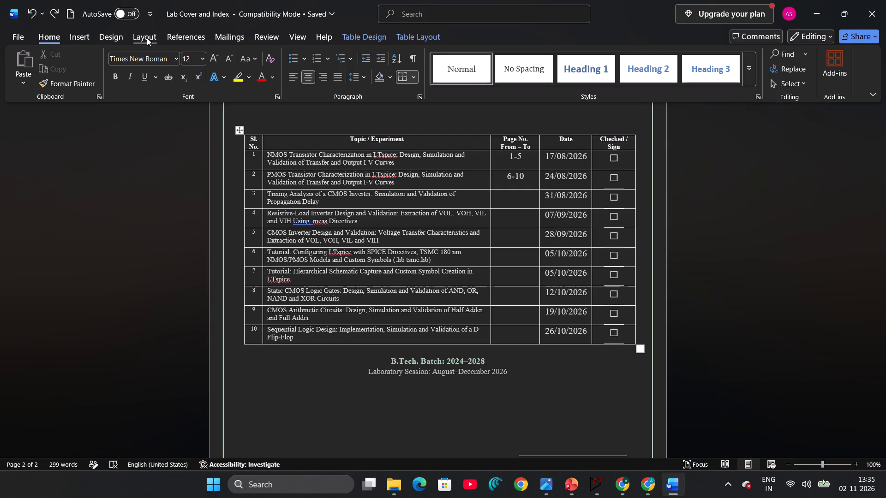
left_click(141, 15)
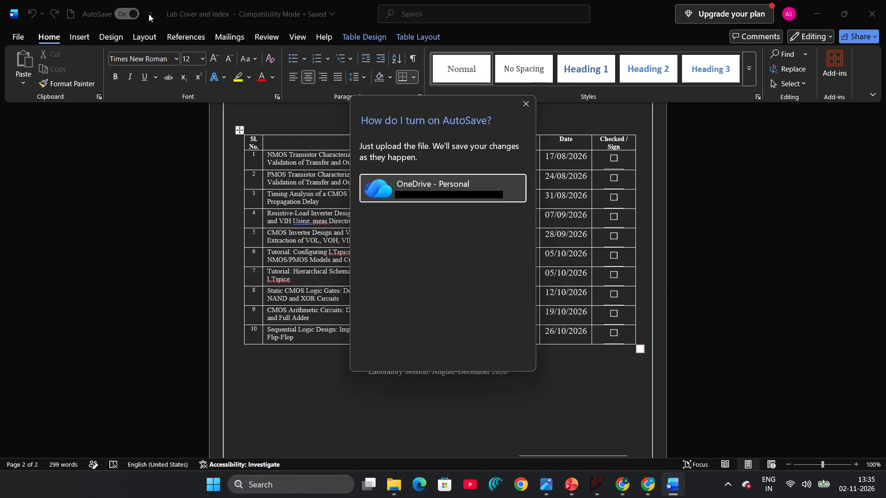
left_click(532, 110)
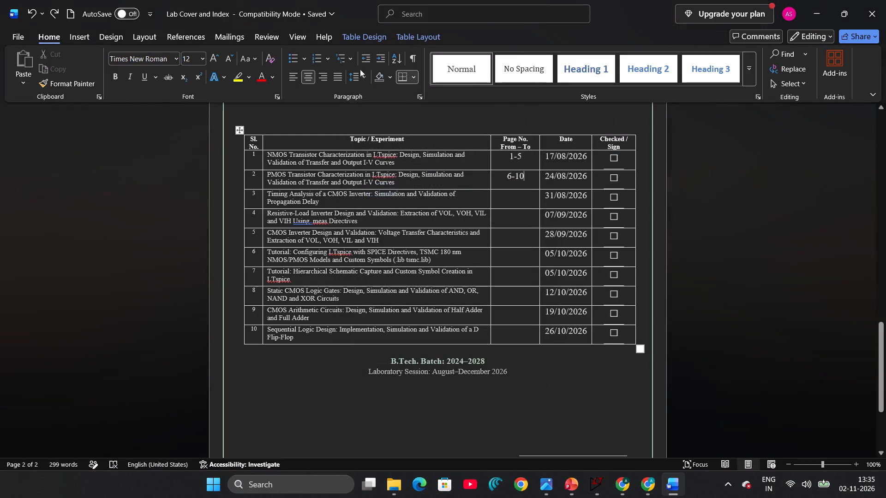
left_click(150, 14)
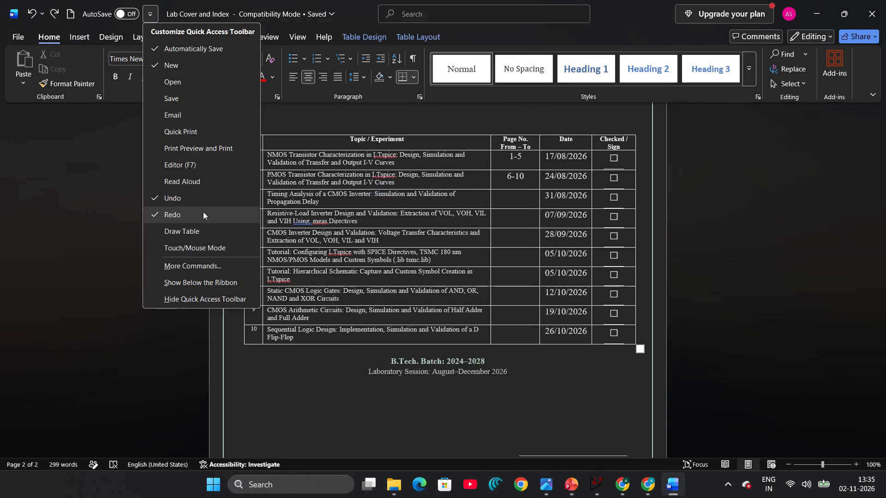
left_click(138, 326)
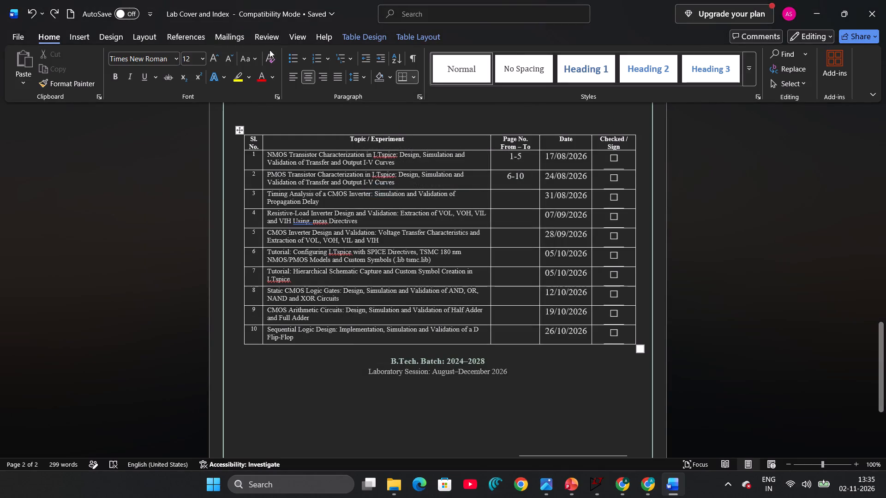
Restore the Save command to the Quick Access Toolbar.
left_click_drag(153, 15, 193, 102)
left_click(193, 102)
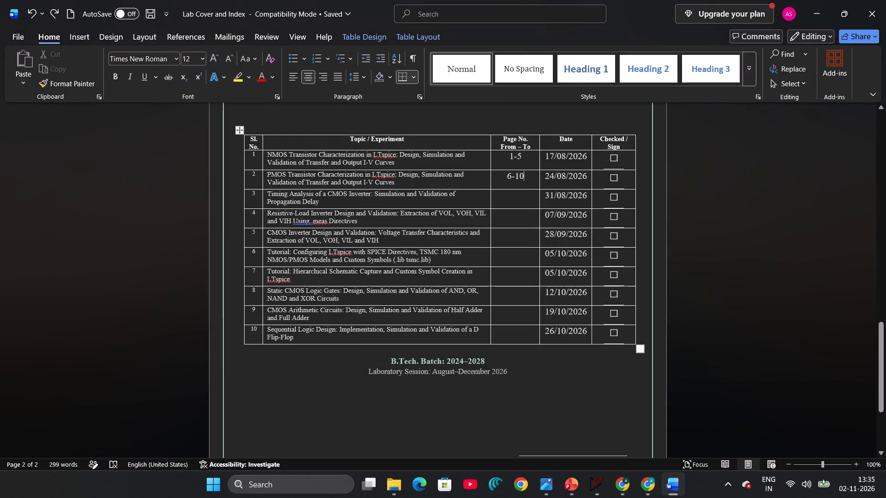
Check the length of the EXPERIMENT NO 3 document and enter page range 11-13 for experiment 3 in the Lab Cover and Index table.
left_click(401, 490)
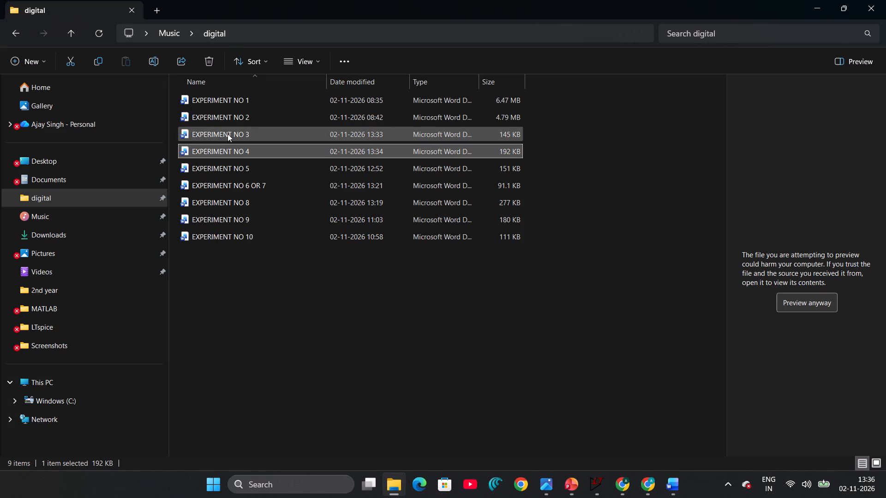
double_click(228, 134)
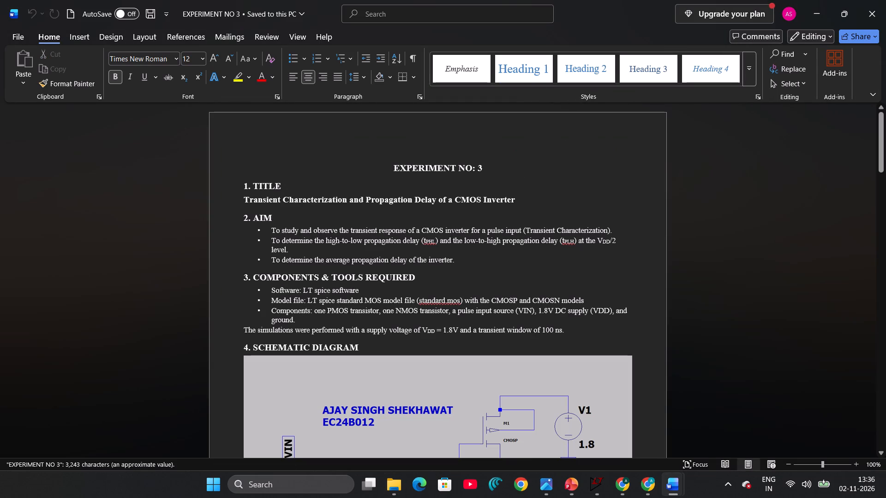
scroll(228, 134, "down", 2)
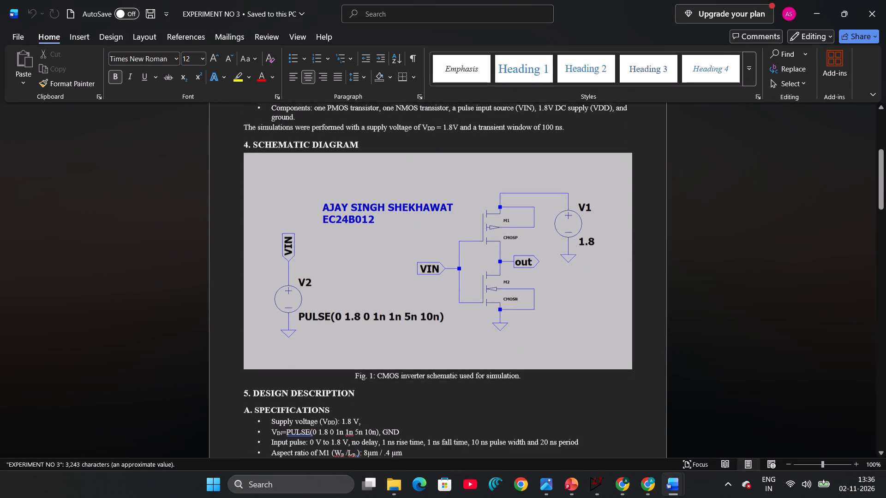
scroll(228, 134, "down", 3)
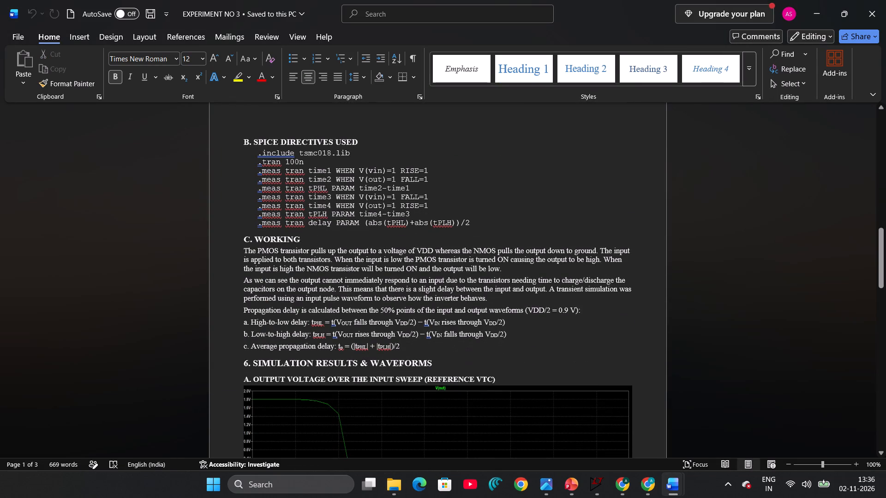
scroll(164, 300, "down", 3)
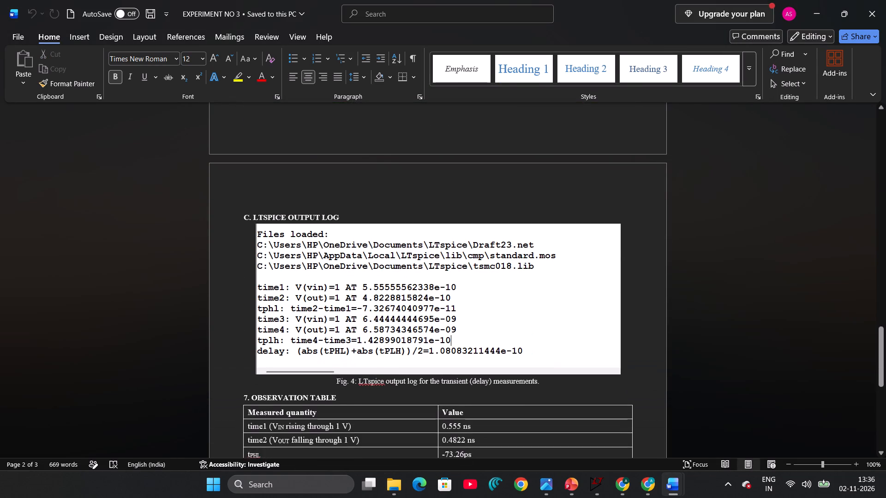
scroll(269, 293, "down", 3)
scroll(192, 356, "down", 6)
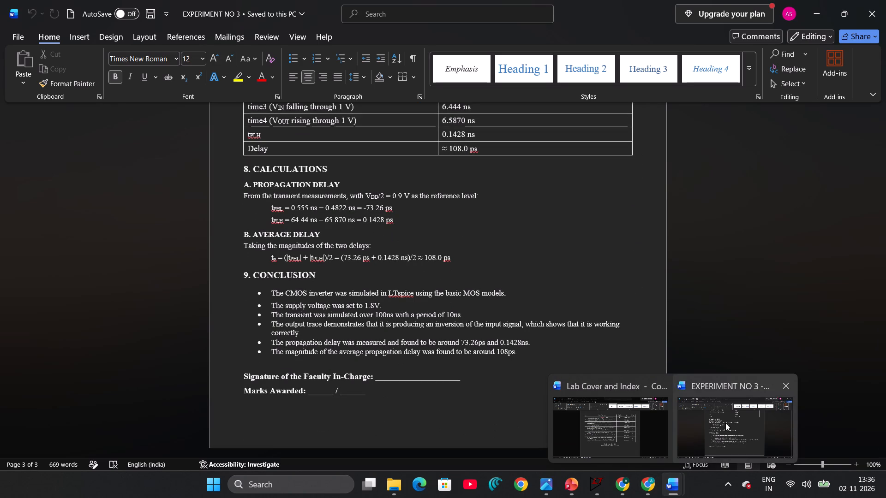
left_click(594, 413)
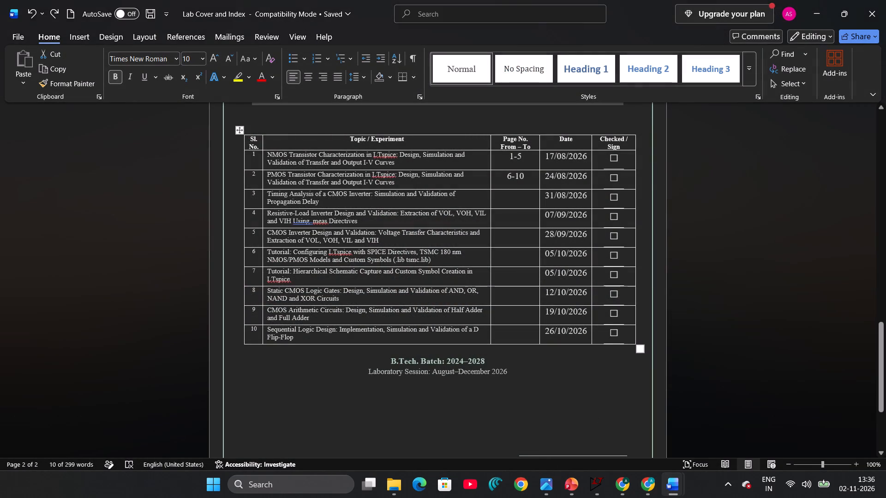
left_click(515, 202)
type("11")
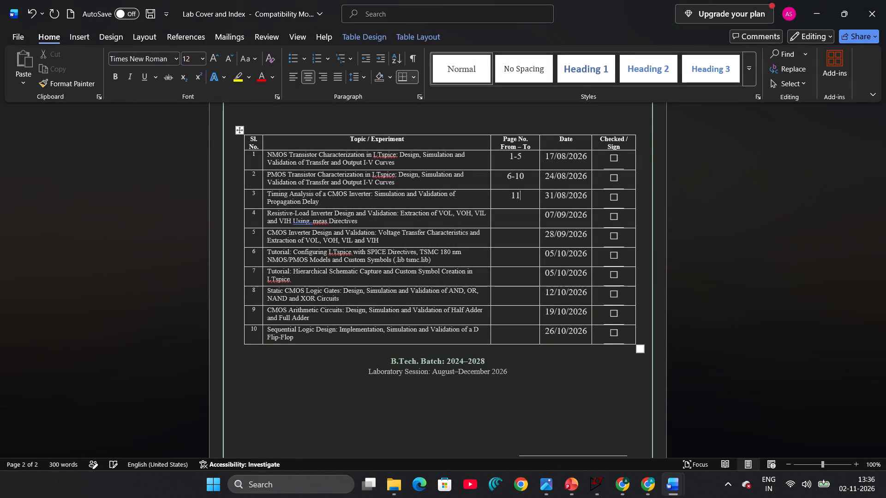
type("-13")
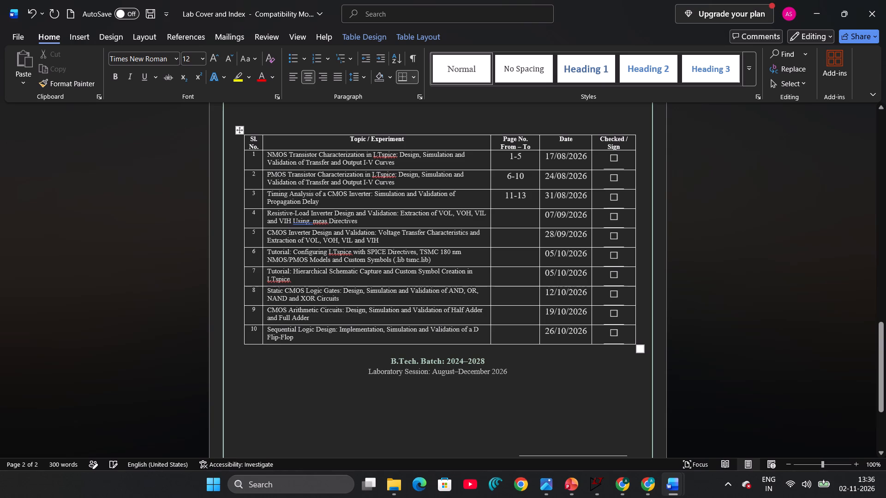
Check the length of the EXPERIMENT NO 4 document and enter page range 14-17 for experiment 4 in the index table.
left_click(521, 222)
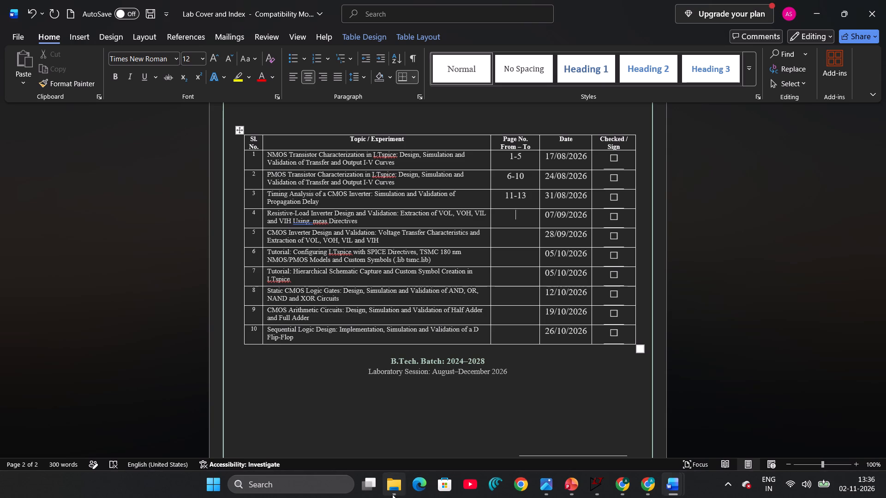
left_click(392, 494)
double_click(259, 156)
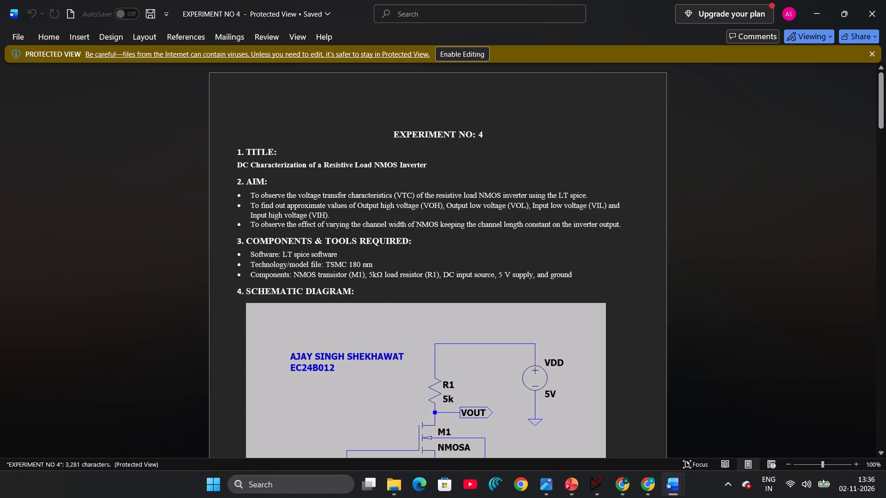
scroll(307, 262, "down", 6)
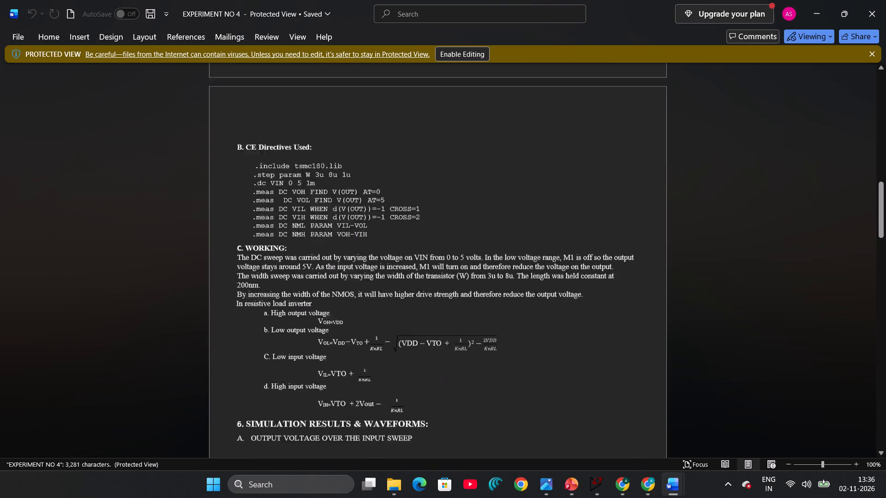
scroll(306, 262, "down", 4)
scroll(270, 284, "down", 2)
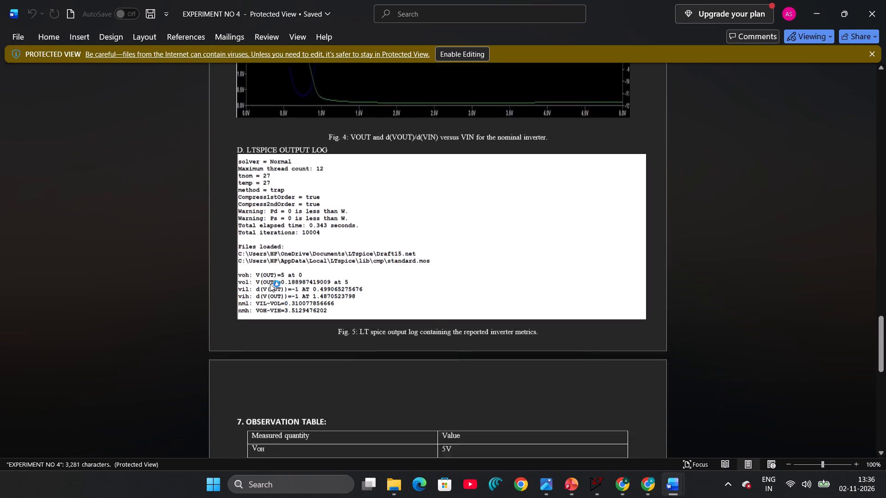
scroll(270, 284, "down", 3)
scroll(317, 266, "down", 9)
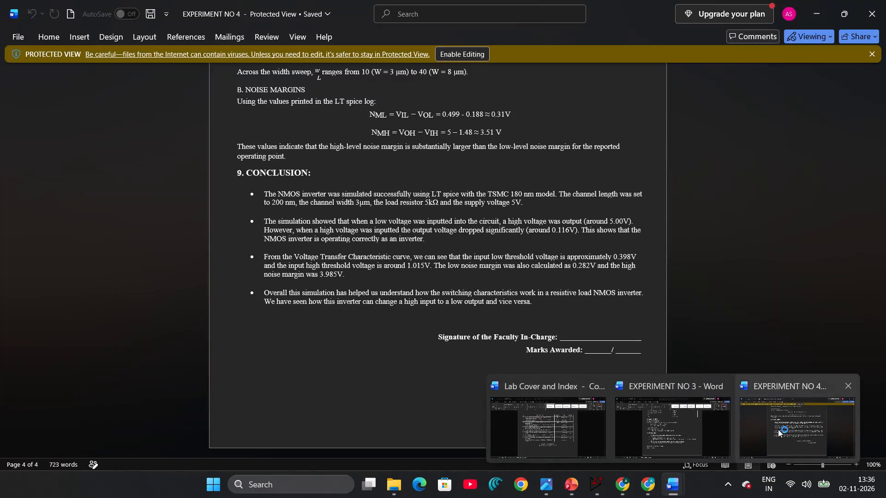
left_click(540, 419)
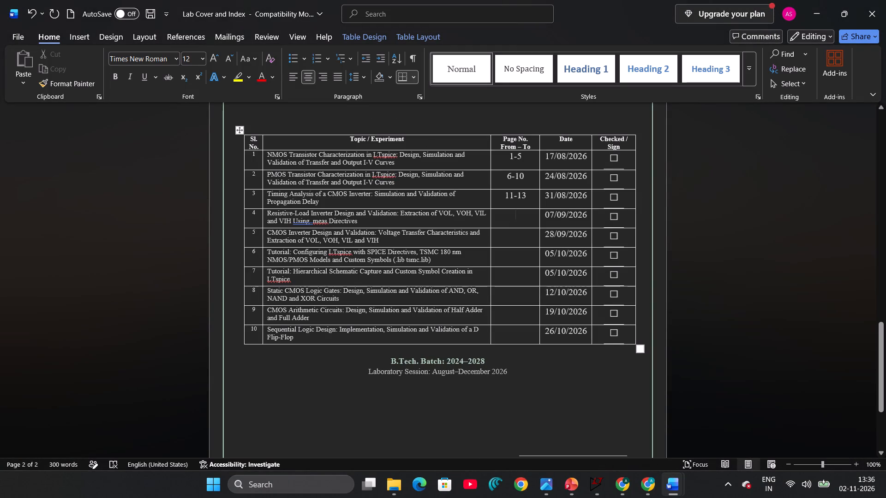
left_click(512, 221)
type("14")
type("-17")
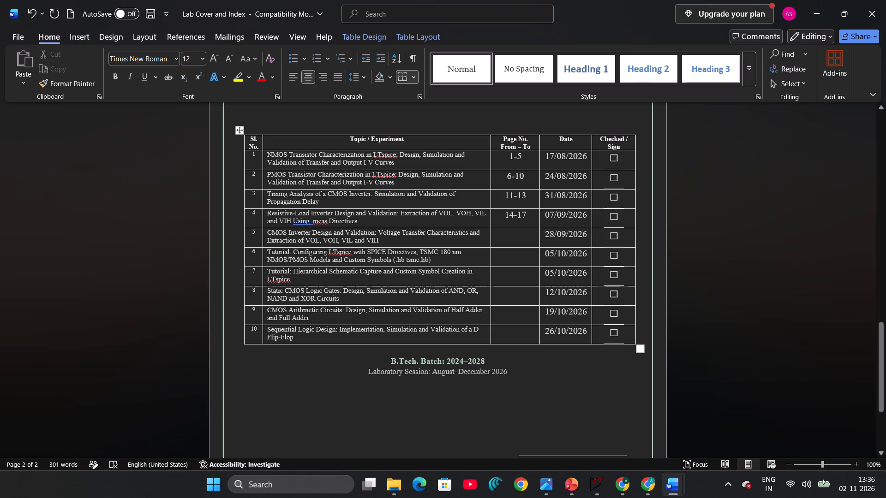
Check the length of the EXPERIMENT NO 5 document and enter page range 18-21 for experiment 5 in the index table.
left_click(395, 487)
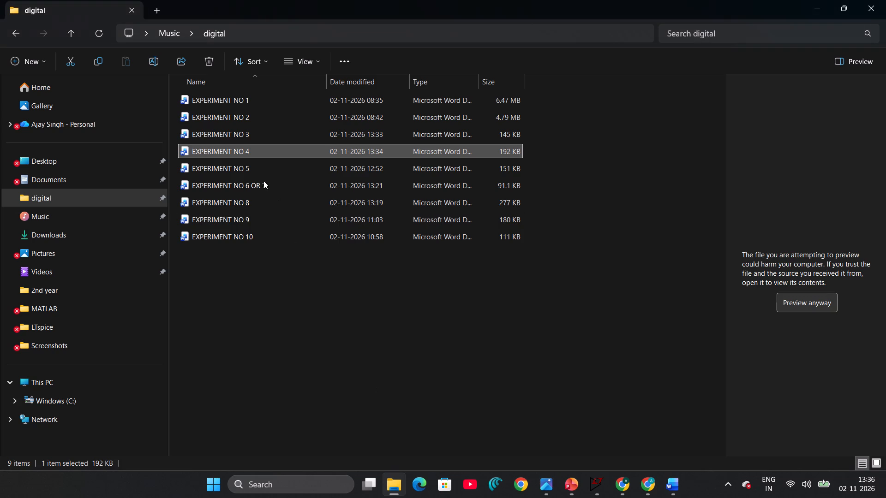
double_click(258, 172)
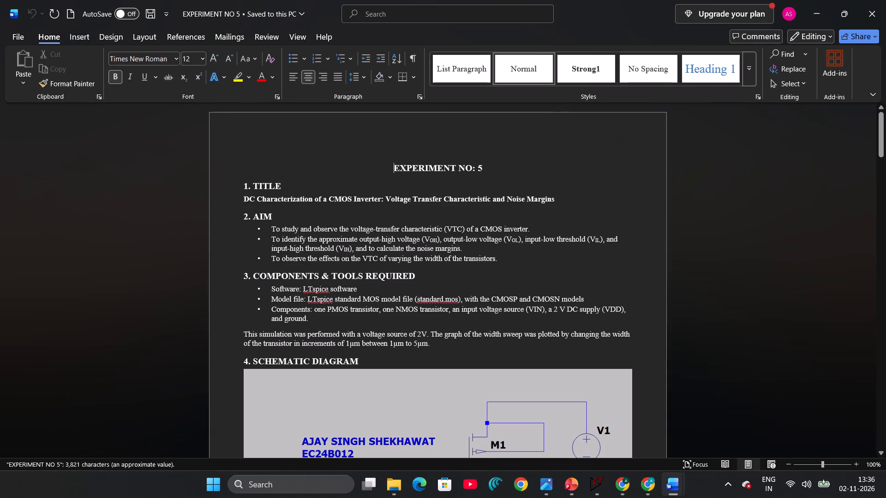
scroll(258, 172, "down", 4)
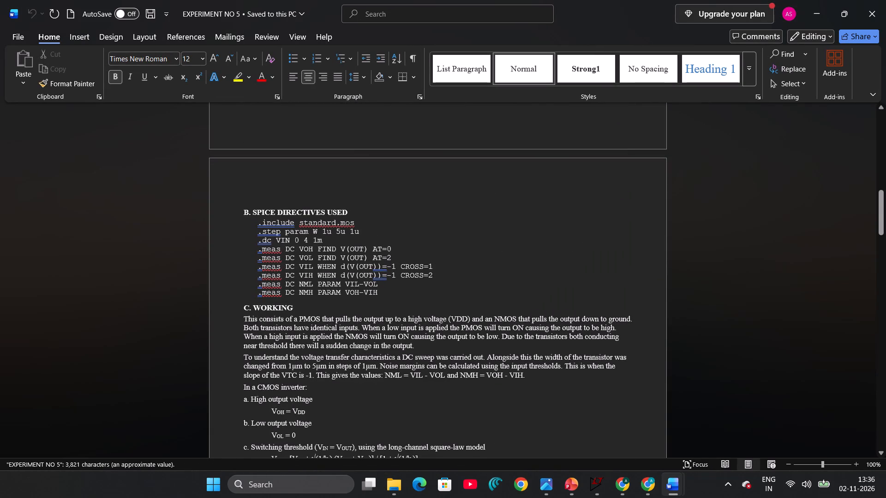
scroll(236, 251, "down", 5)
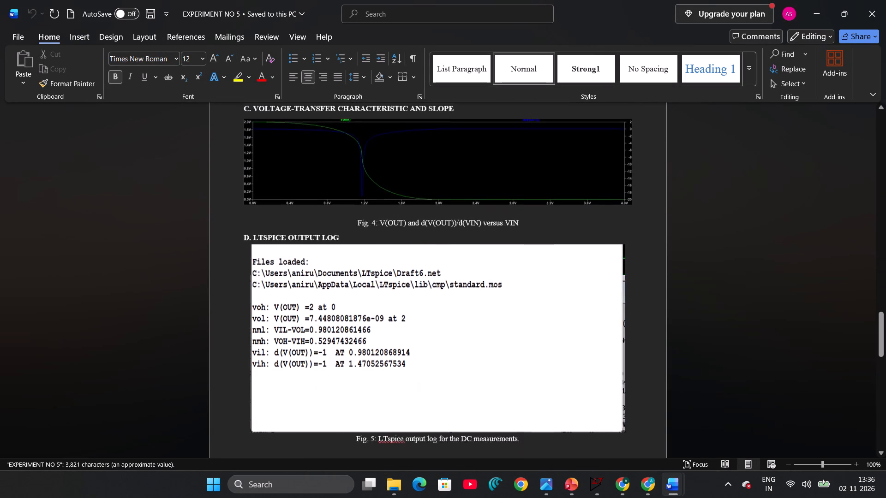
scroll(242, 254, "down", 1)
scroll(293, 216, "down", 3)
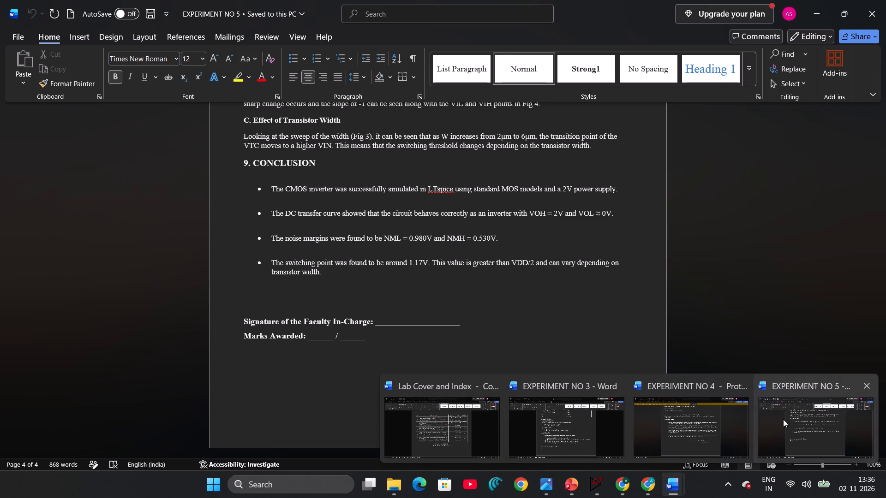
left_click(440, 438)
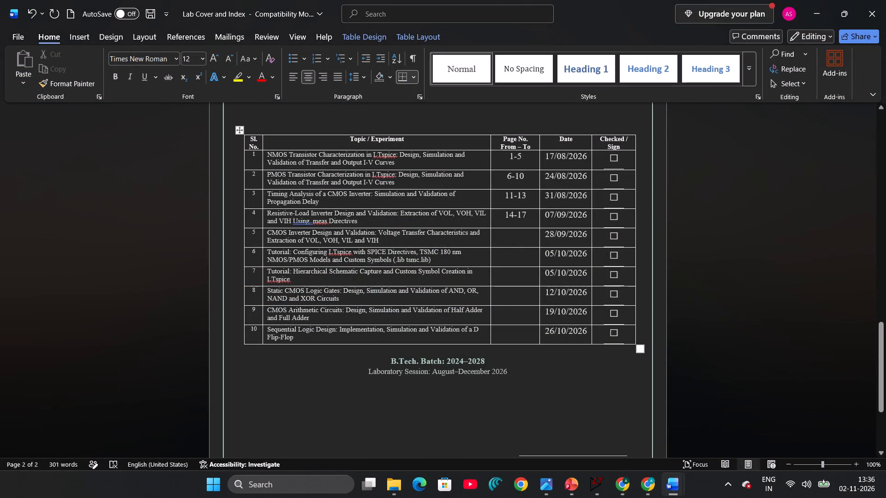
left_click(512, 239)
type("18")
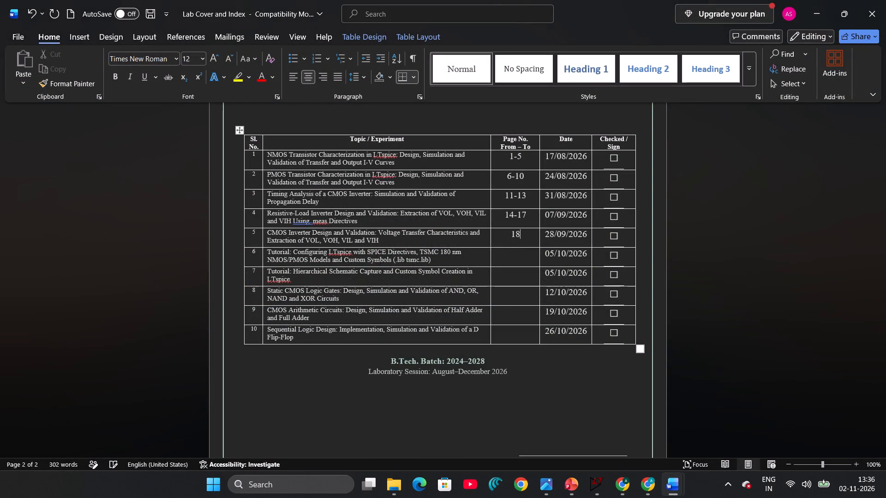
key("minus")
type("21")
Review the pages of the EXPERIMENT NO 6 OR 7 document and enter page 22 for experiment 6 in the index table.
left_click(393, 489)
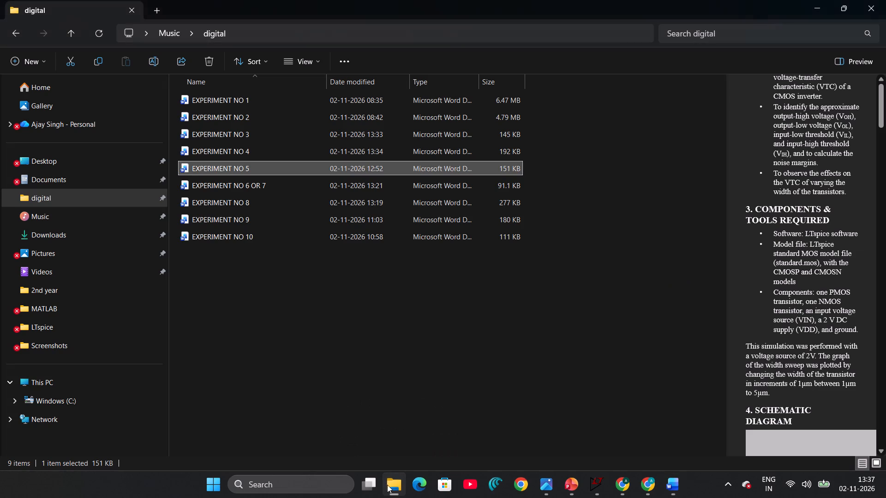
double_click(240, 180)
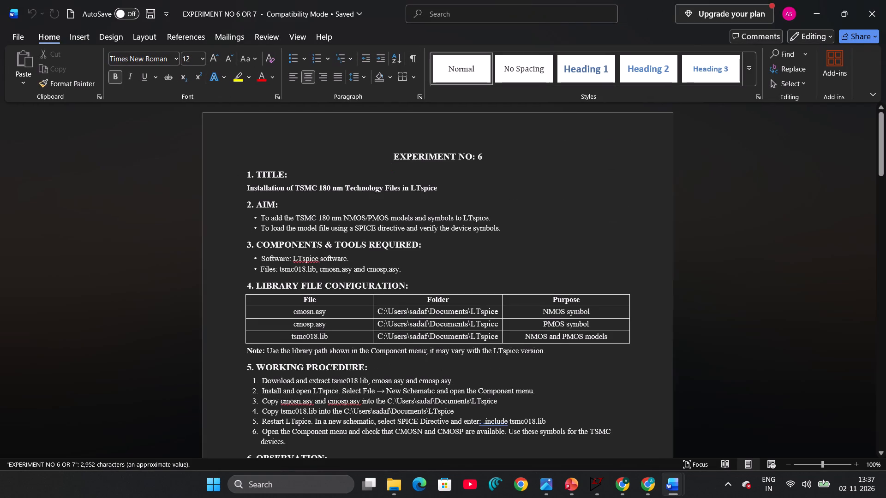
scroll(240, 180, "down", 5)
scroll(240, 180, "up", 7)
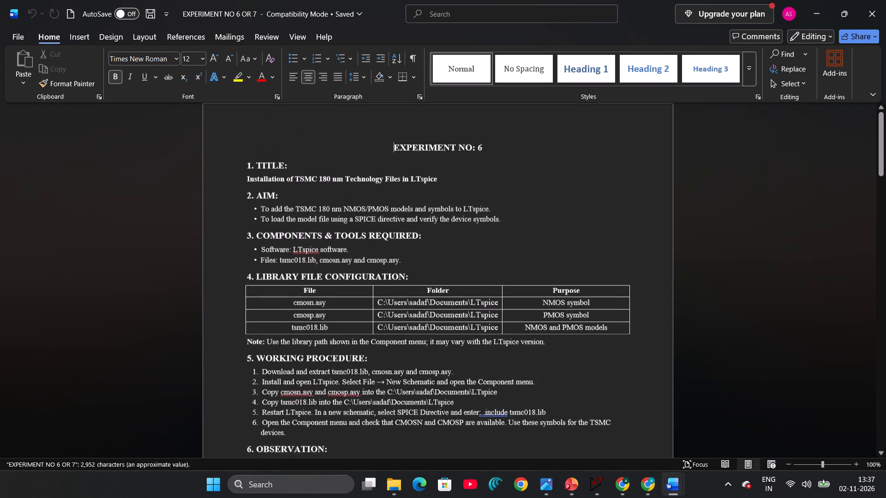
scroll(240, 180, "down", 10)
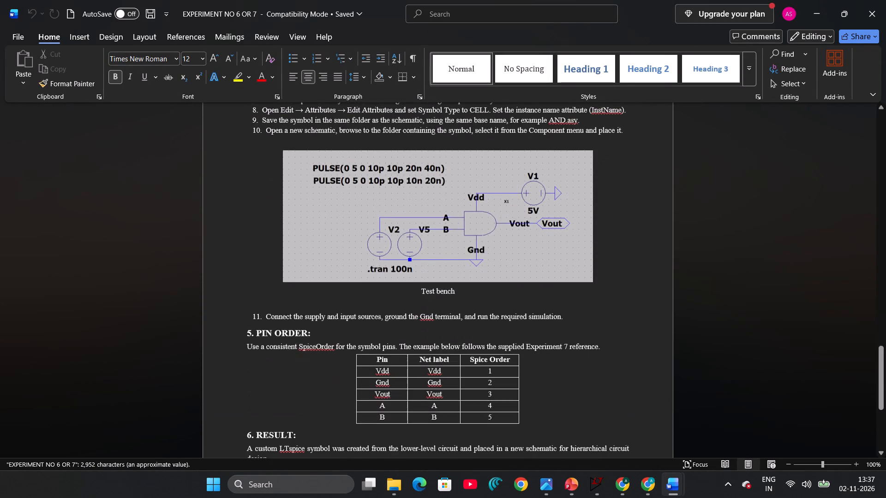
scroll(240, 180, "down", 8)
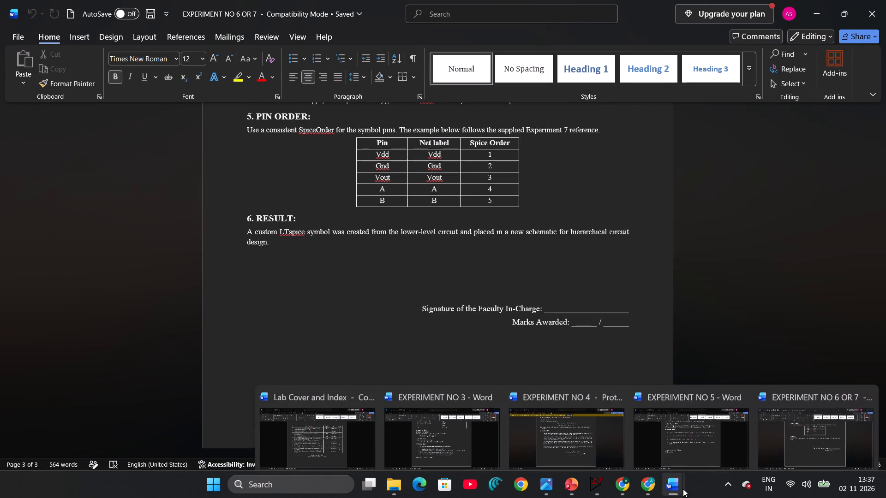
left_click(359, 427)
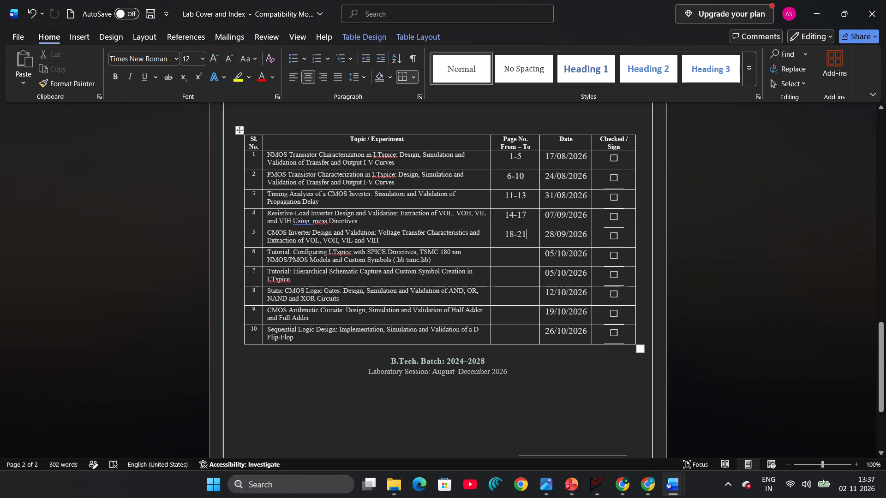
left_click(523, 260)
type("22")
Enter page range 23-24 for experiment 7 in the index table.
left_click(519, 285)
left_click(519, 285)
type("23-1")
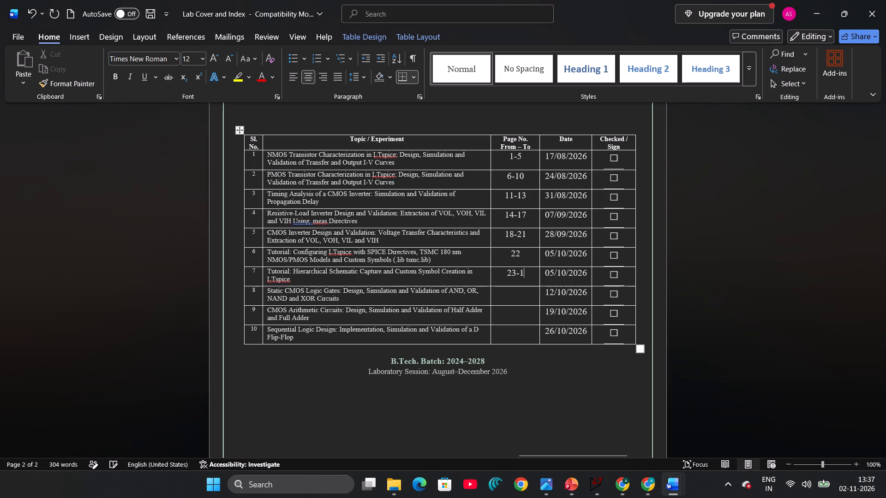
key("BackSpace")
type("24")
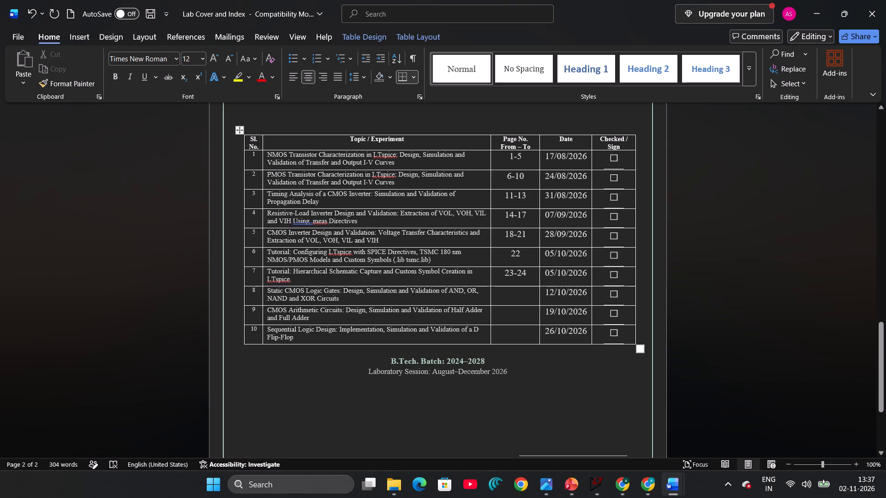
Open the EXPERIMENT NO 8 document from the digital folder and review its pages through to the end to check its length.
left_click(515, 298)
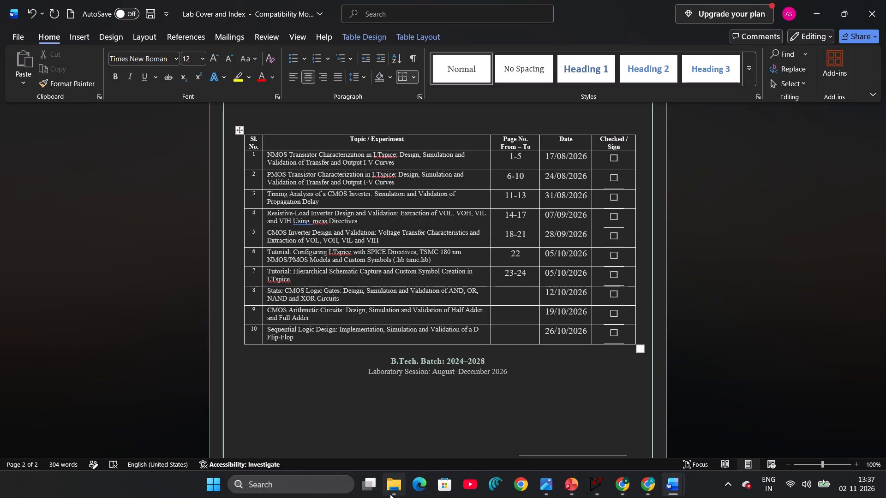
left_click(390, 494)
double_click(226, 197)
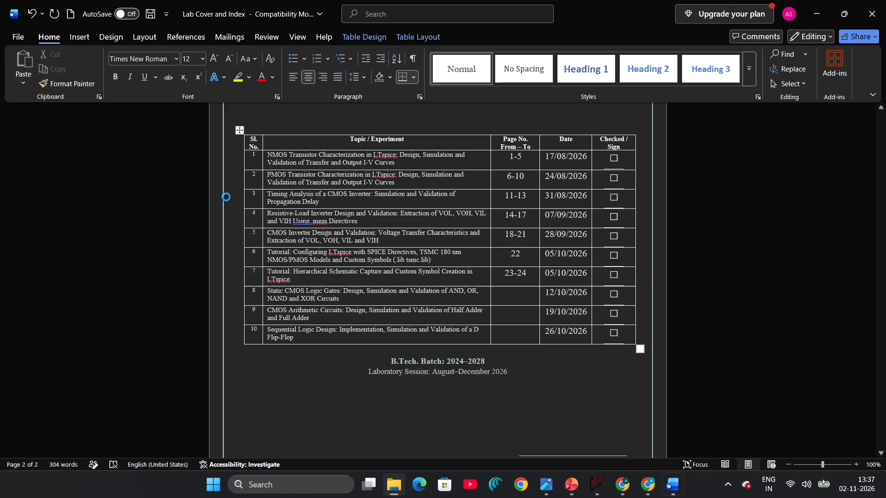
scroll(226, 197, "down", 3)
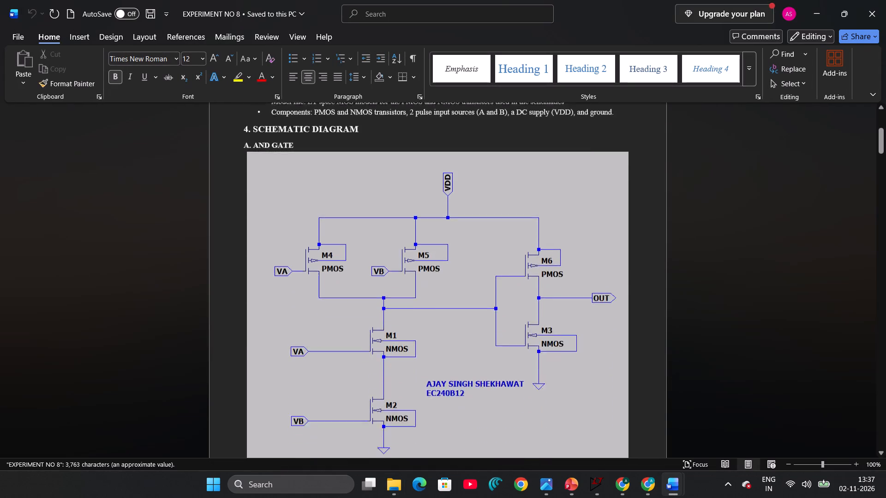
scroll(226, 197, "down", 1)
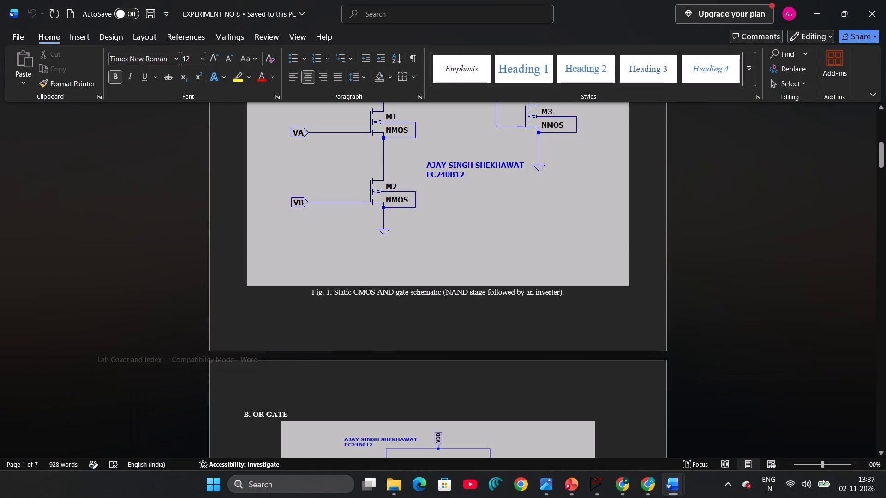
scroll(247, 290, "down", 2)
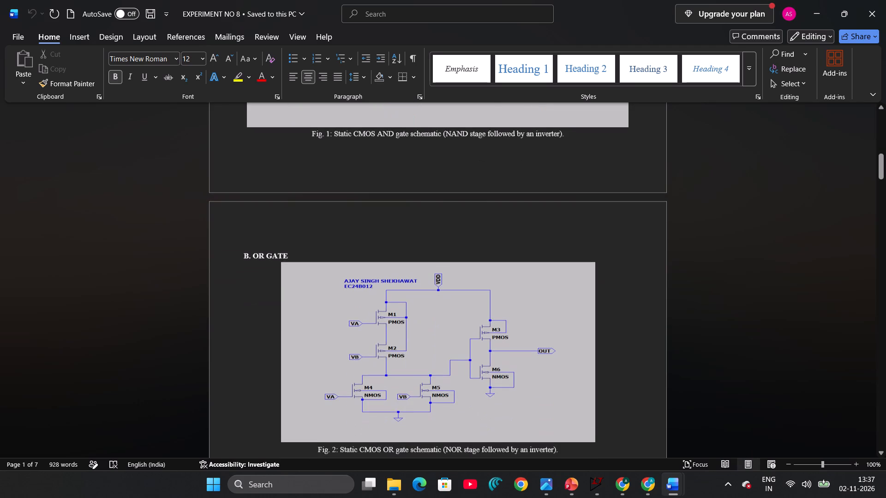
scroll(137, 322, "down", 4)
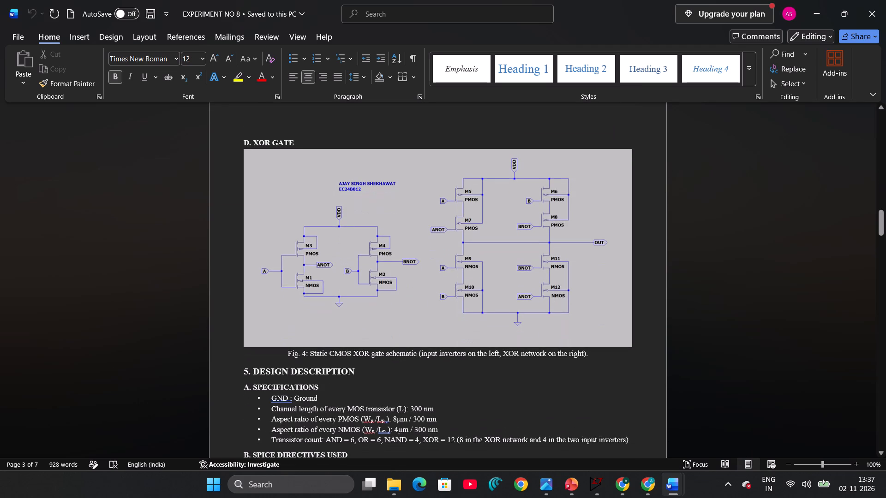
scroll(195, 301, "down", 3)
scroll(251, 308, "down", 1)
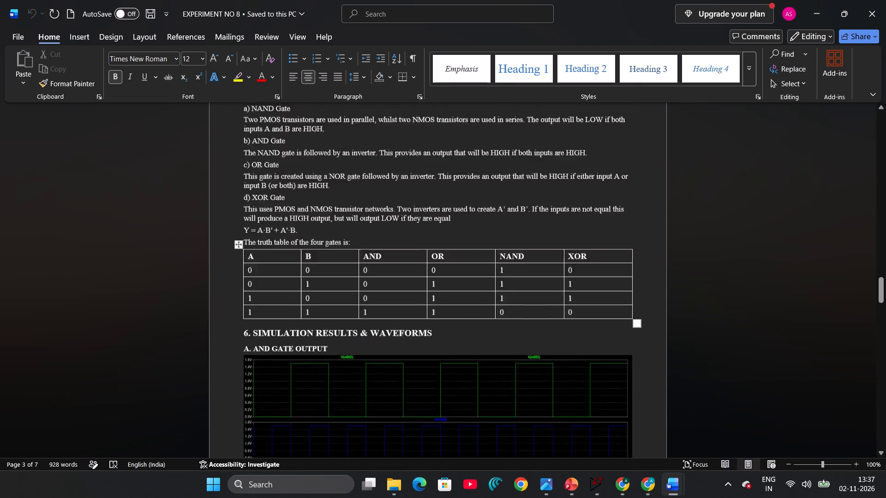
scroll(251, 308, "down", 7)
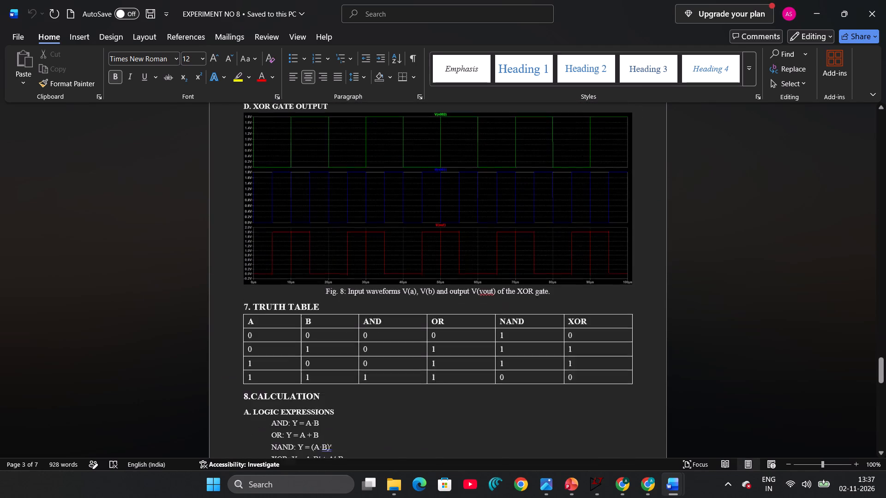
scroll(206, 326, "down", 3)
scroll(206, 326, "up", 2)
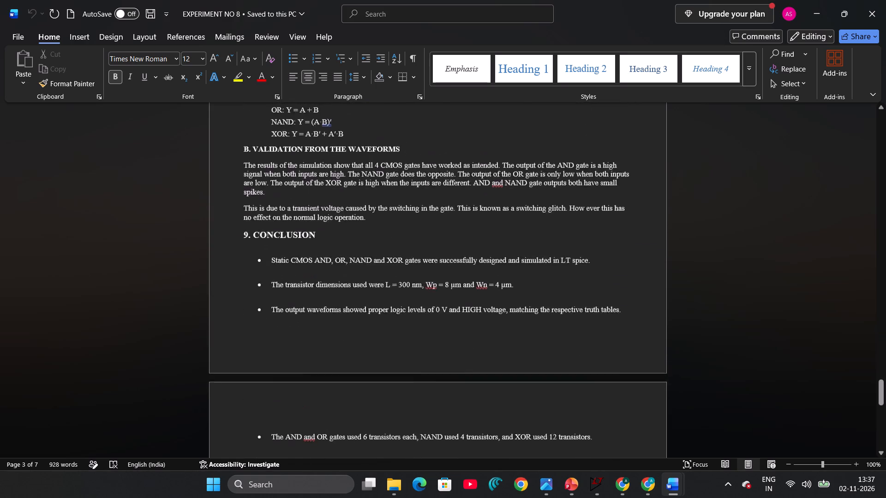
scroll(206, 326, "right", 1)
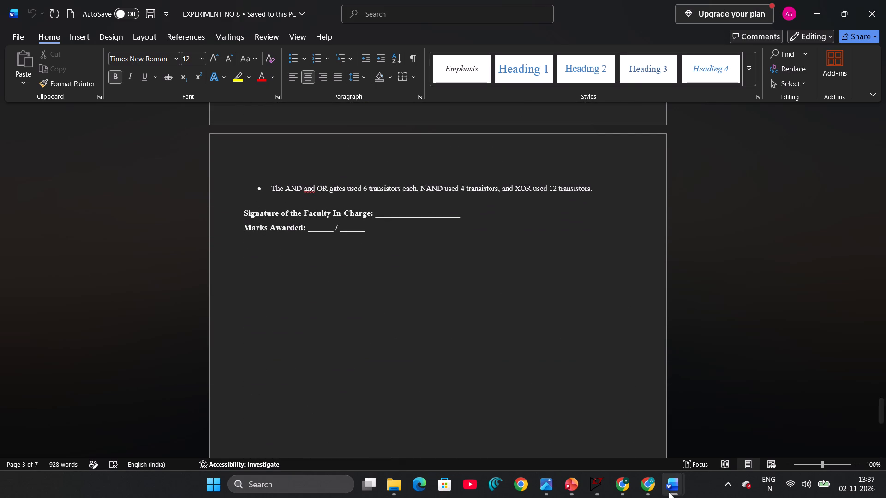
scroll(491, 192, "up", 17)
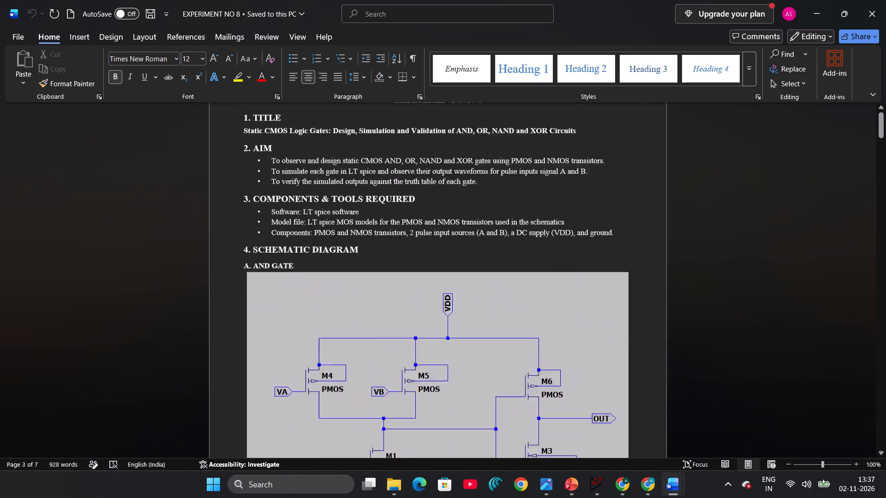
scroll(491, 192, "up", 2)
scroll(491, 192, "down", 8)
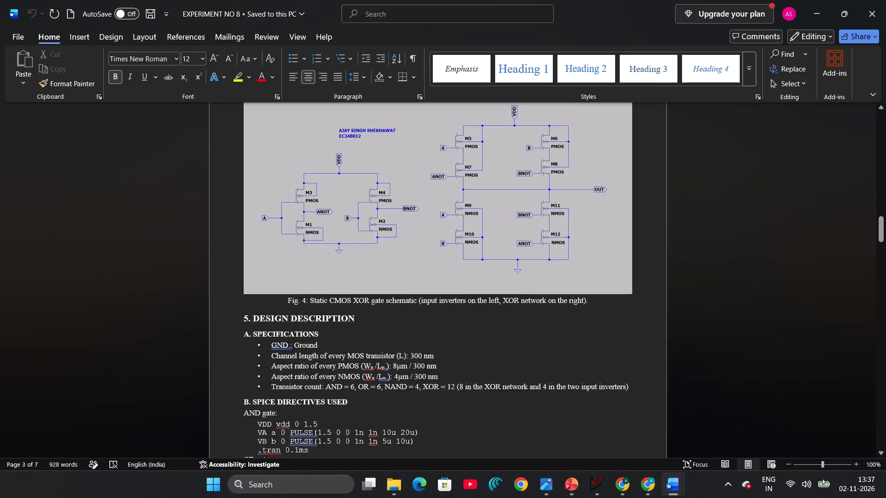
scroll(491, 192, "down", 11)
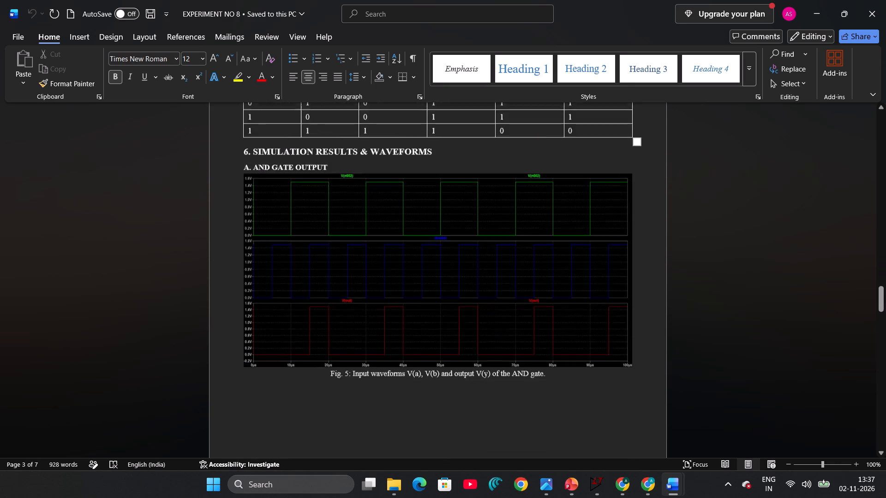
scroll(491, 192, "down", 6)
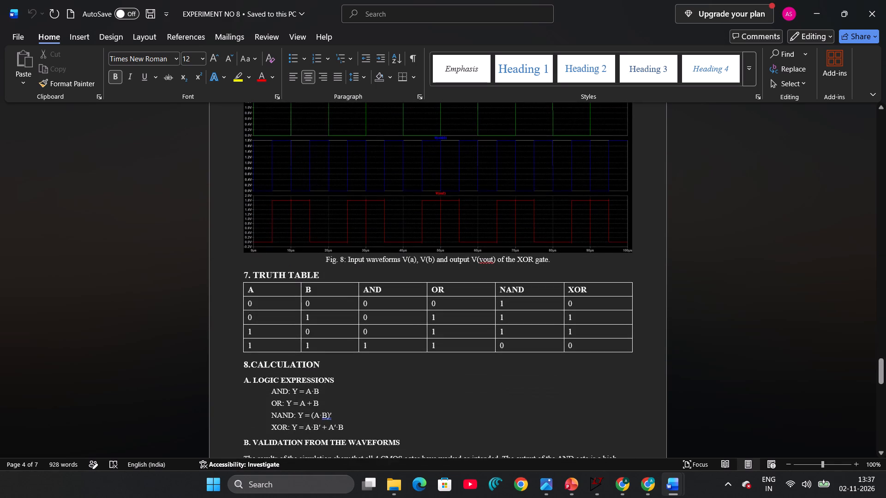
scroll(491, 192, "down", 7)
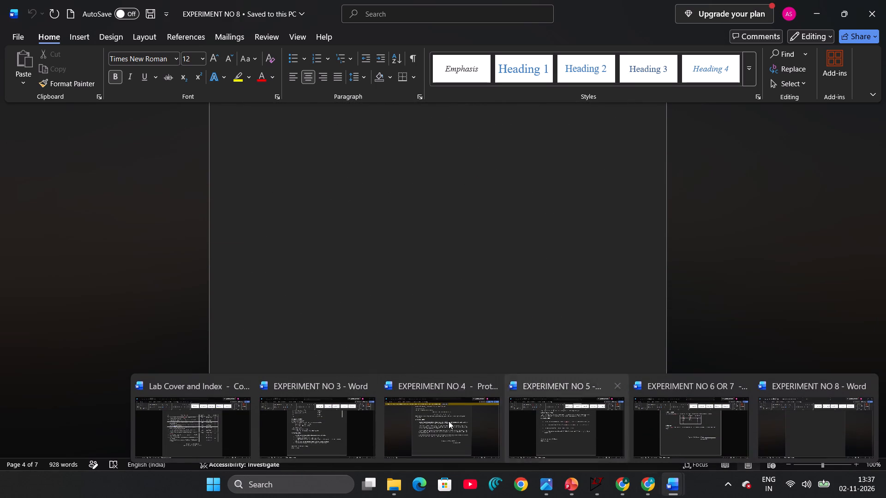
Enter page range 25-31 for experiment 8 in the index table of the Lab Cover and Index document.
left_click(228, 440)
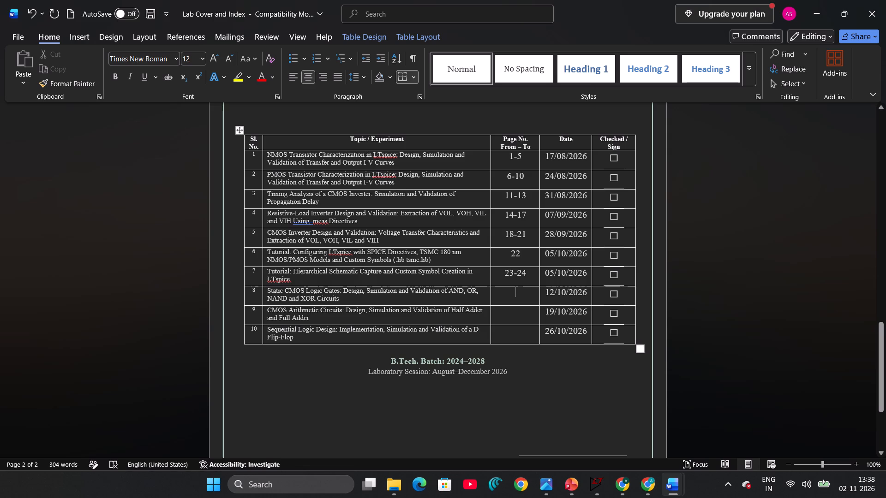
left_click(533, 296)
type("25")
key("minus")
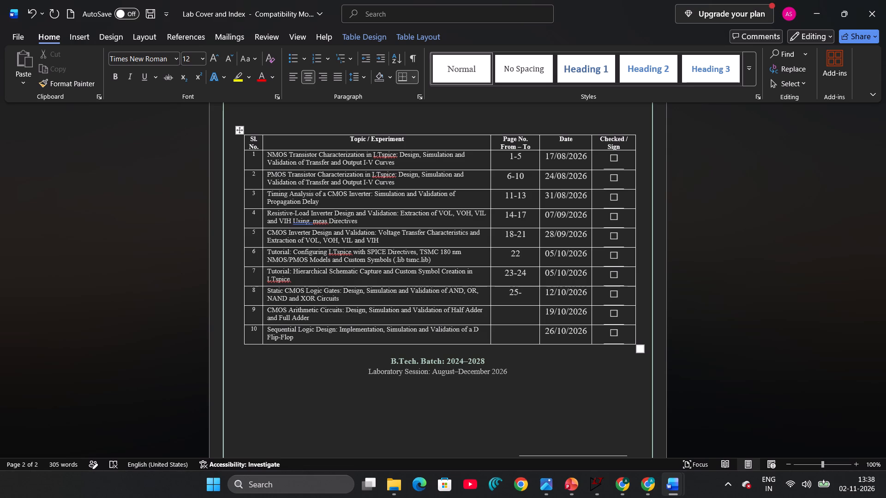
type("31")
Open the EXPERIMENT NO 9 document from the digital folder and review all its pages to check its length.
left_click(527, 317)
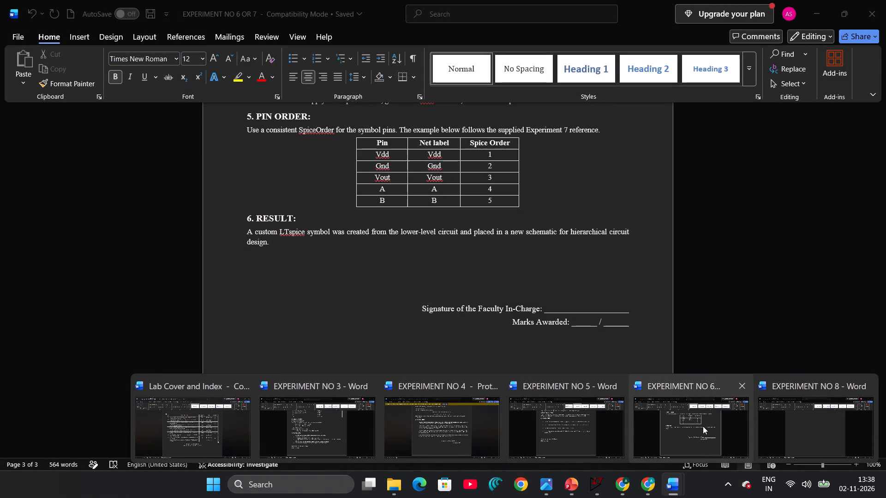
left_click(394, 486)
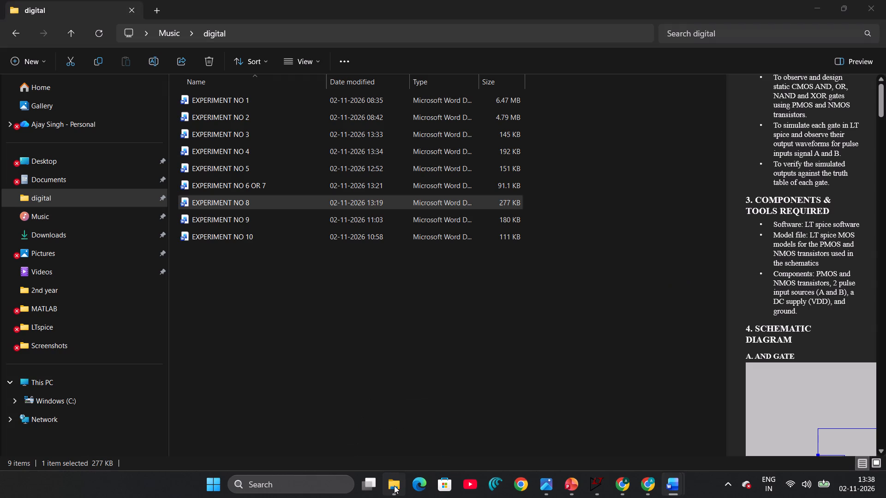
double_click(264, 225)
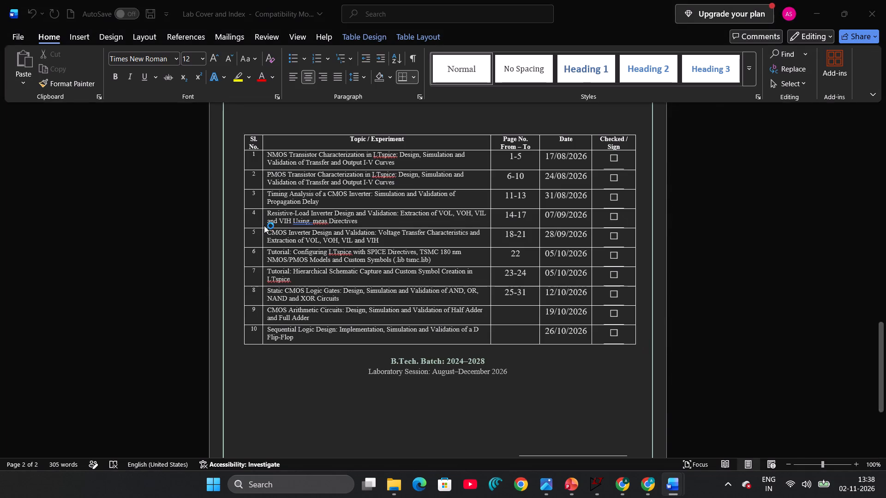
scroll(264, 225, "down", 1)
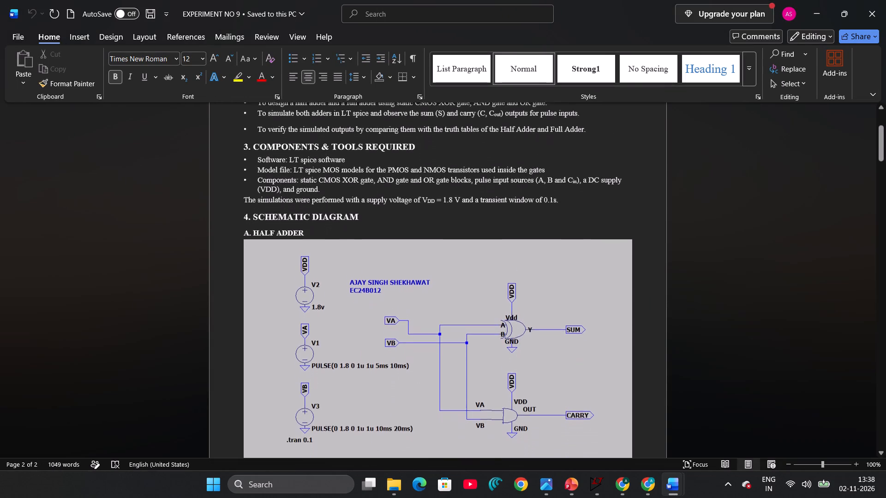
scroll(264, 225, "down", 2)
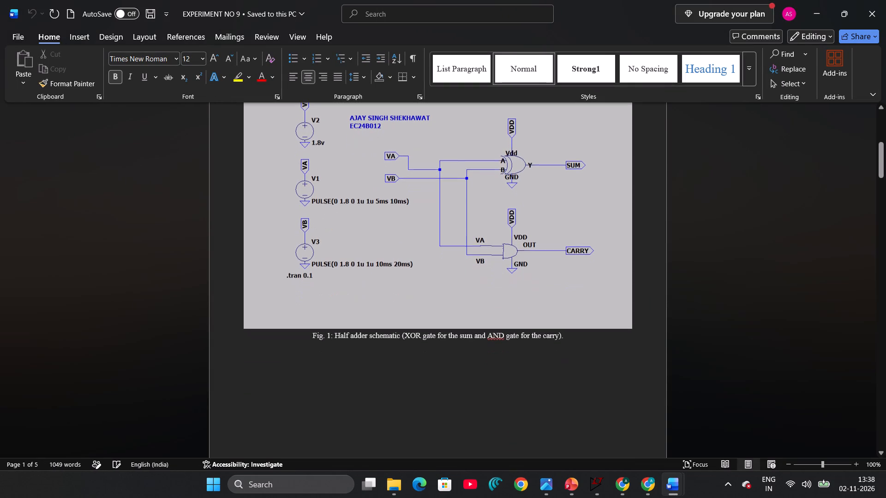
scroll(239, 242, "down", 5)
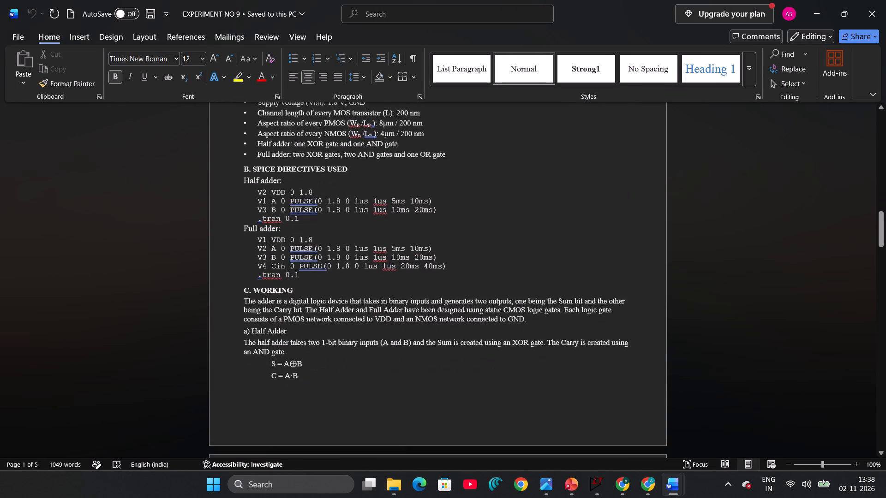
scroll(252, 239, "down", 2)
left_click(252, 239)
scroll(252, 239, "down", 5)
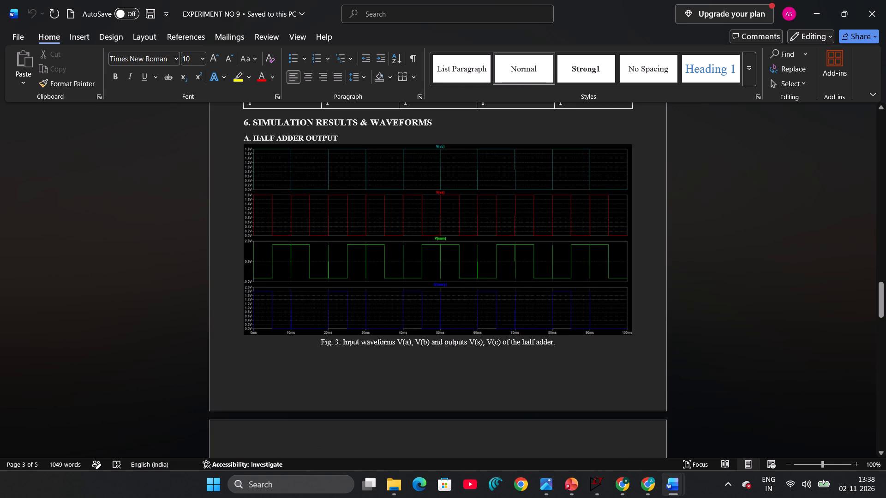
scroll(252, 239, "down", 7)
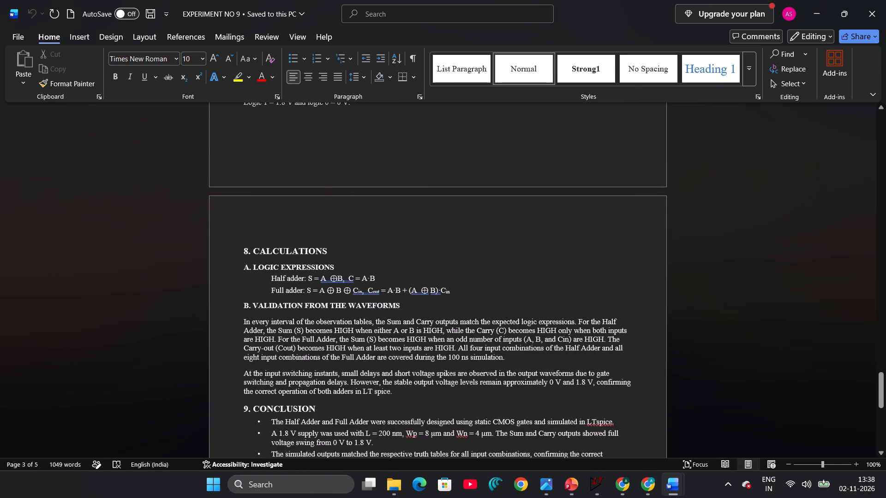
scroll(292, 228, "down", 8)
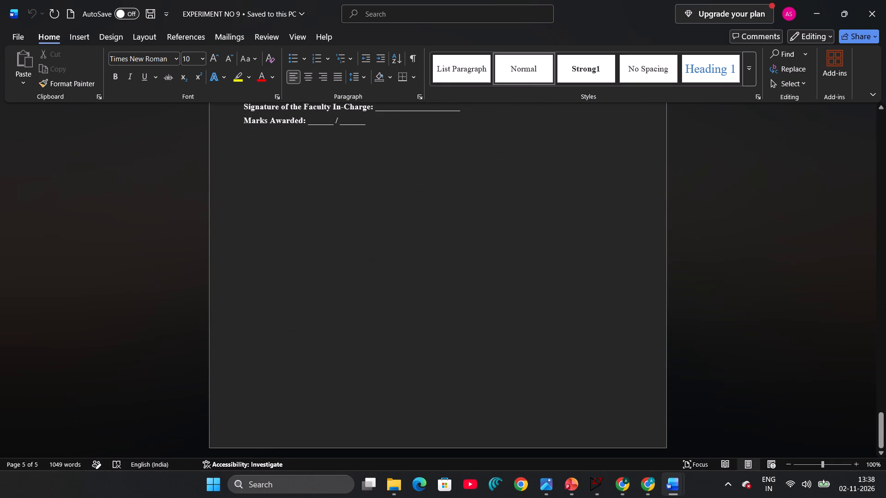
scroll(207, 289, "up", 5)
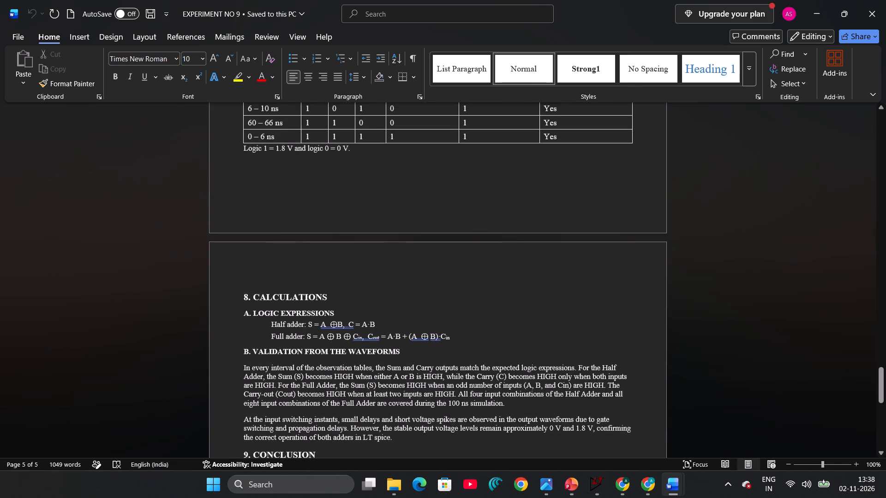
scroll(275, 187, "up", 5)
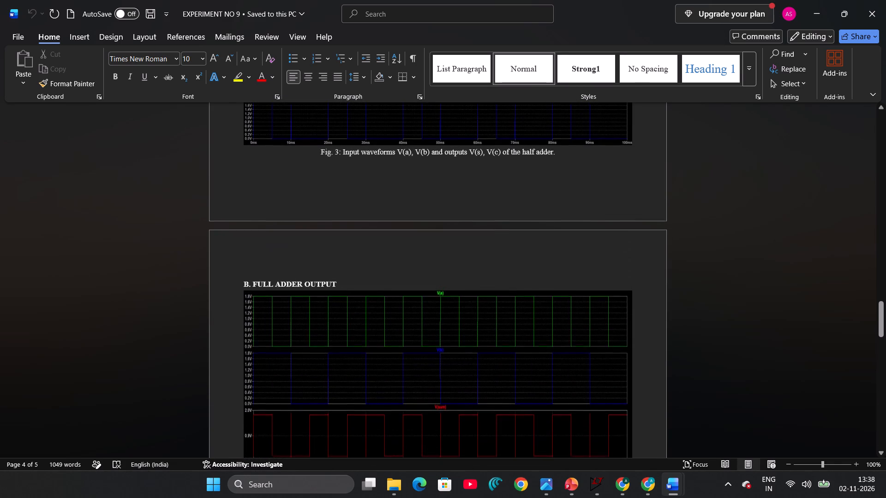
scroll(263, 195, "up", 6)
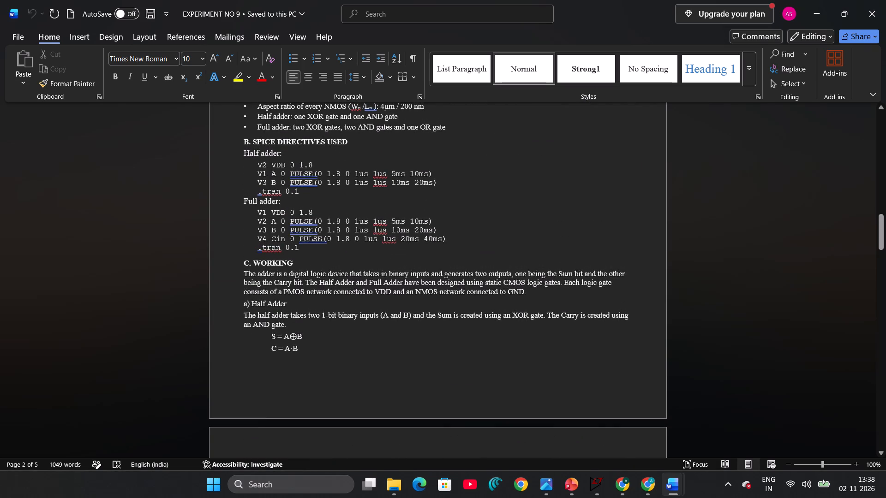
scroll(253, 342, "up", 3)
scroll(336, 233, "up", 9)
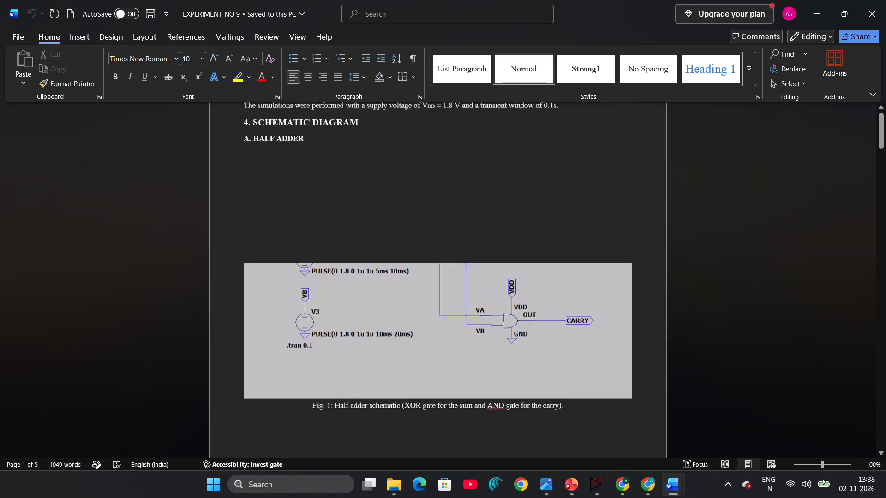
scroll(336, 233, "up", 6)
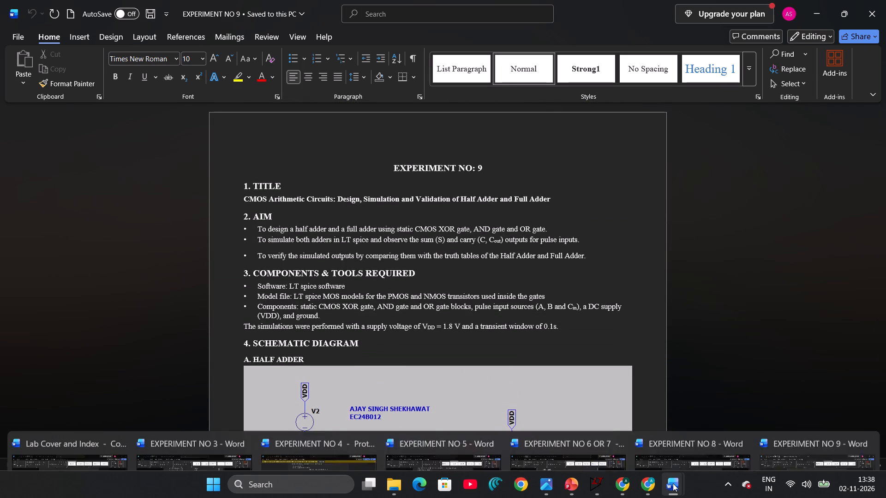
Enter page range 32-36 for experiment 9 in the index table of the Lab Cover and Index document.
left_click(87, 403)
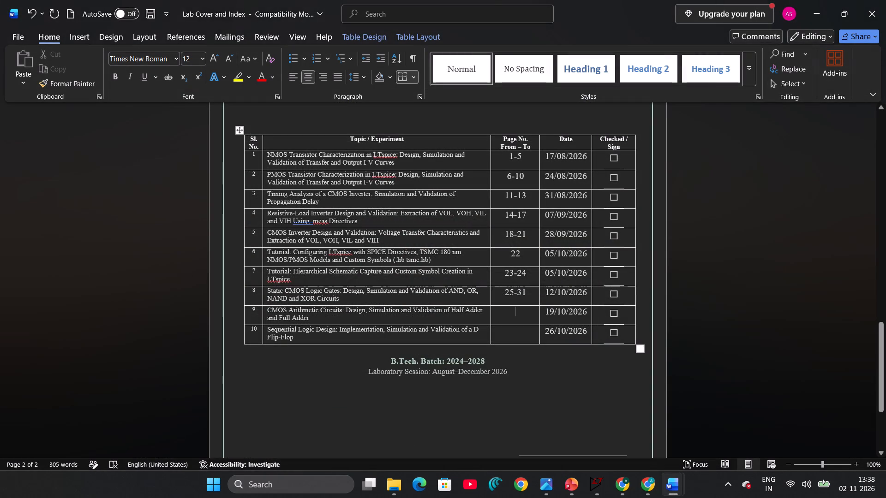
left_click(520, 311)
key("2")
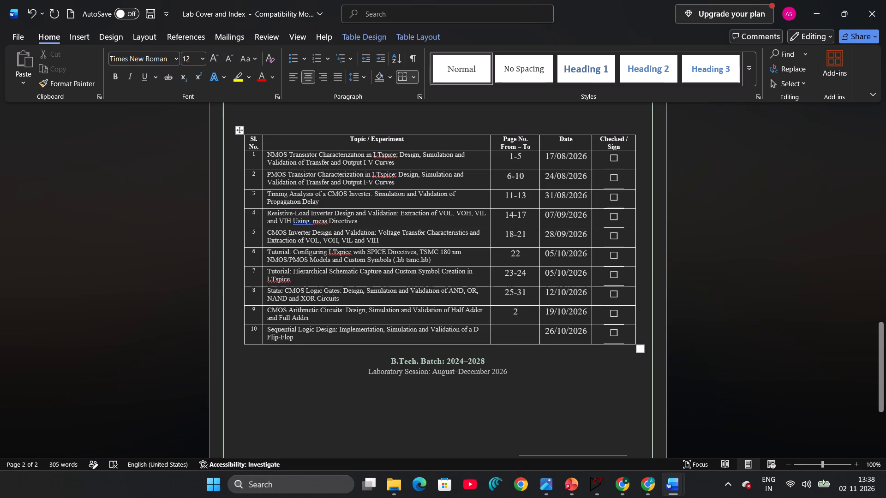
key("BackSpace")
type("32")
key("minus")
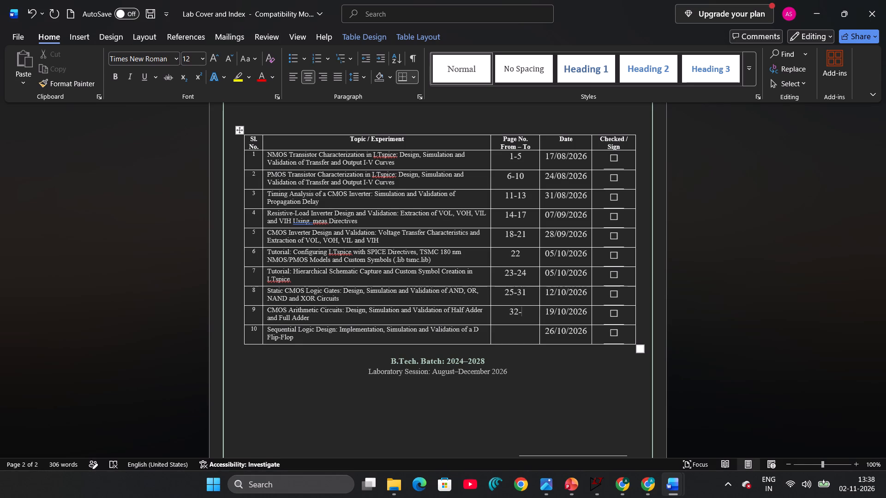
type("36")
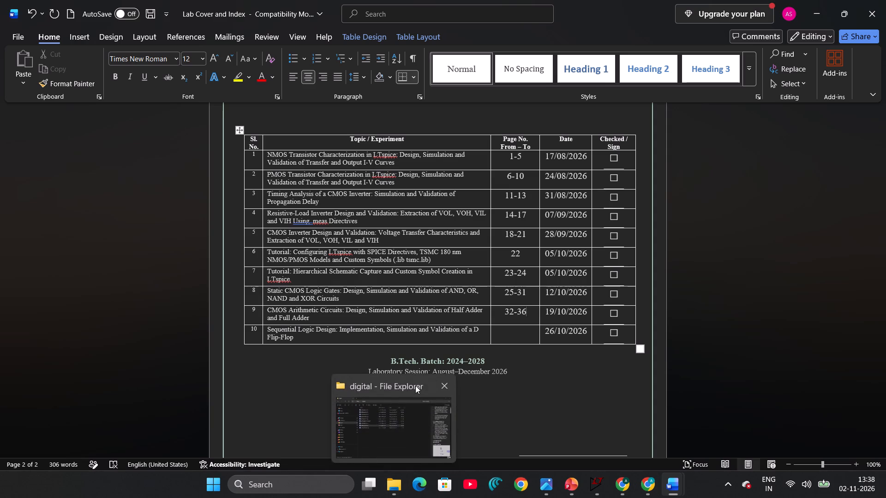
Open the EXPERIMENT NO 10 document from the digital folder and review its pages to check its length.
left_click(415, 385)
double_click(271, 235)
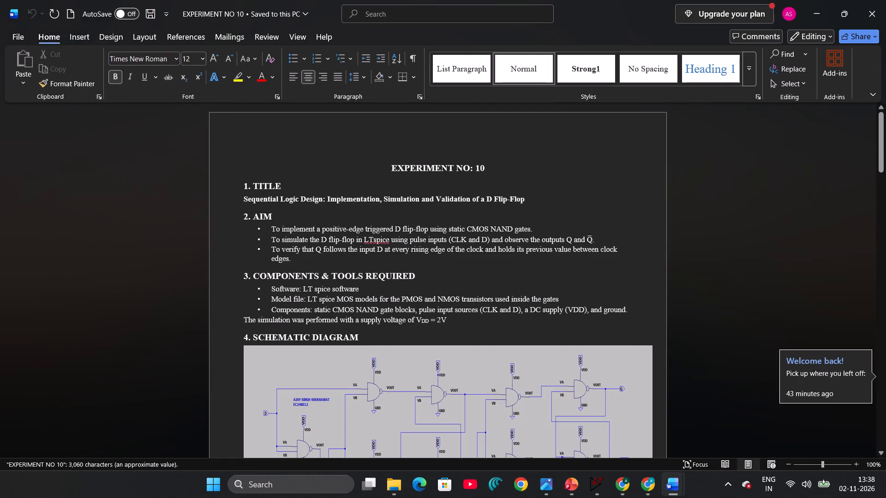
scroll(287, 284, "down", 2)
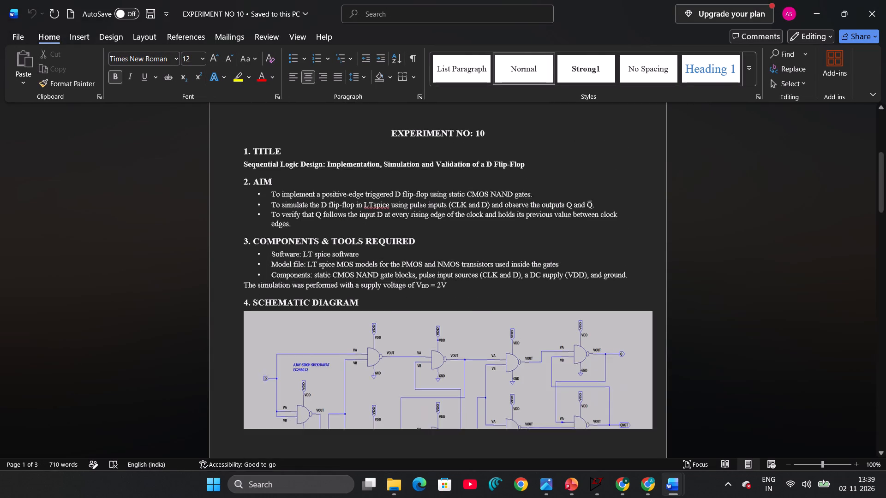
scroll(287, 284, "down", 12)
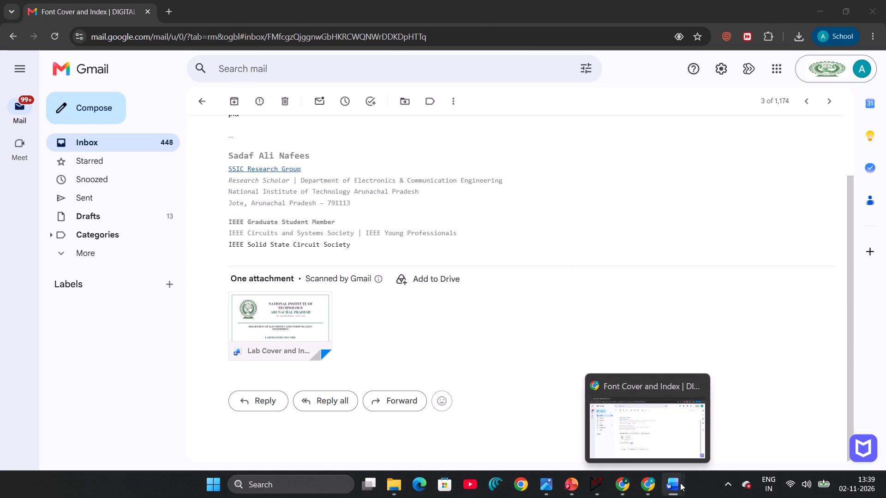
Enter page range 37-39 for experiment 10 in the index table of the Lab Cover and Index document.
left_click(60, 422)
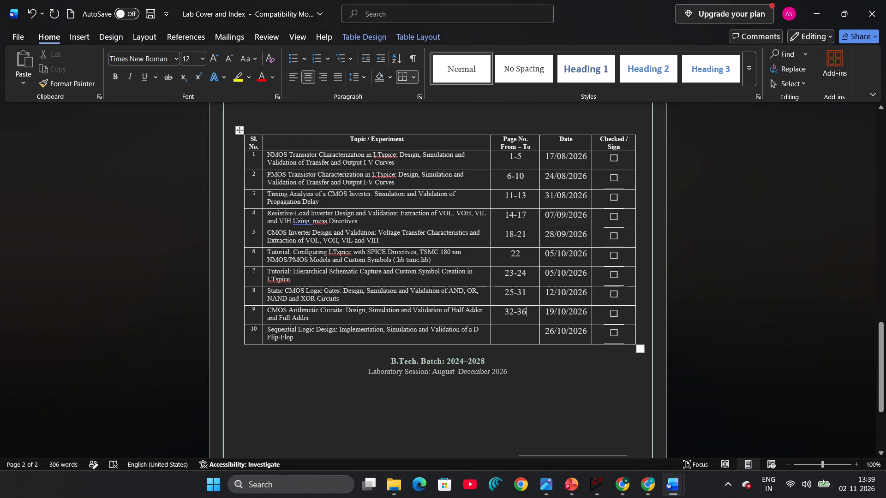
left_click(514, 337)
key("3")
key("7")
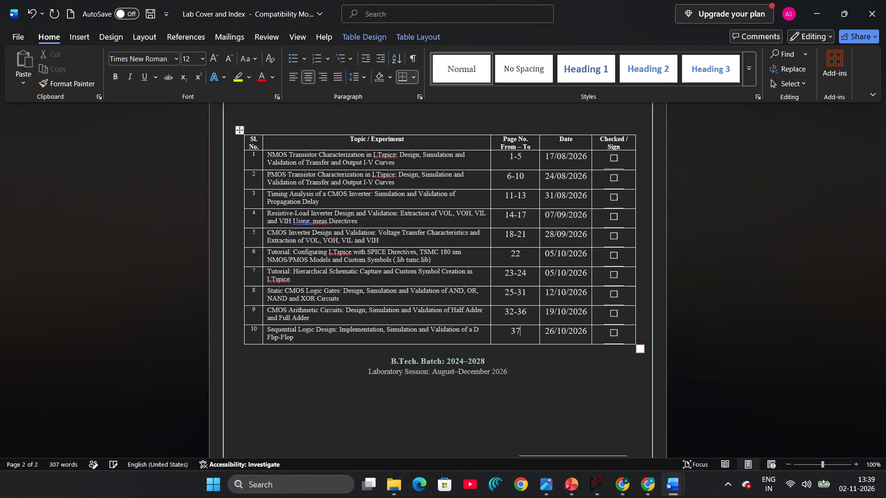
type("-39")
Look back over the cover page's student details and the index page of the Lab Cover and Index document.
scroll(514, 337, "up", 3)
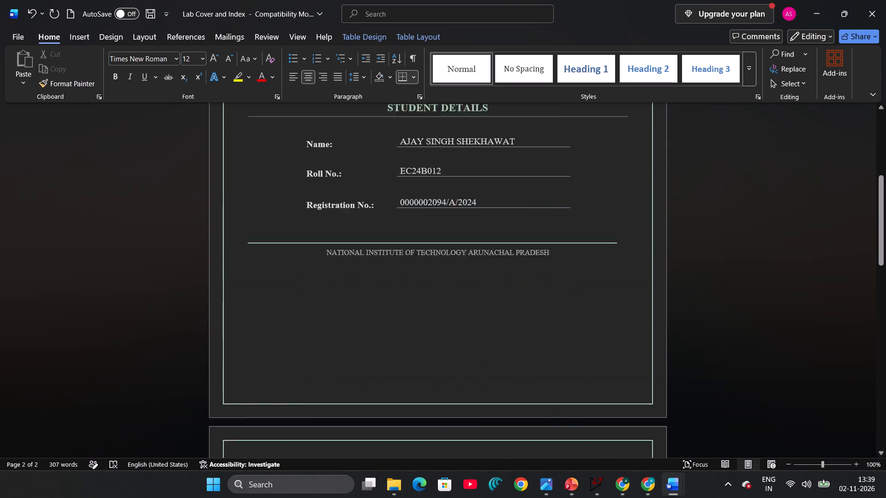
scroll(514, 337, "up", 2)
scroll(514, 337, "down", 1)
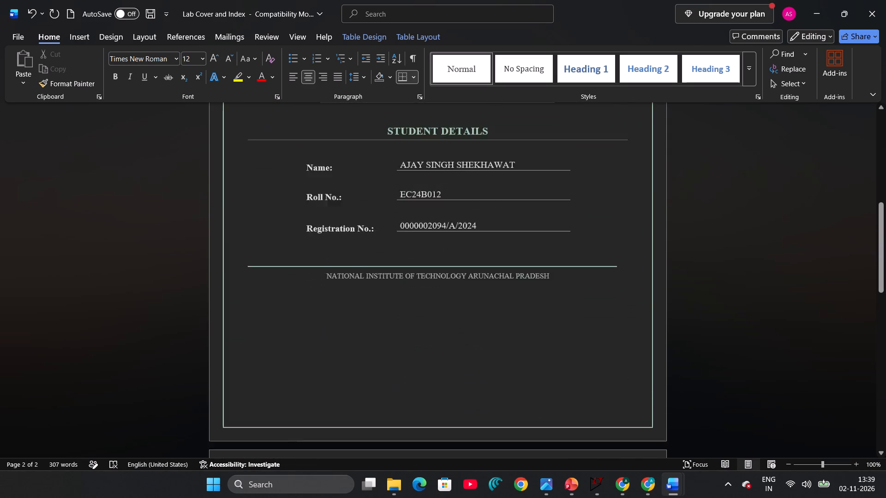
scroll(514, 337, "down", 1)
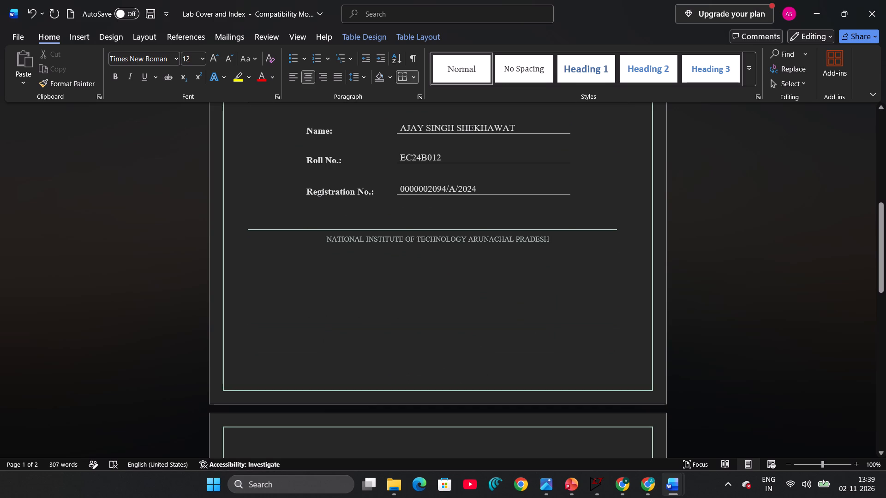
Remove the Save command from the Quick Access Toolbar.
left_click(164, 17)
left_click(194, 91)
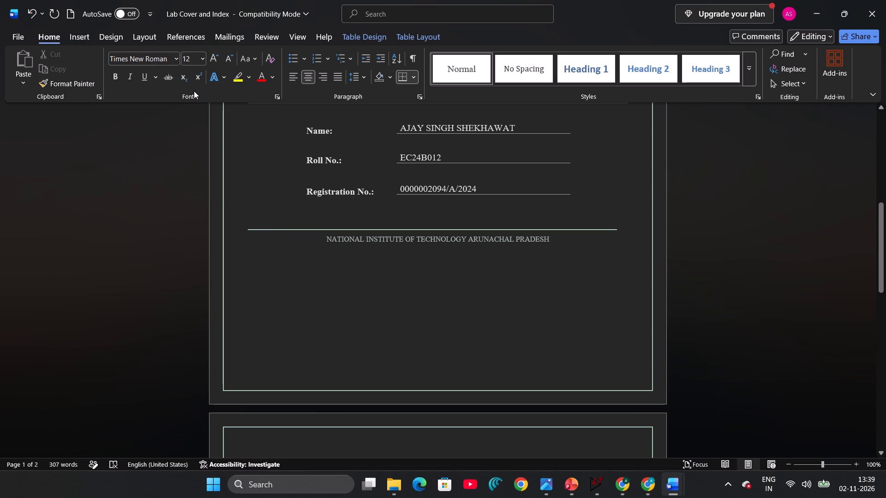
Review the cover page from its top and the index table's page ranges and dates.
scroll(194, 91, "up", 1)
scroll(176, 224, "up", 3)
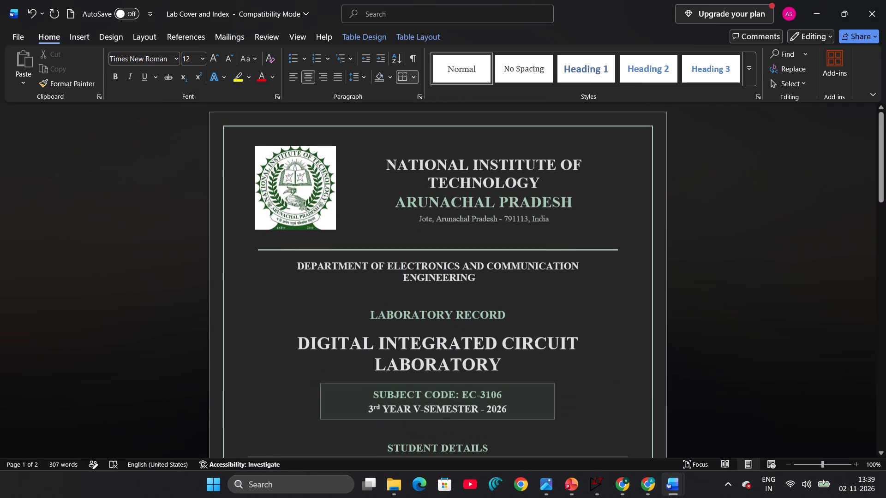
scroll(176, 224, "up", 3)
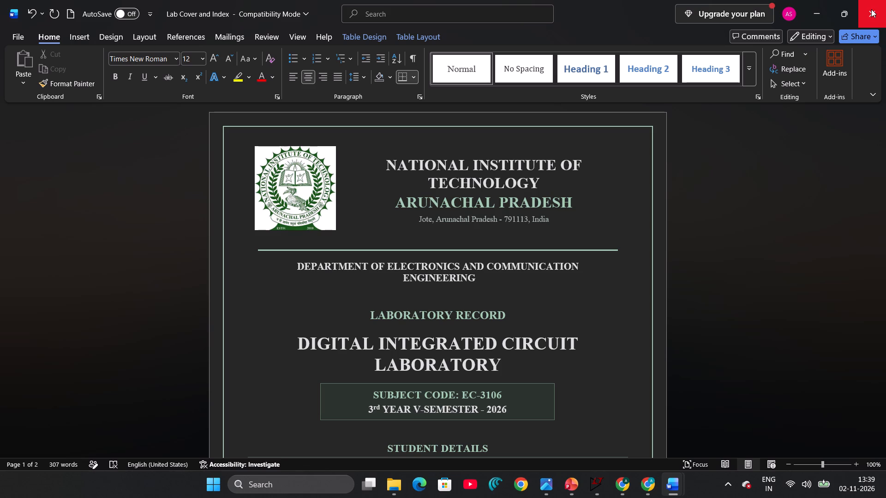
scroll(693, 219, "down", 4)
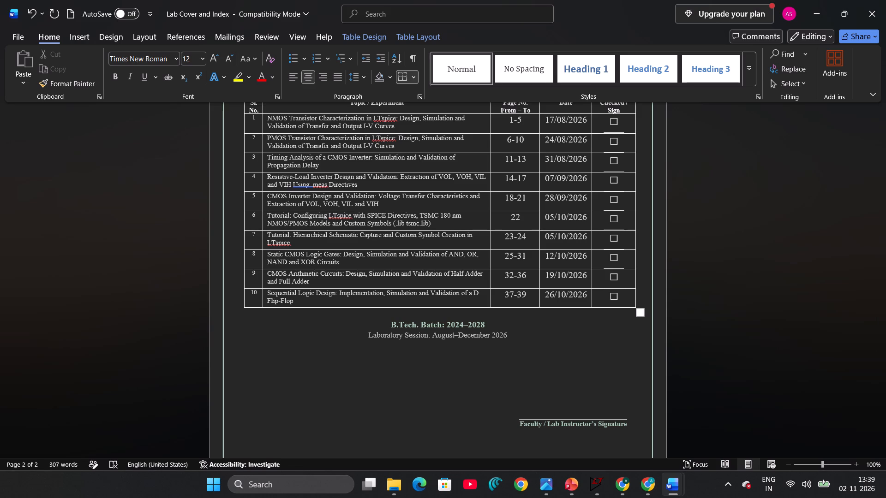
scroll(590, 270, "up", 1)
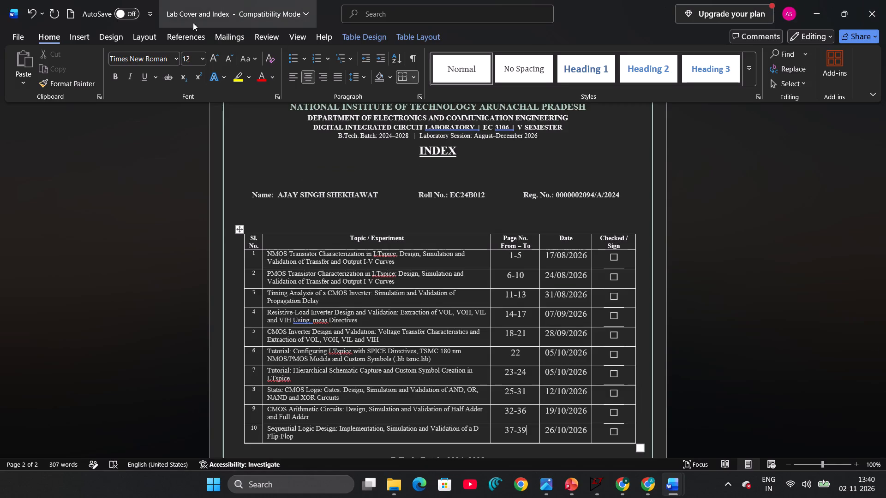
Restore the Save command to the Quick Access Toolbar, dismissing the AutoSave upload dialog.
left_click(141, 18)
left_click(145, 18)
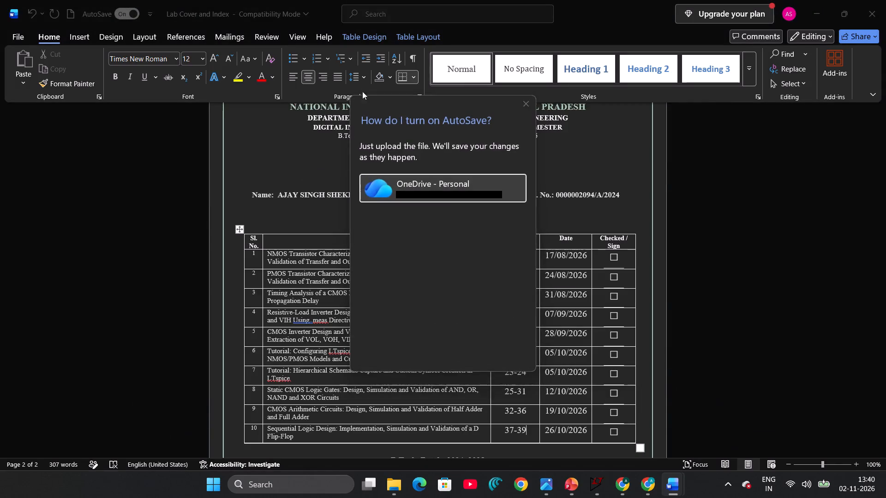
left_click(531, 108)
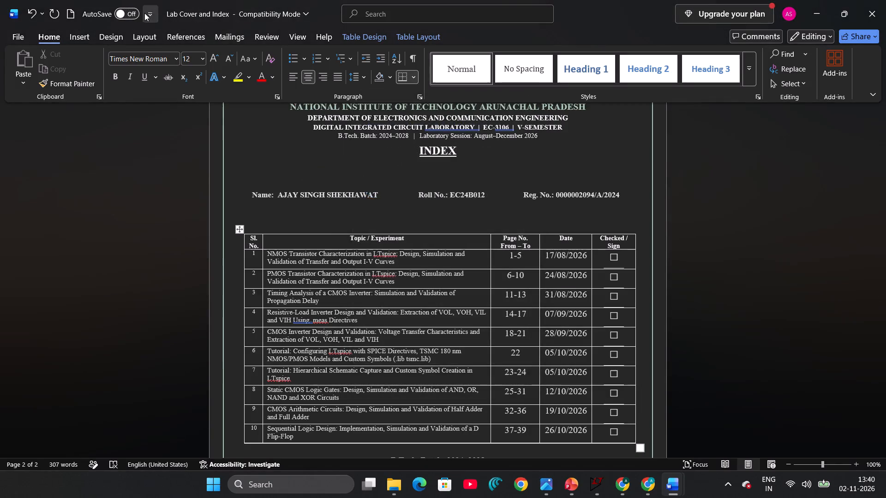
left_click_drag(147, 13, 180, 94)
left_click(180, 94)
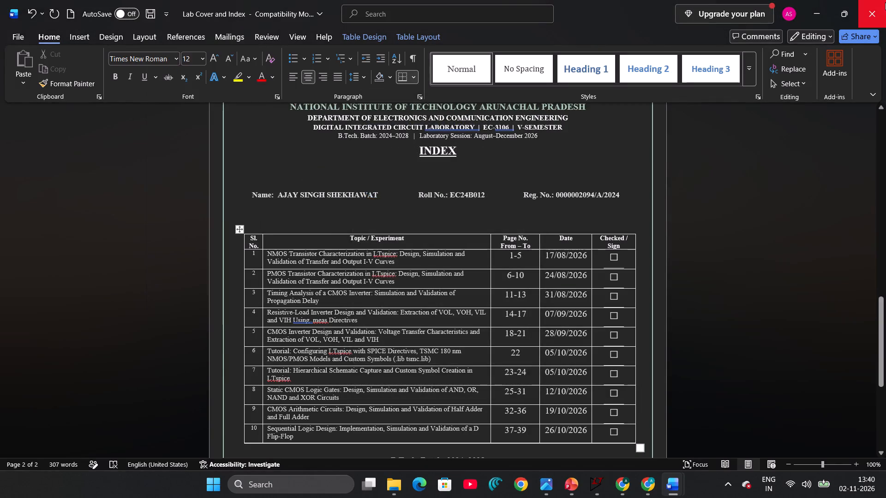
Close the Lab Cover and Index document, saving its changes in the Downloads folder.
left_click(885, 2)
left_click(440, 318)
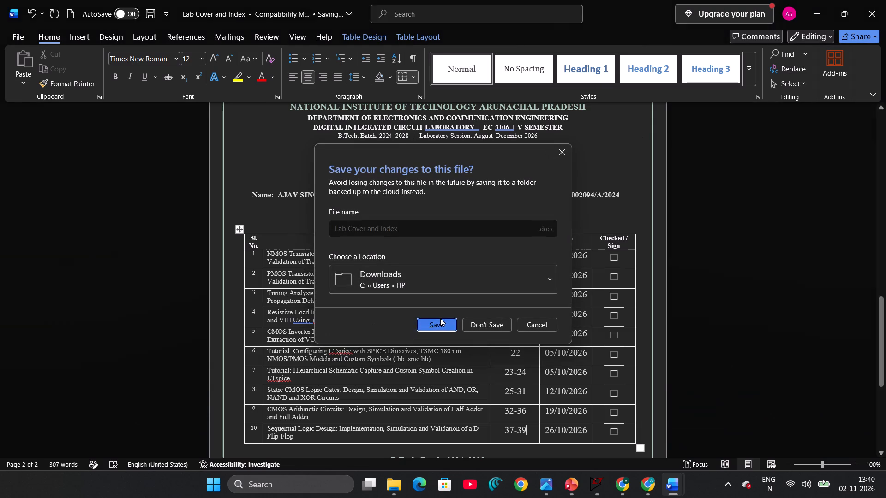
Close the digital folder window and the experiment documents still open in Word.
left_click(884, 0)
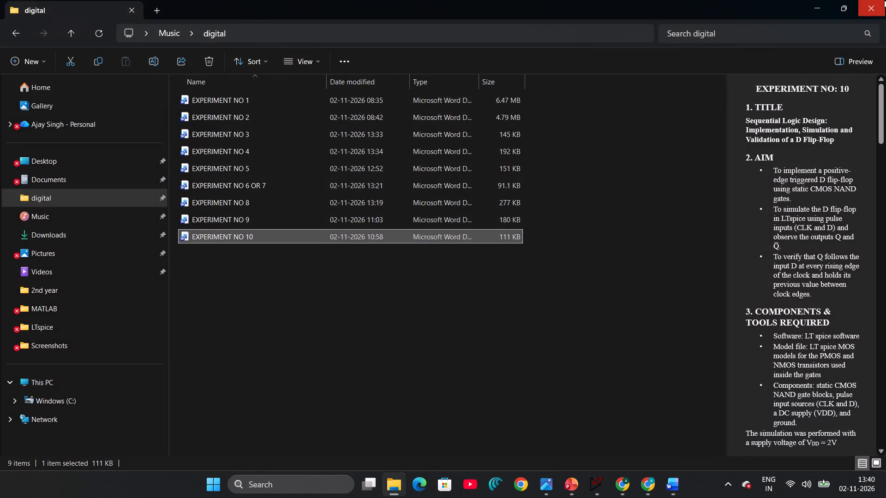
left_click(884, 0)
left_click(873, 11)
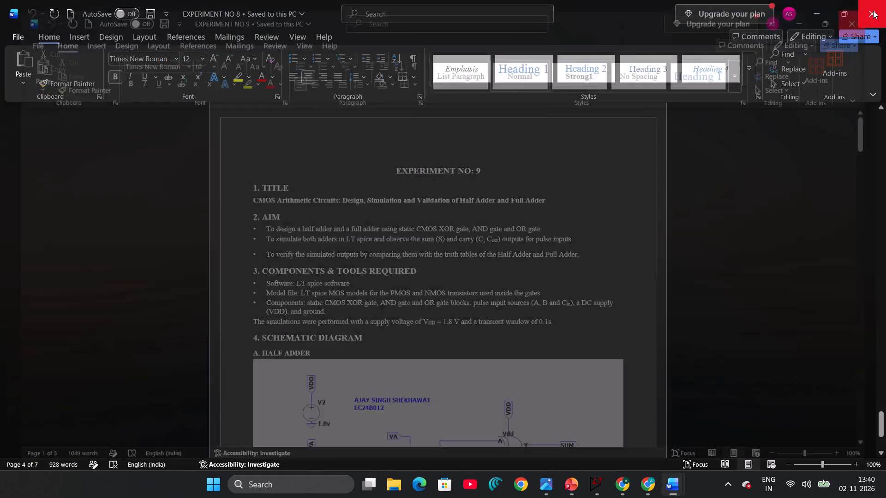
left_click(873, 11)
triple_click(873, 11)
triple_click(873, 11)
Close the browser windows holding the merged experiment PDF and the cover and index email.
left_click(873, 11)
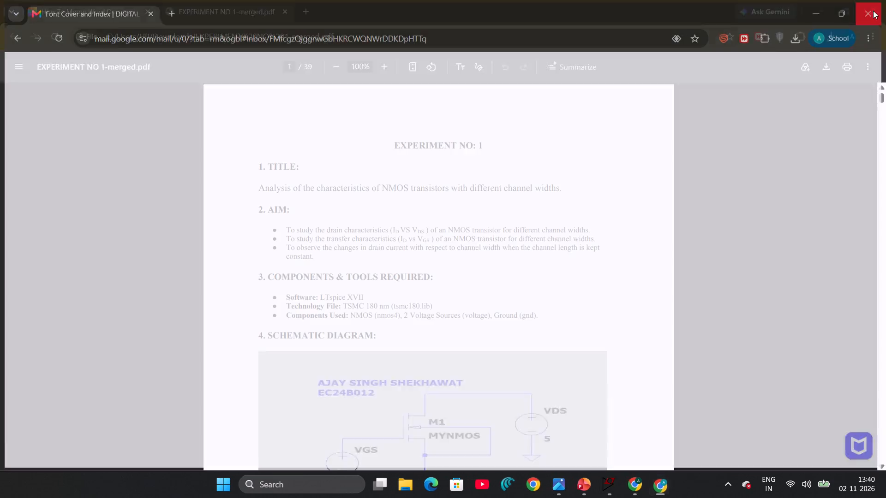
double_click(873, 11)
Close the open LTspice schematics, saving the changes to Draft25.asc.
double_click(873, 11)
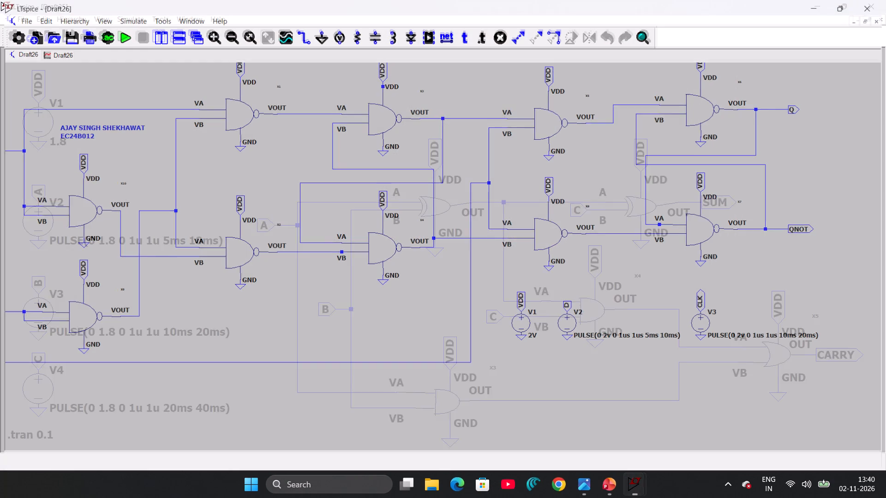
triple_click(873, 11)
triple_click(873, 11)
triple_click(873, 11)
left_click(873, 11)
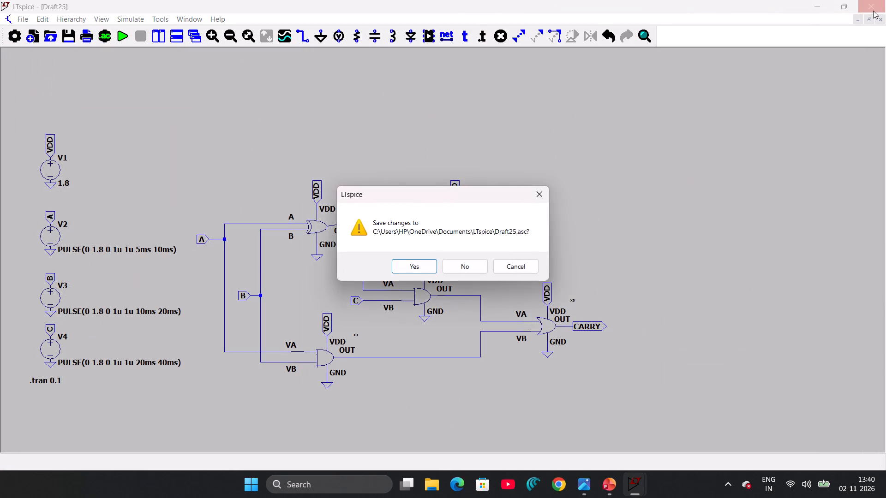
left_click_drag(873, 11, 416, 269)
left_click(416, 269)
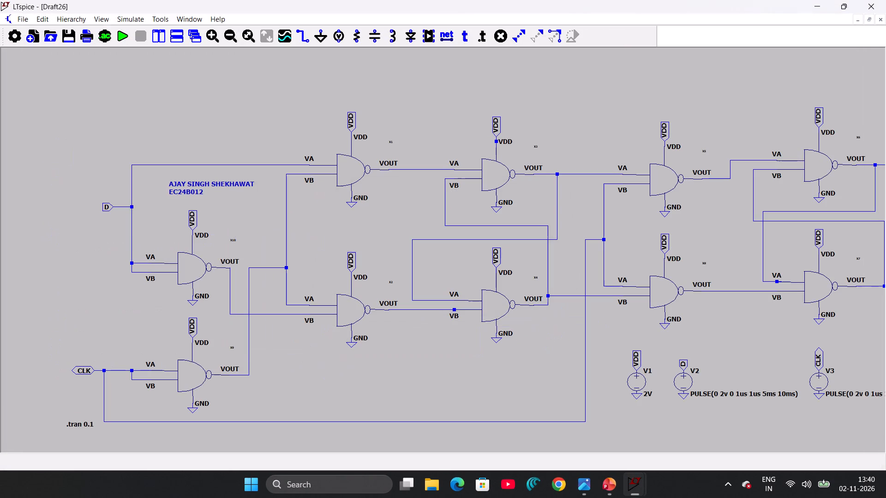
In LTspice, close the Draft26, AND, OR, NAND and xor_cmos schematics, saving the changes to the gate schematics.
left_click(884, 0)
left_click(875, 4)
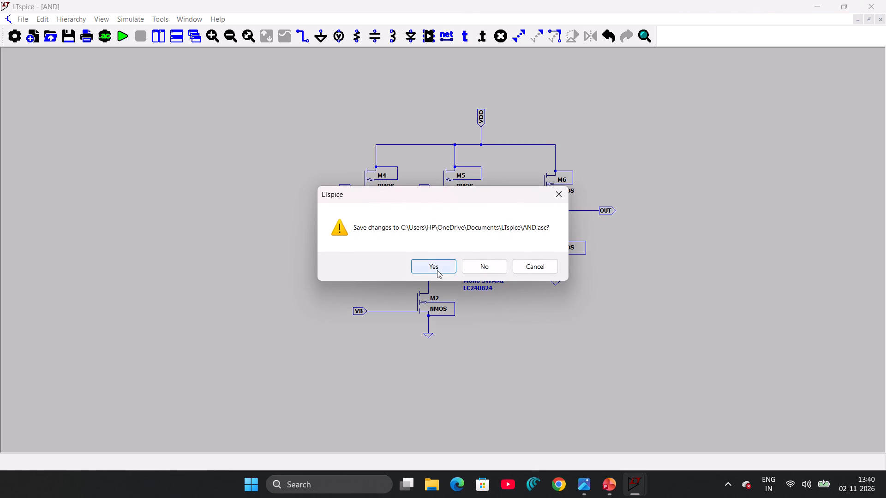
left_click(437, 270)
left_click(884, 1)
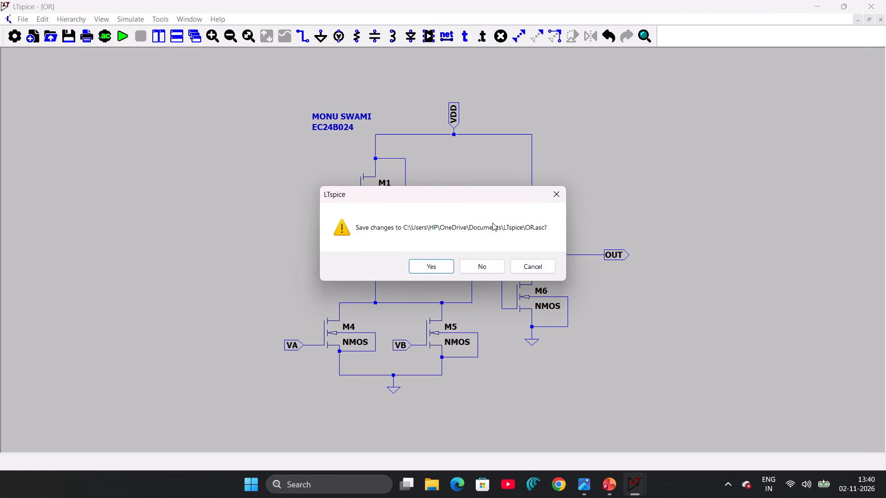
left_click(442, 265)
left_click(884, 0)
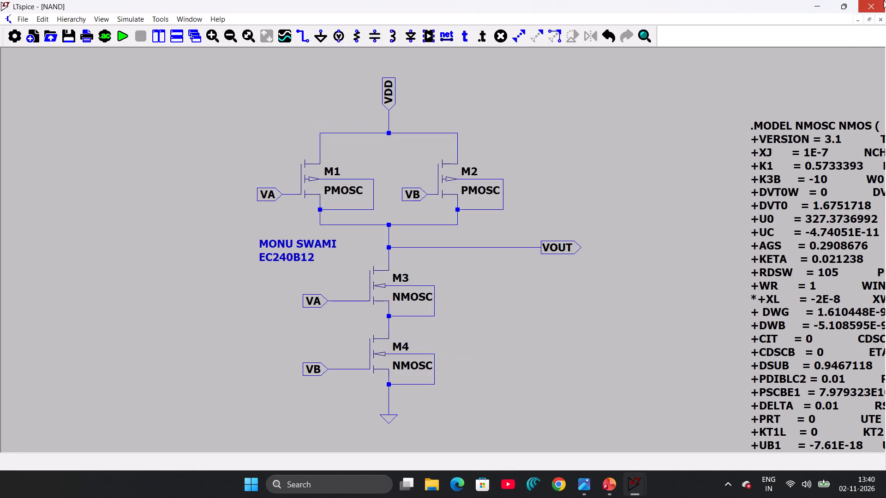
left_click(419, 273)
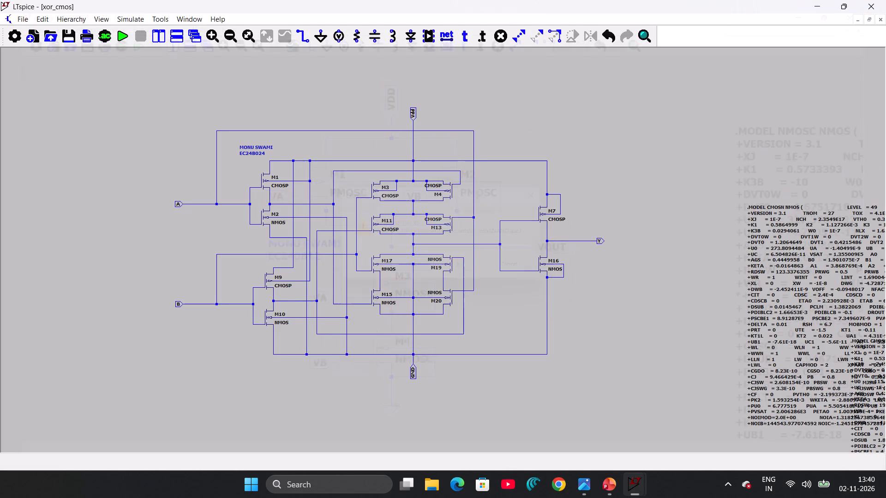
left_click(885, 0)
left_click(418, 268)
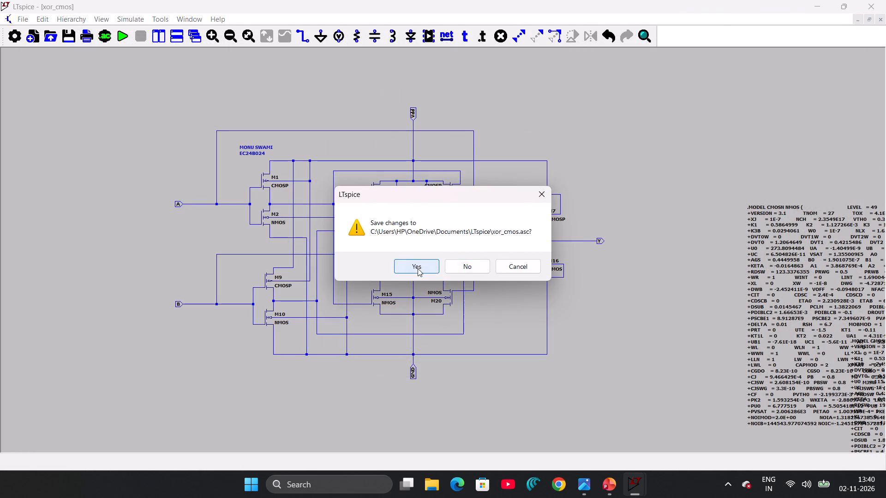
Close the other NAND schematic and the remaining Draft26 flip-flop schematic, saving the changes to Draft26.
left_click(881, 0)
left_click(881, 0)
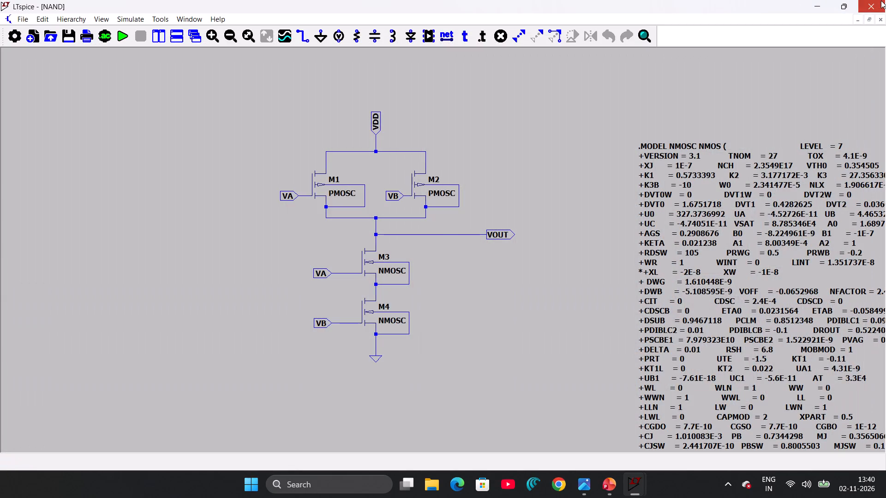
left_click(885, 0)
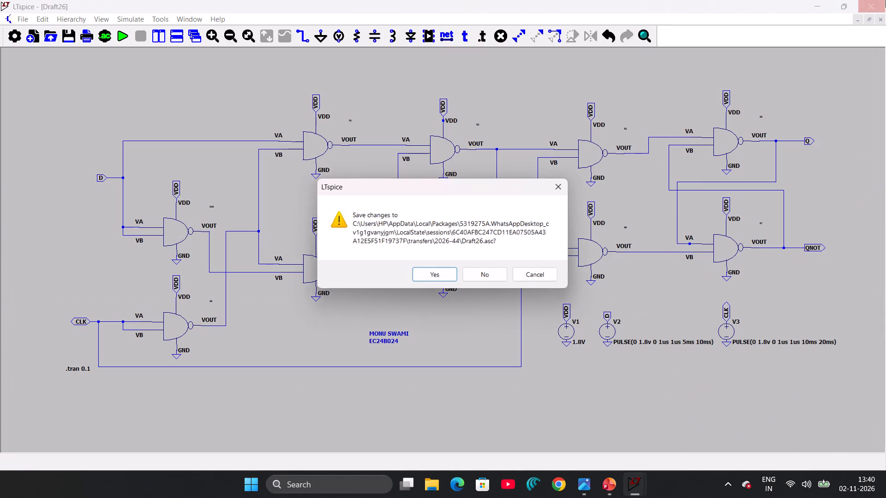
left_click(433, 273)
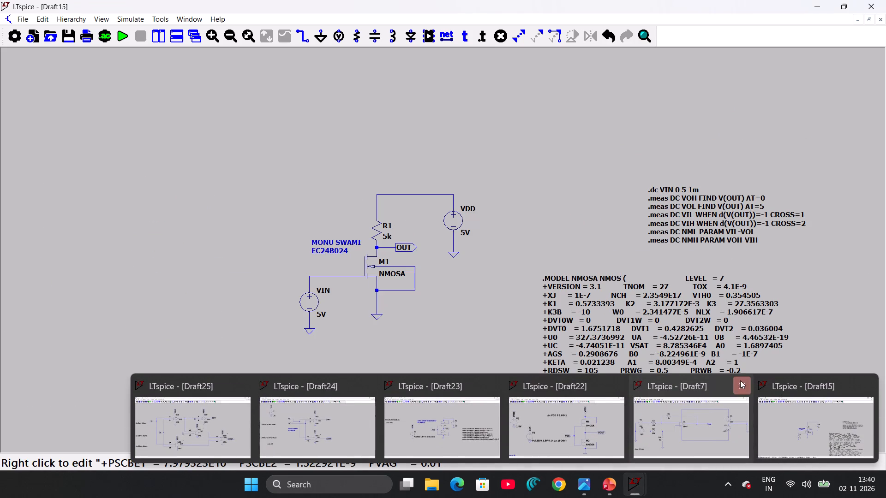
Close all the remaining LTspice schematics, including Draft7, Draft22, Draft23, Draft15 and Draft24, saving the changes to Draft24.
left_click(742, 383)
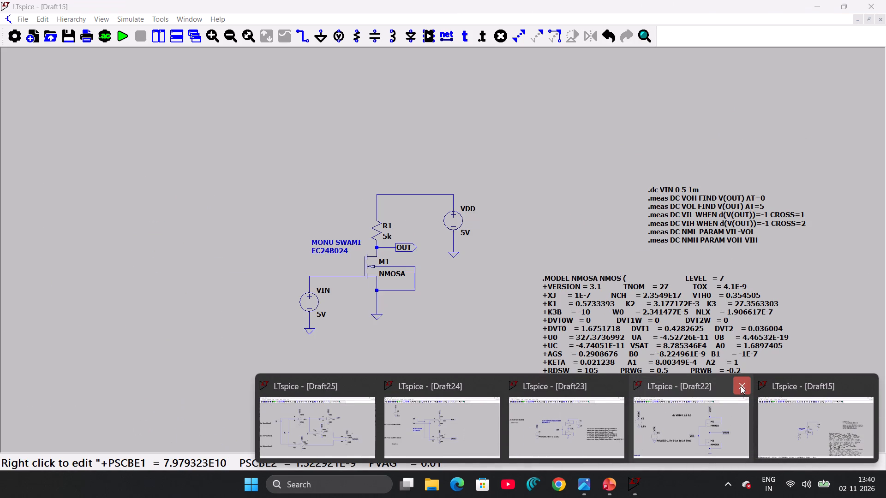
left_click(741, 386)
left_click(741, 386)
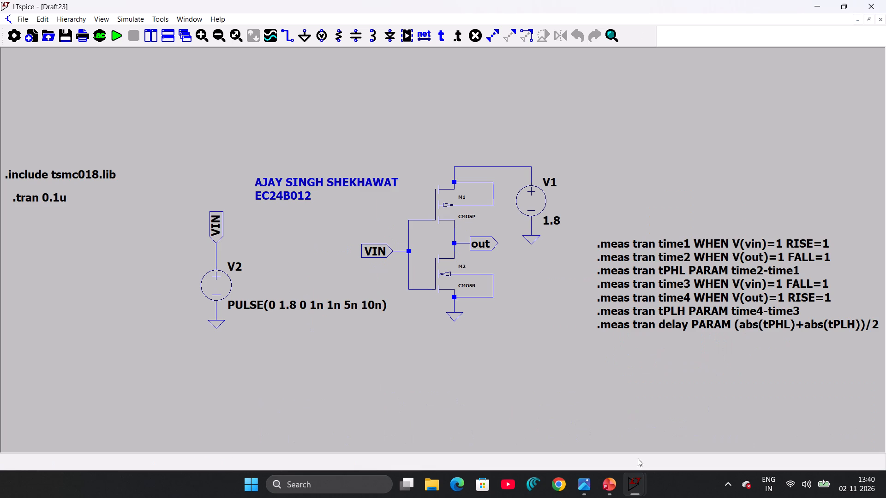
left_click(884, 0)
left_click(885, 0)
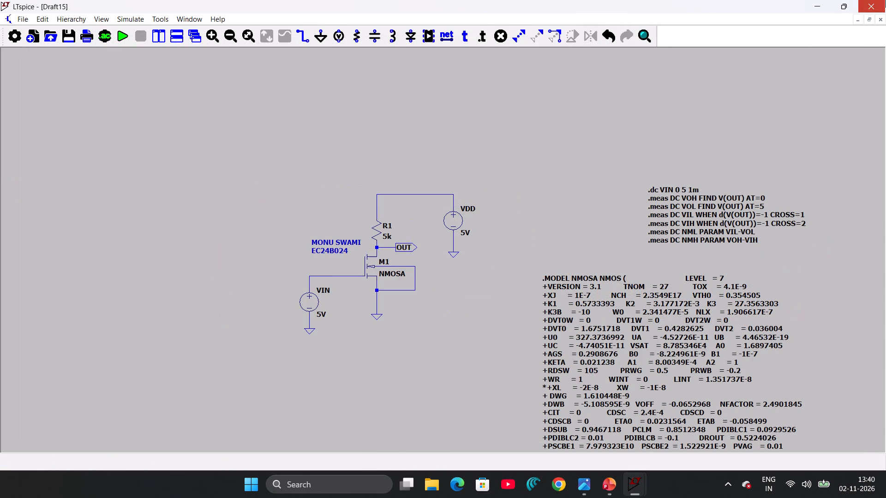
left_click(449, 275)
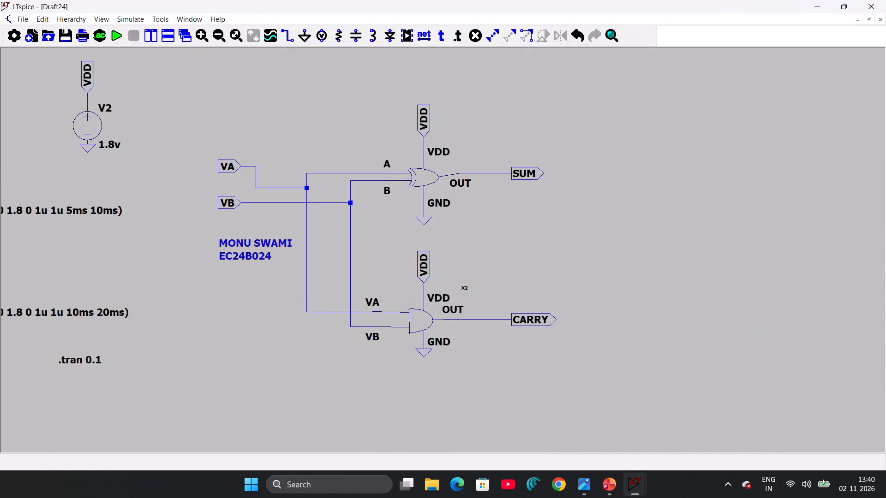
left_click(885, 0)
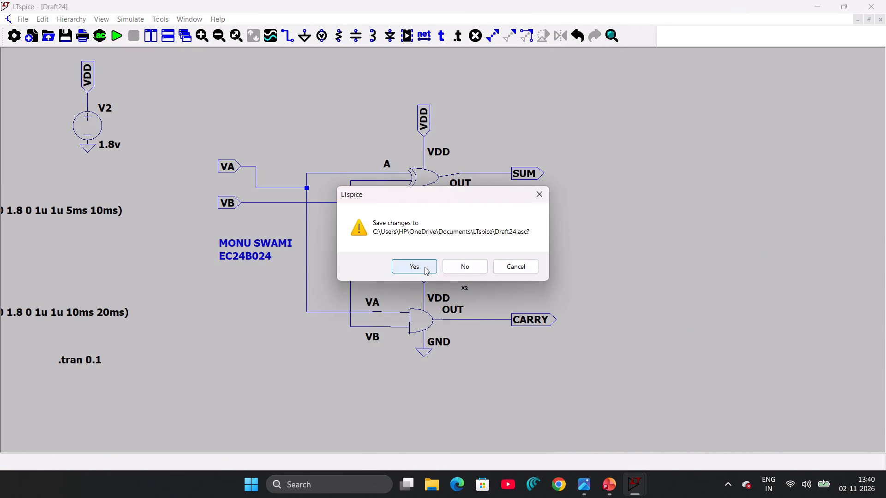
left_click(425, 267)
left_click(883, 0)
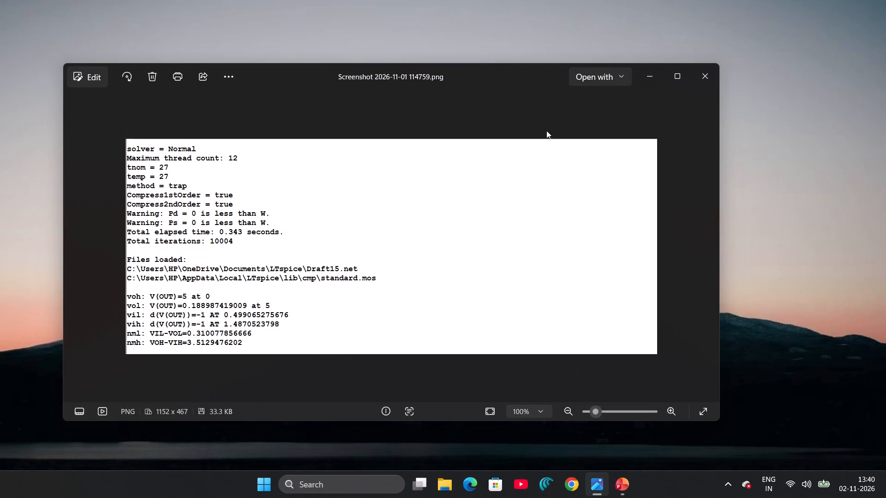
Close the simulation-log screenshot in the photo viewer and the open PowerPoint window.
left_click(699, 68)
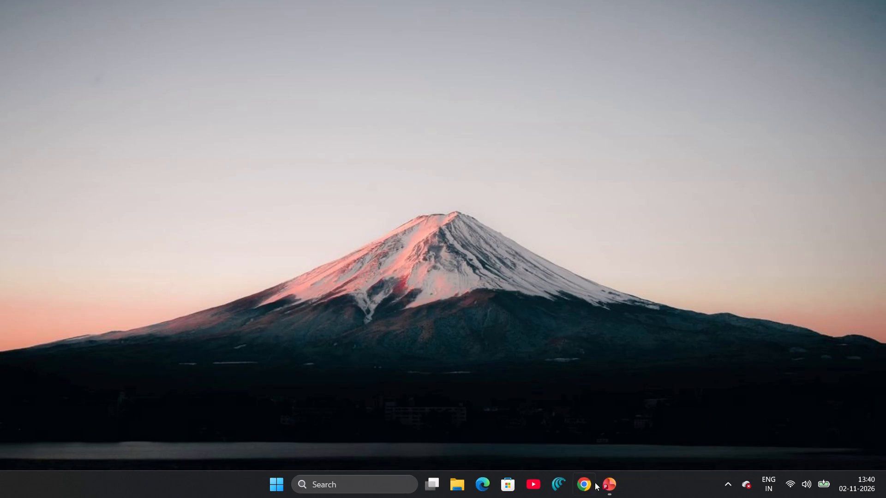
left_click(617, 496)
left_click(884, 0)
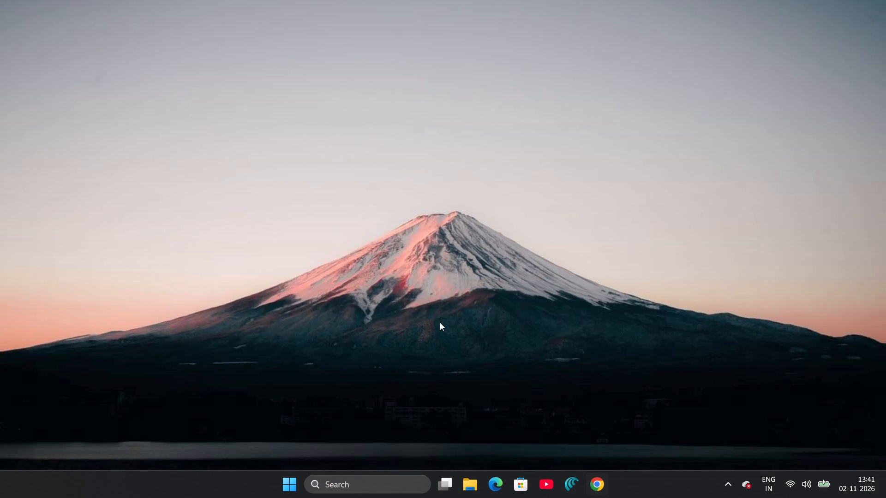
Open Lab Cover and Index from the Downloads folder, review its cover details and index table, and close it.
left_click(471, 486)
left_click(75, 237)
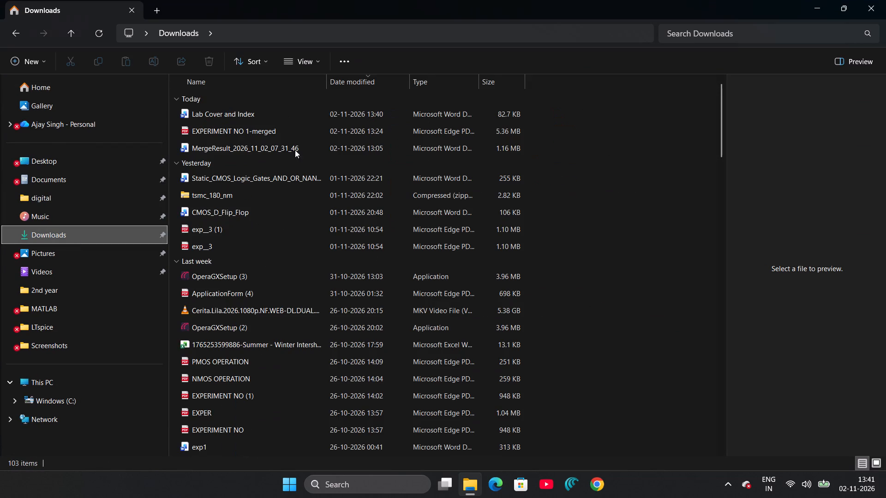
double_click(258, 113)
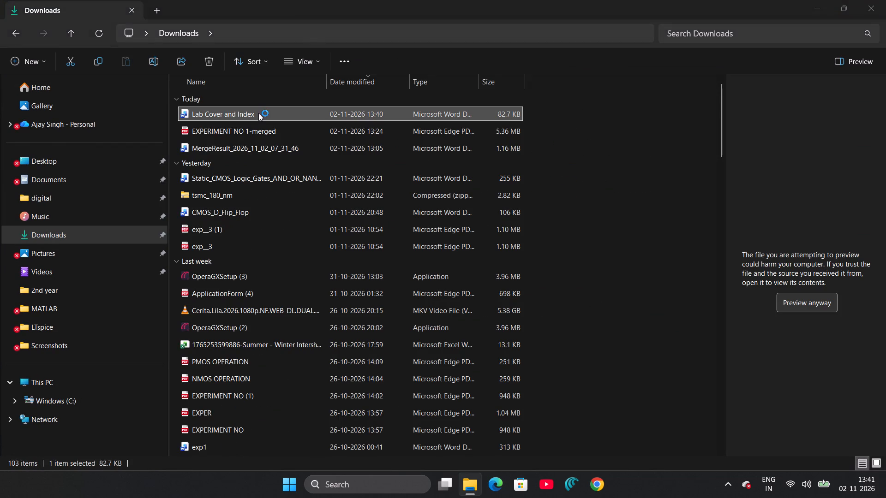
scroll(294, 286, "down", 1)
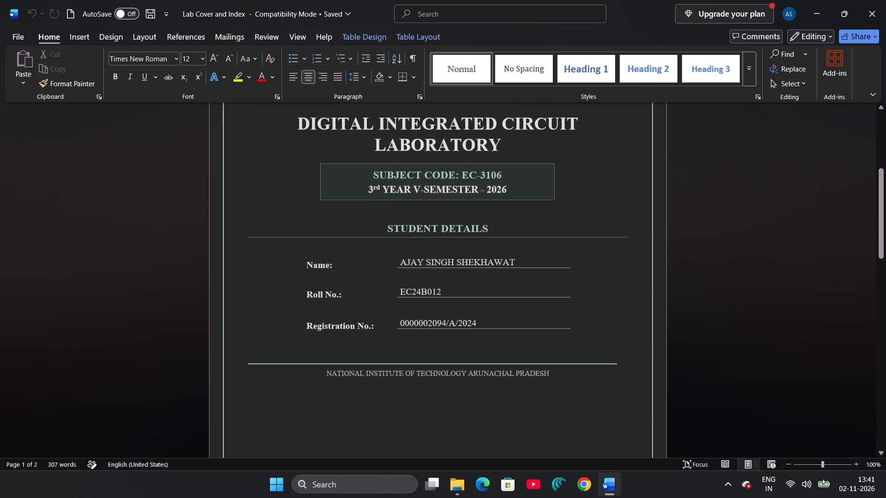
scroll(294, 286, "down", 6)
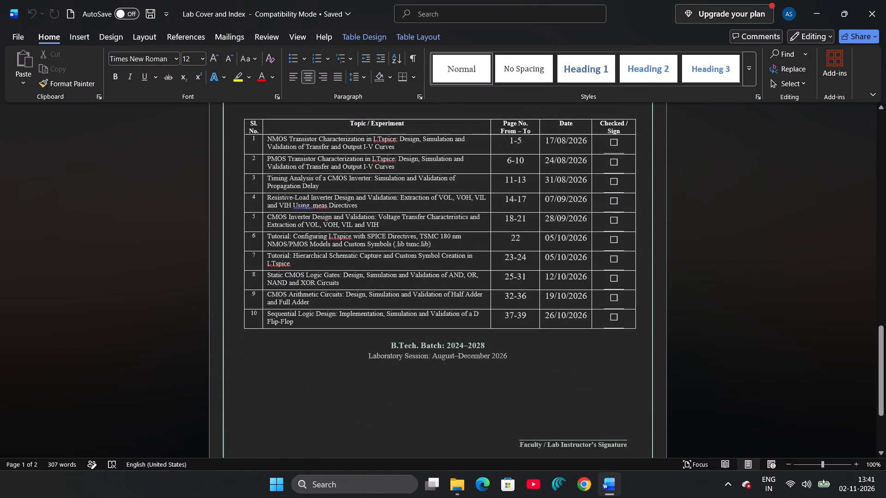
scroll(294, 286, "up", 1)
left_click(882, 0)
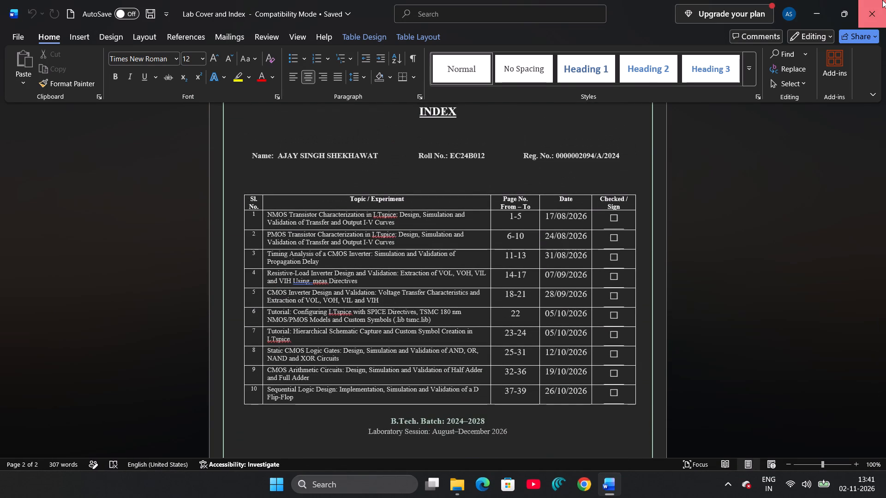
Move the Lab Cover and Index document from Downloads into the digital folder.
left_click_drag(233, 114, 138, 159)
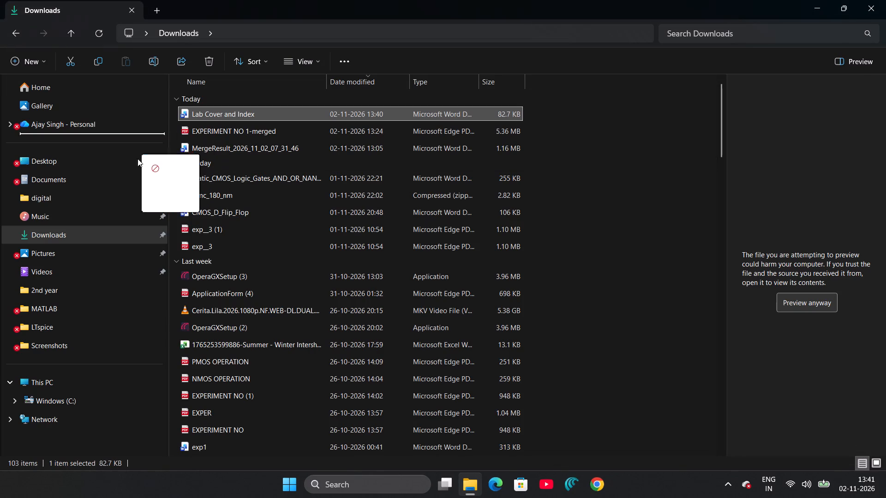
left_click_drag(138, 159, 99, 192)
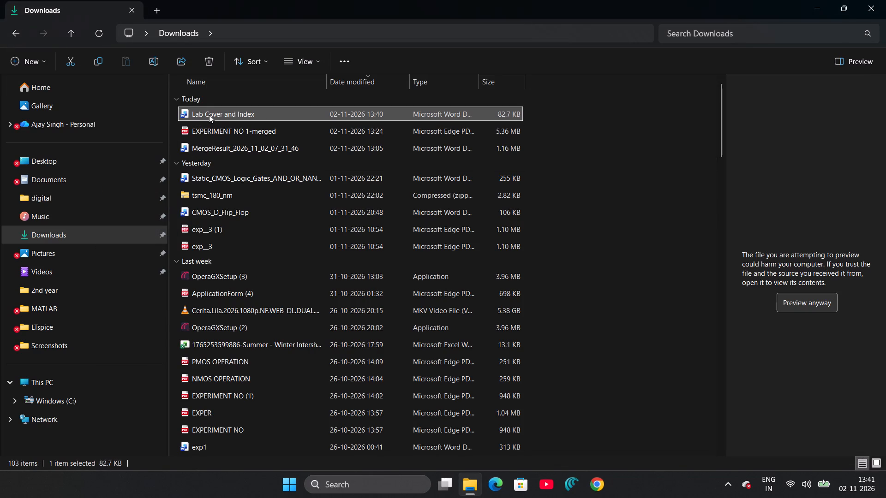
left_click_drag(209, 115, 89, 199)
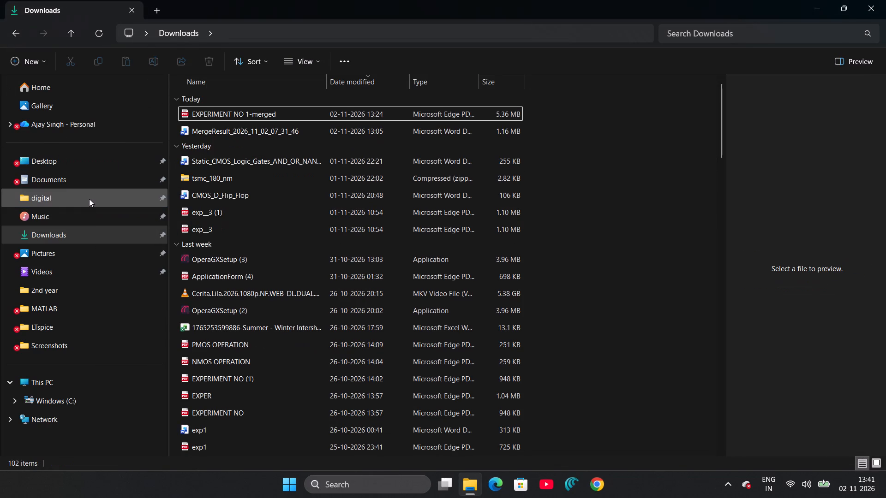
In the digital folder, rename the Lab Cover and Index document as EXPERIMENT NO 0.
double_click(89, 199)
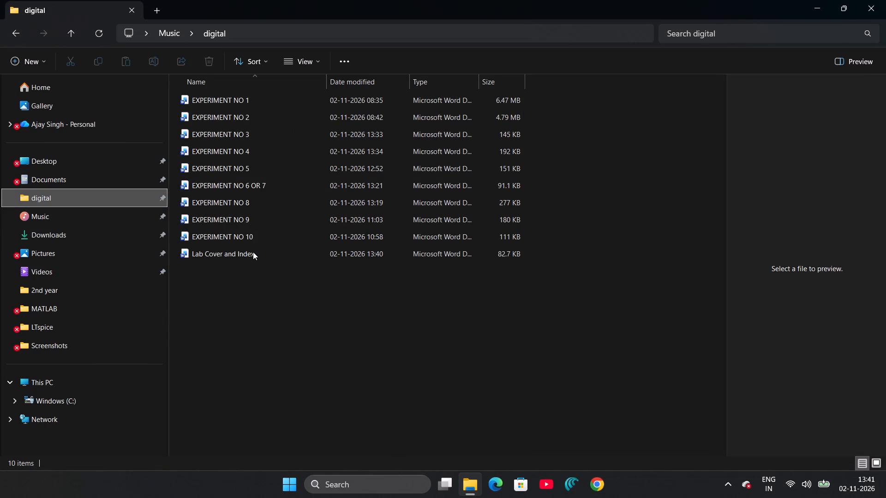
right_click(253, 252)
left_click(253, 252)
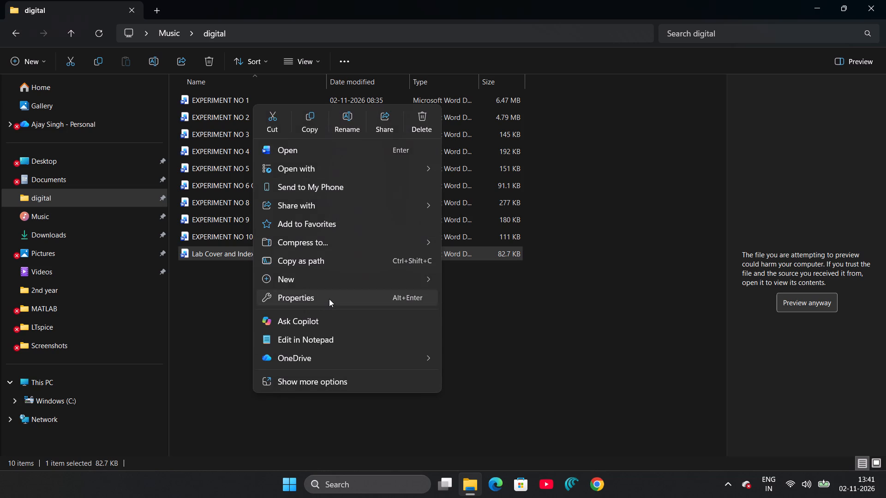
left_click(329, 299)
left_click(389, 228)
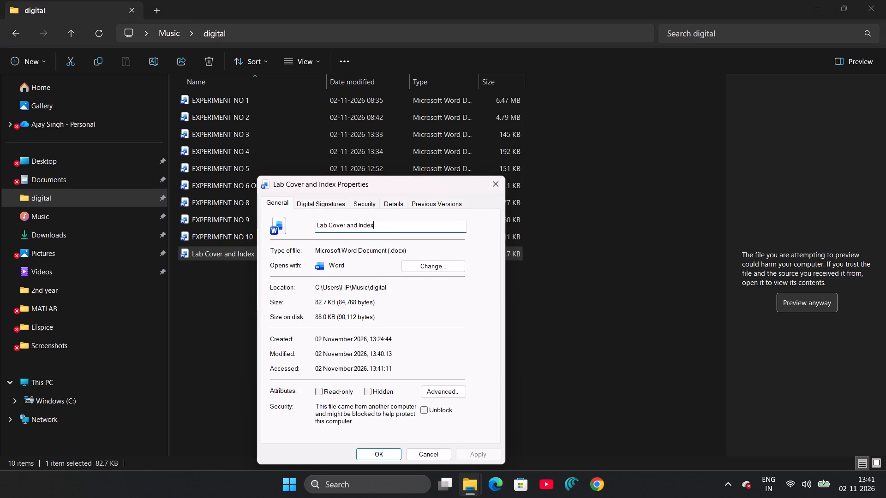
key("BackSpace")
key("BackSpace")
key("BackSpace")
key("BackSpace")
key("BackSpace")
key("BackSpace")
key("BackSpace")
key("BackSpace")
key("BackSpace")
key("BackSpace")
key("BackSpace")
key("BackSpace")
key("BackSpace")
key("BackSpace")
key("BackSpace")
key("BackSpace")
key("BackSpace")
key("BackSpace")
key("BackSpace")
key("BackSpace")
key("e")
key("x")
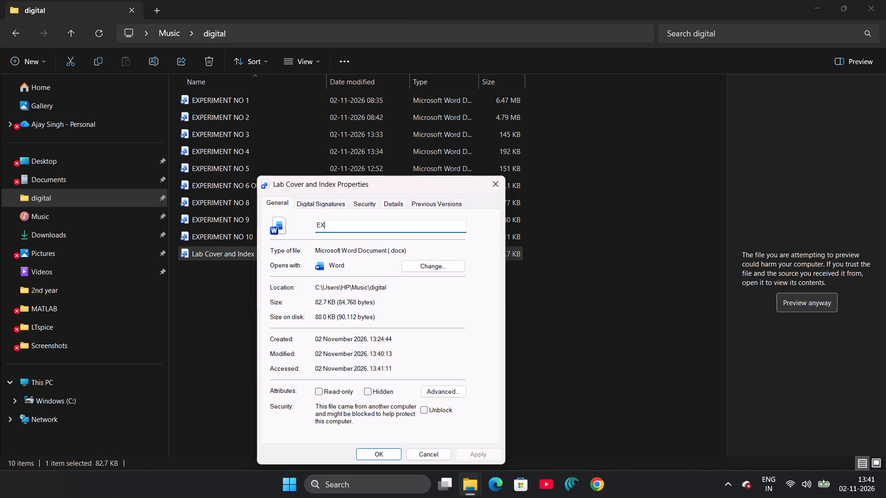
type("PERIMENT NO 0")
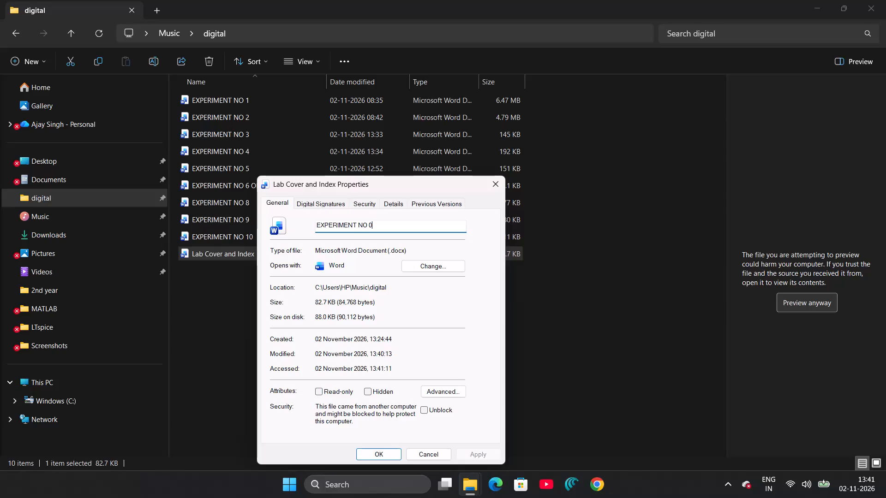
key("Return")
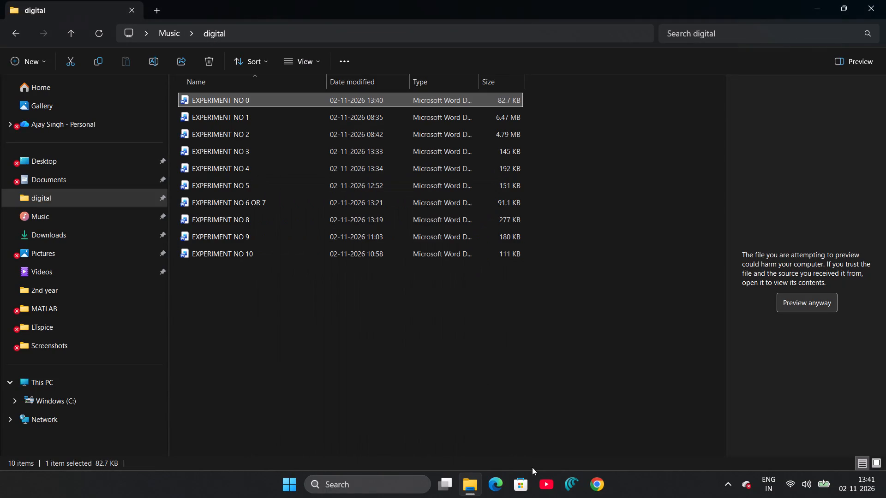
In Chrome, search for merge word documents and open Smallpdf's How To Merge Word Documents page.
left_click(601, 488)
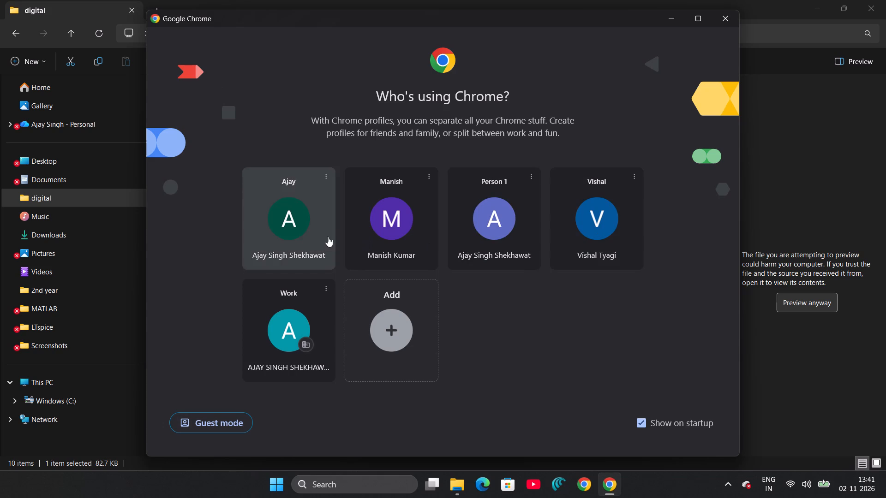
left_click(320, 231)
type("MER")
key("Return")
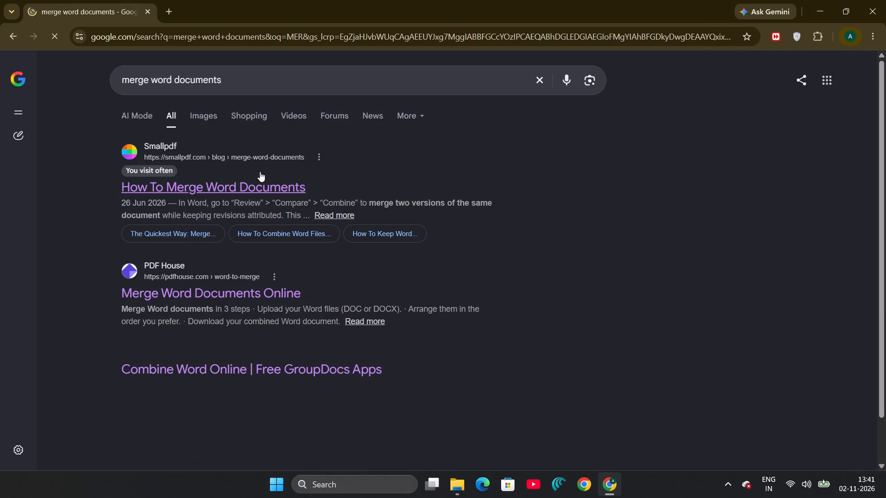
left_click(175, 184)
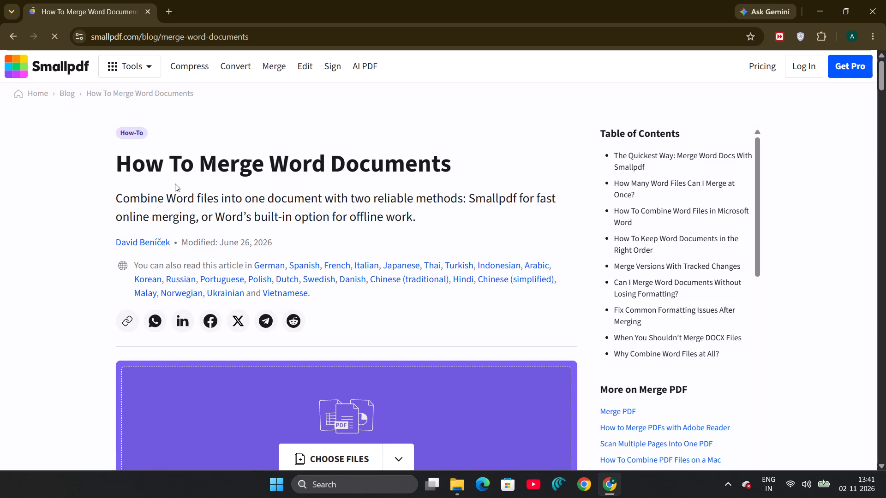
Upload all the documents from EXPERIMENT NO 0 to EXPERIMENT NO 10 in the digital folder to the Smallpdf merge tool.
scroll(221, 303, "down", 1)
left_click(295, 313)
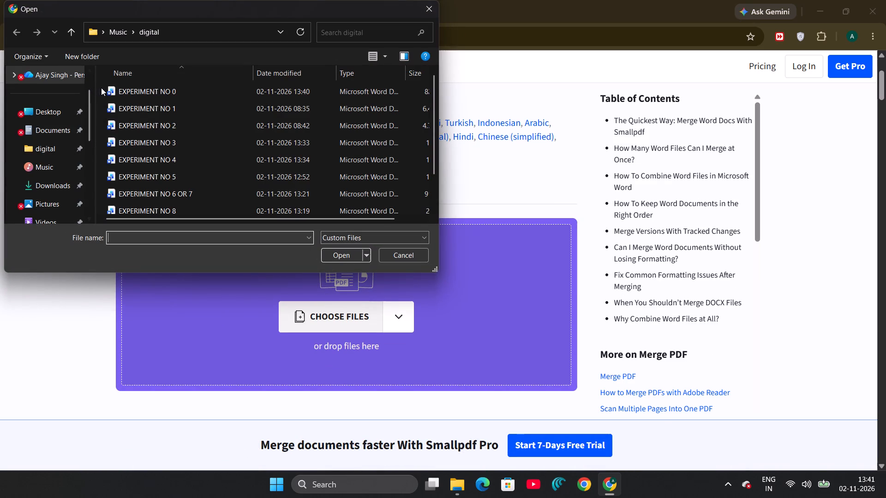
left_click_drag(101, 88, 212, 228)
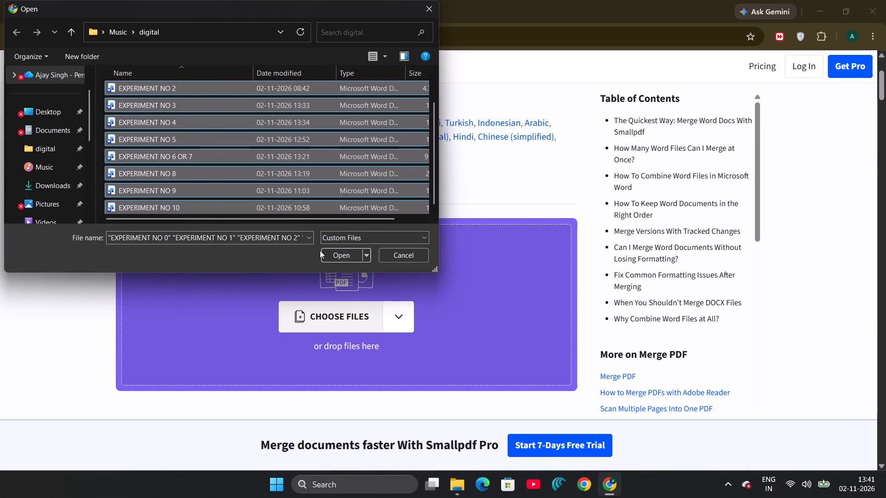
left_click(352, 257)
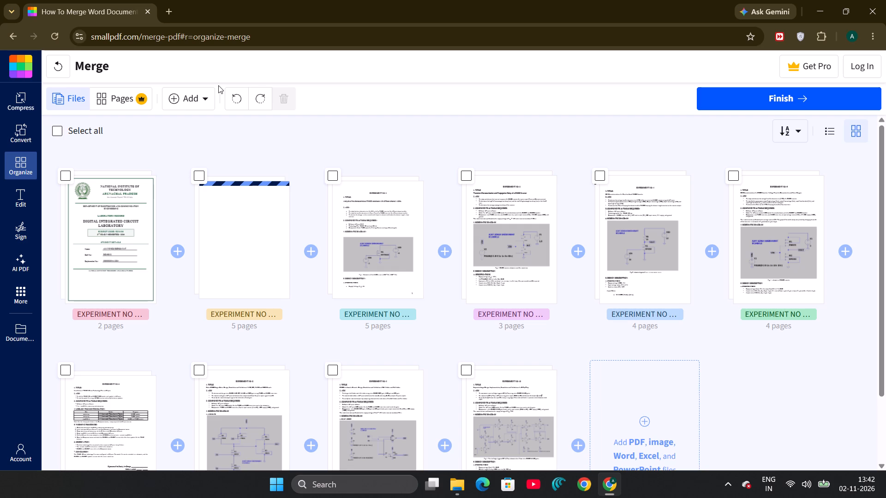
Check the order of the uploaded files, select them all and merge them into one PDF.
scroll(218, 85, "down", 3)
scroll(180, 348, "down", 1)
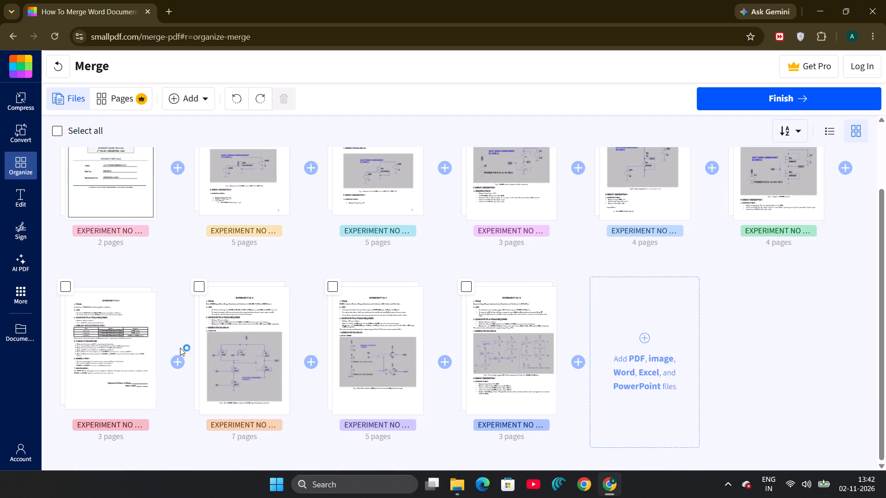
scroll(180, 348, "down", 1)
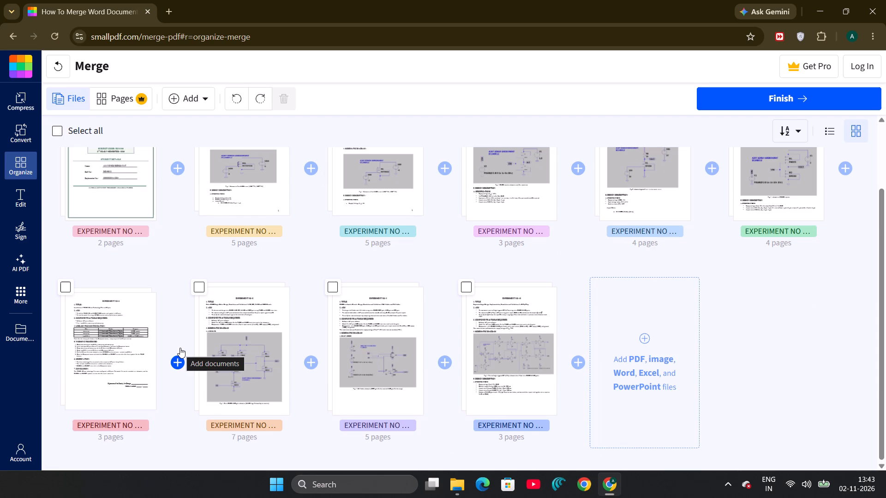
left_click(55, 127)
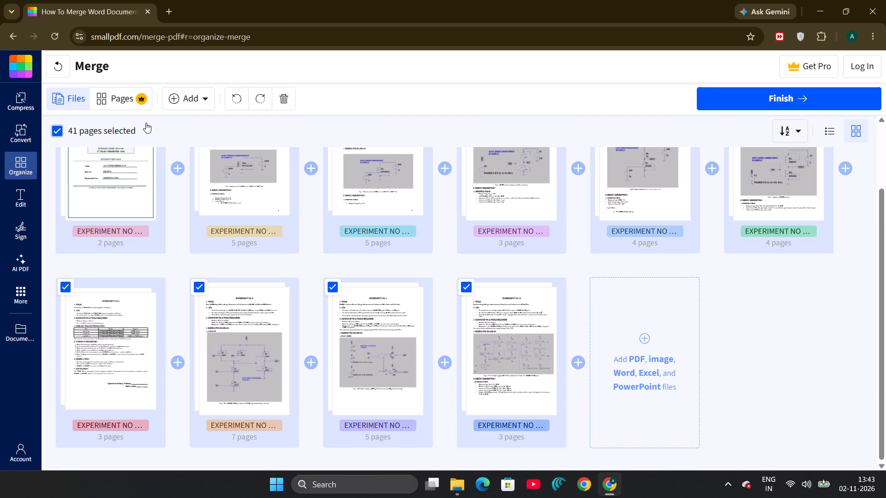
left_click(727, 101)
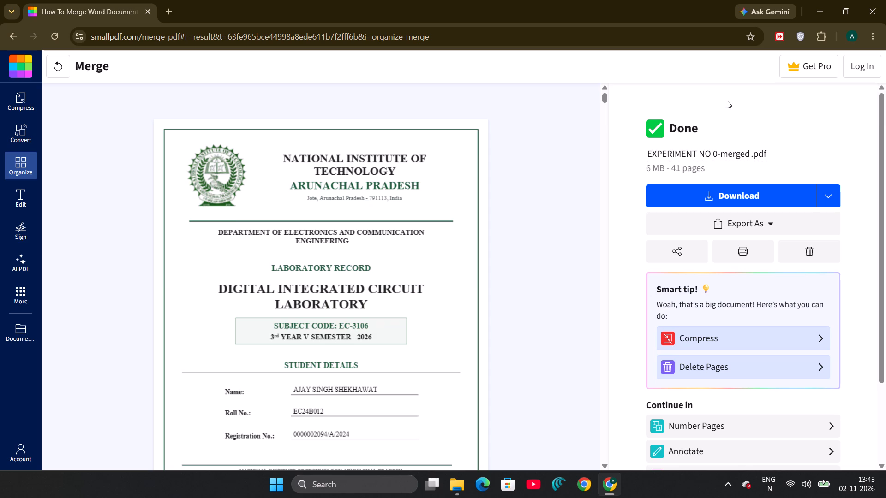
Examine the merged PDF preview from the cover and index through Experiment 10, checking the page order and content.
scroll(727, 101, "down", 1)
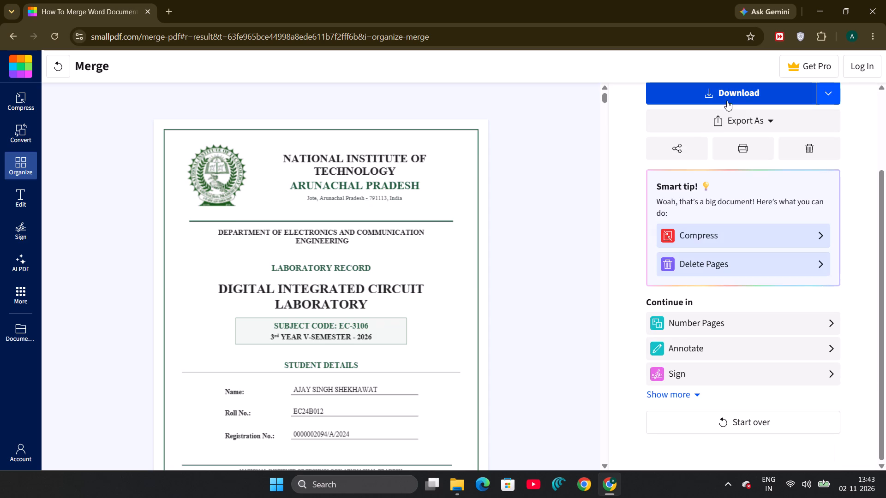
scroll(512, 291, "down", 4)
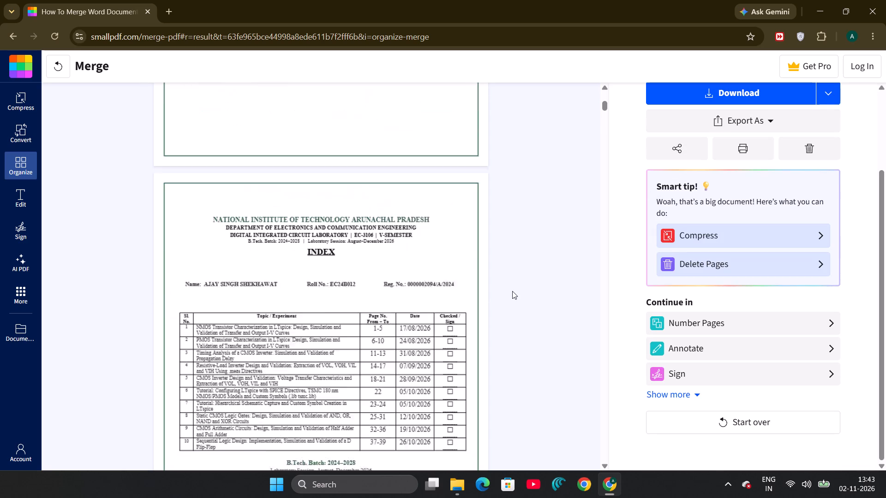
scroll(512, 291, "down", 2)
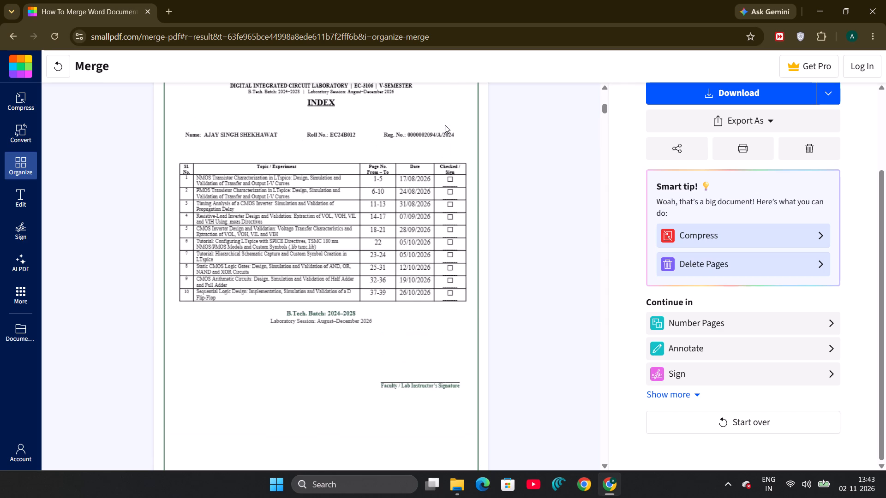
scroll(445, 125, "down", 7)
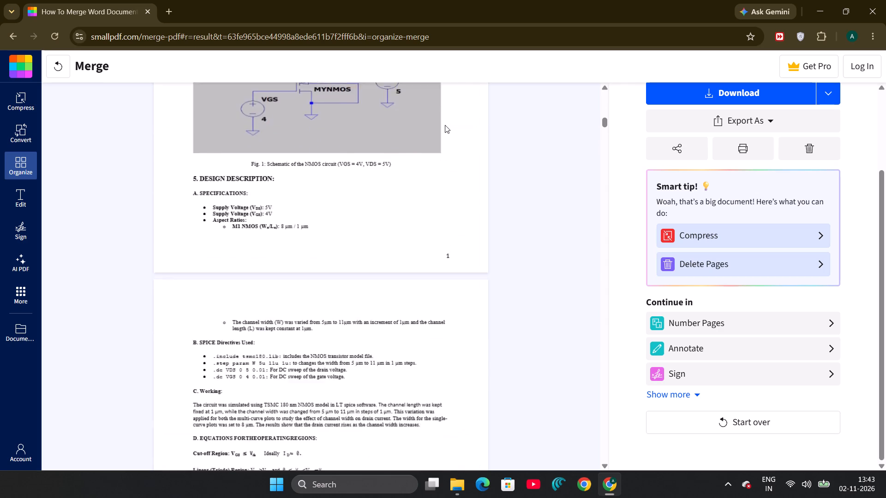
scroll(445, 125, "down", 11)
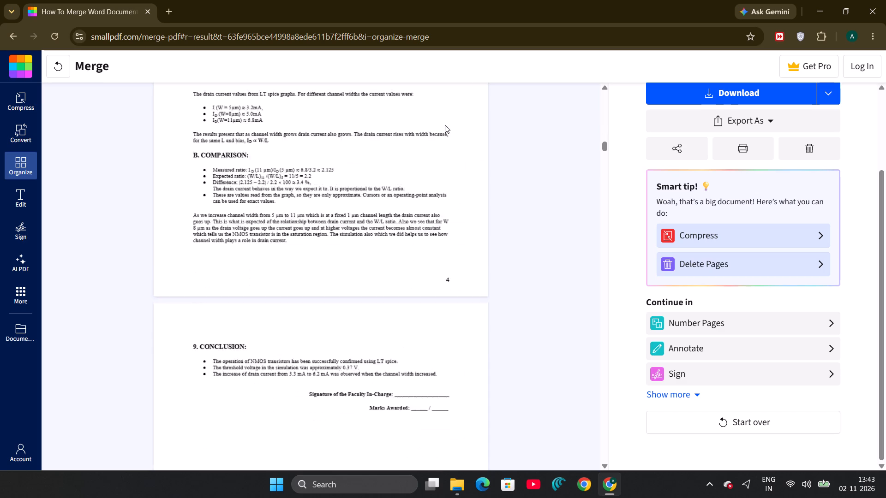
scroll(445, 125, "down", 11)
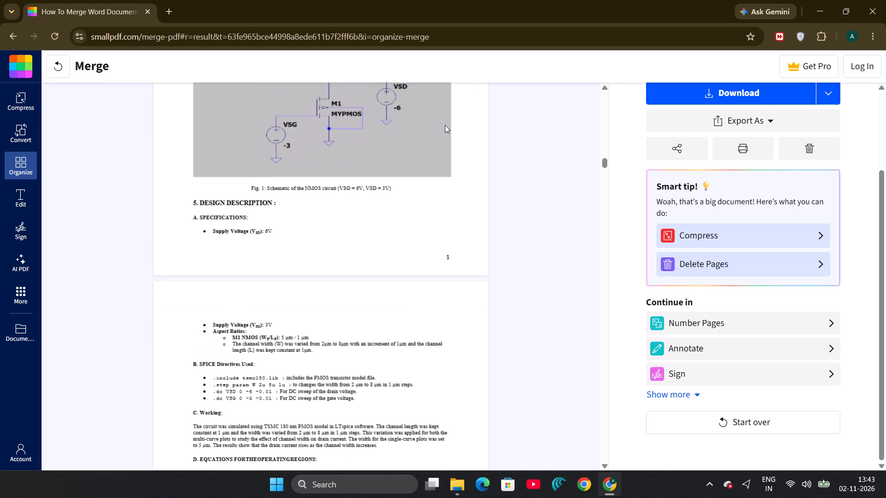
scroll(445, 125, "down", 11)
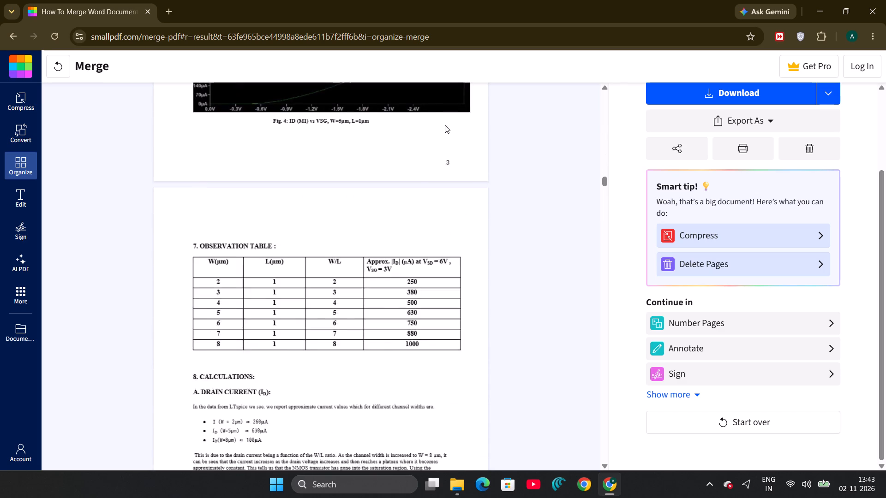
scroll(445, 125, "down", 11)
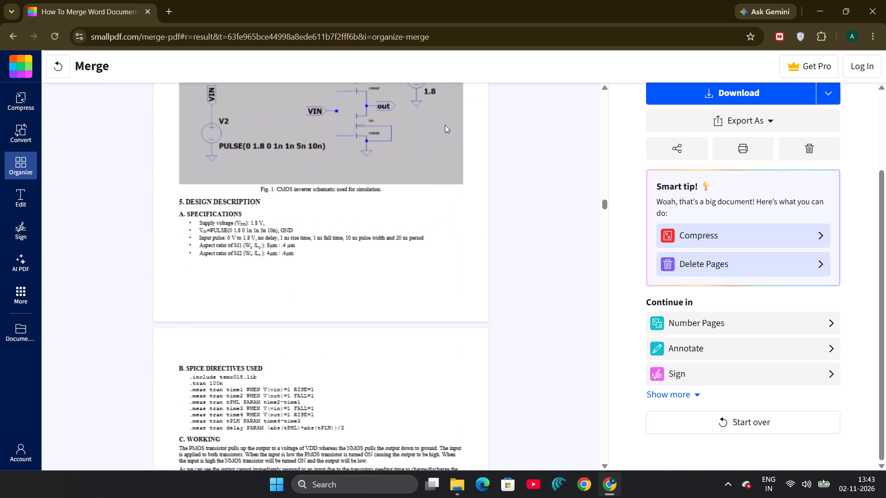
scroll(445, 125, "down", 4)
scroll(445, 125, "up", 7)
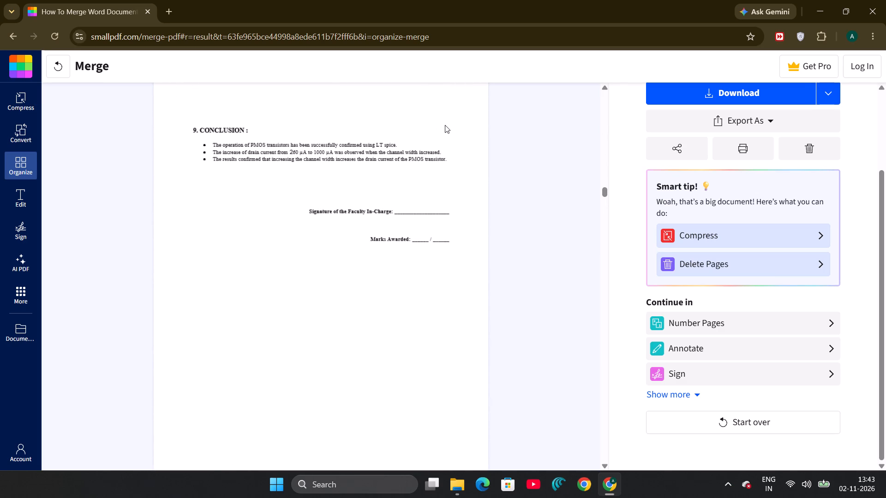
scroll(445, 125, "down", 12)
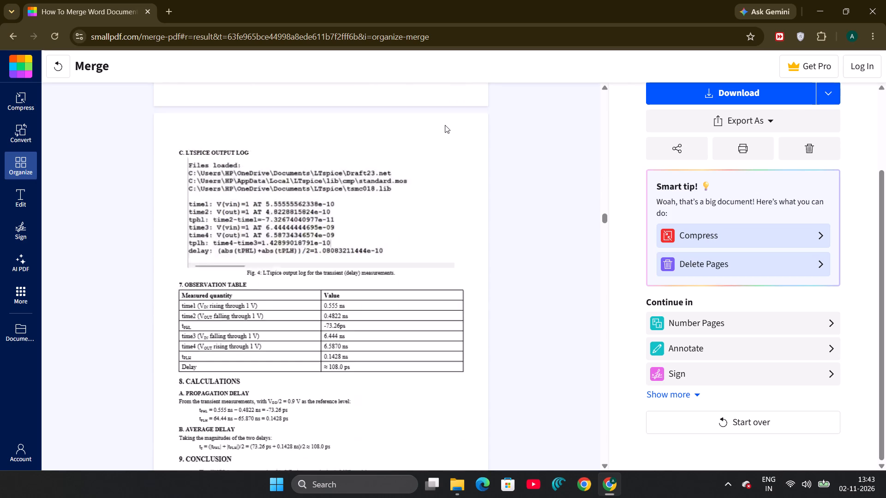
scroll(445, 125, "down", 12)
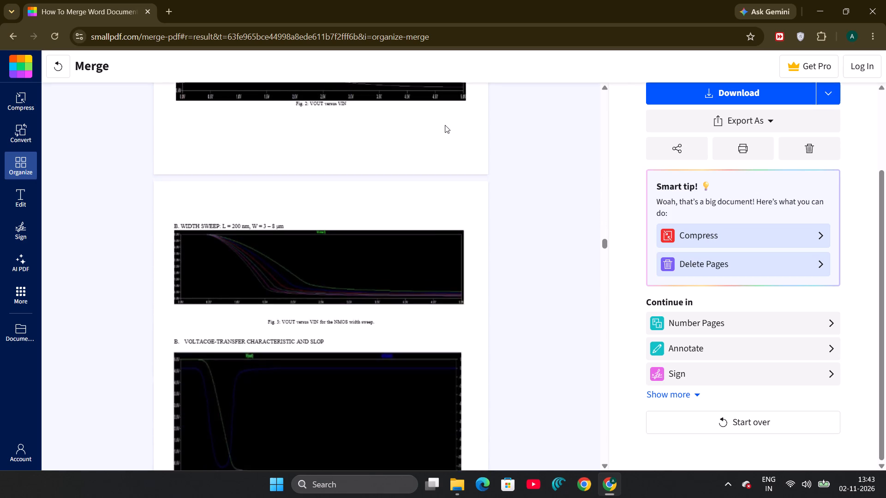
scroll(445, 125, "down", 12)
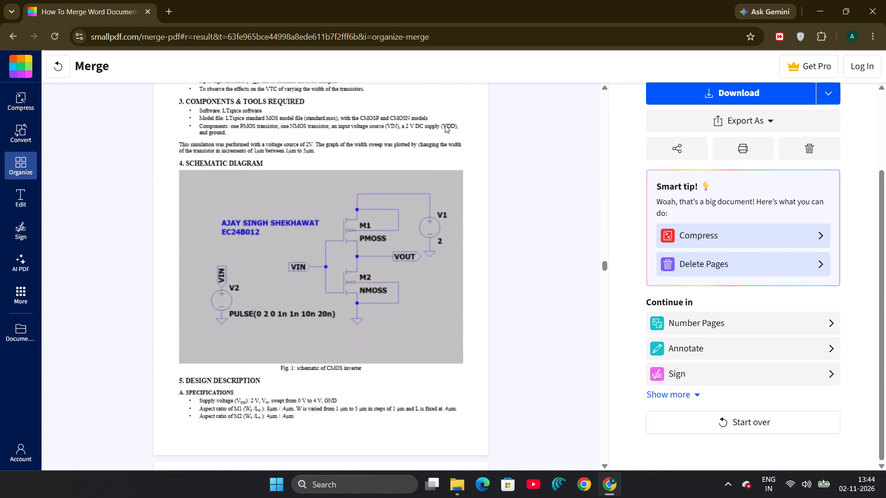
scroll(445, 125, "down", 12)
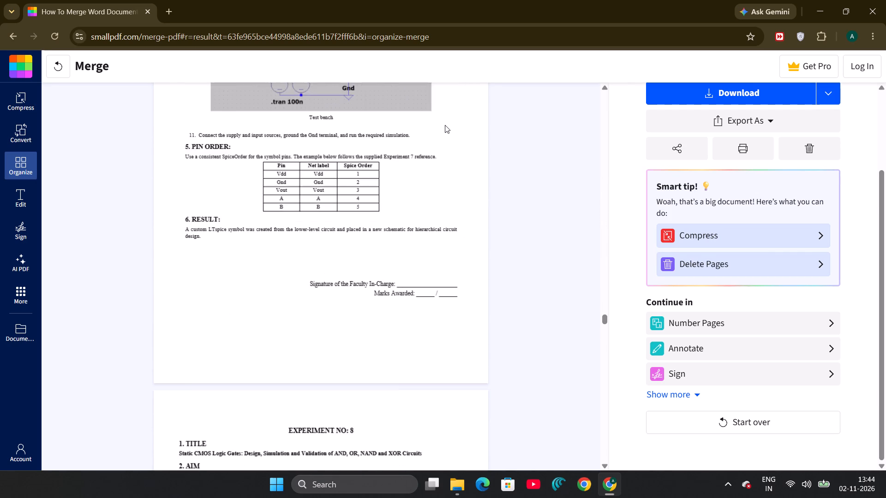
scroll(445, 125, "down", 5)
scroll(445, 125, "up", 3)
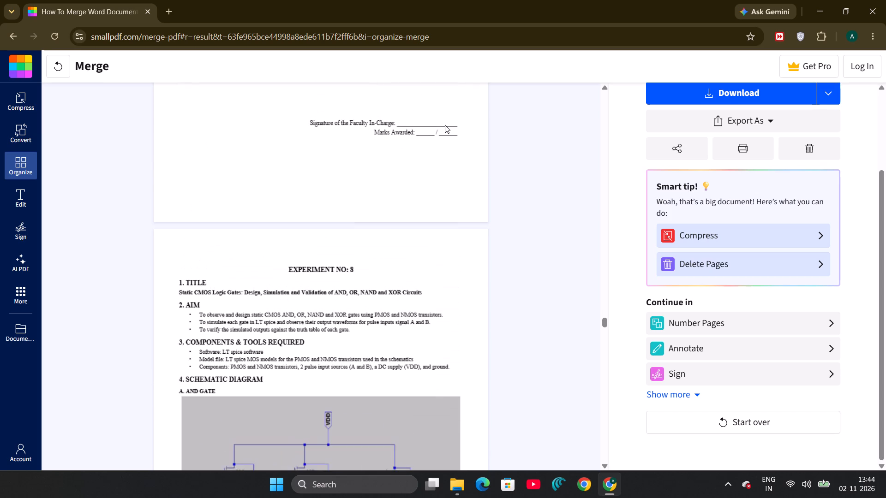
scroll(445, 125, "up", 8)
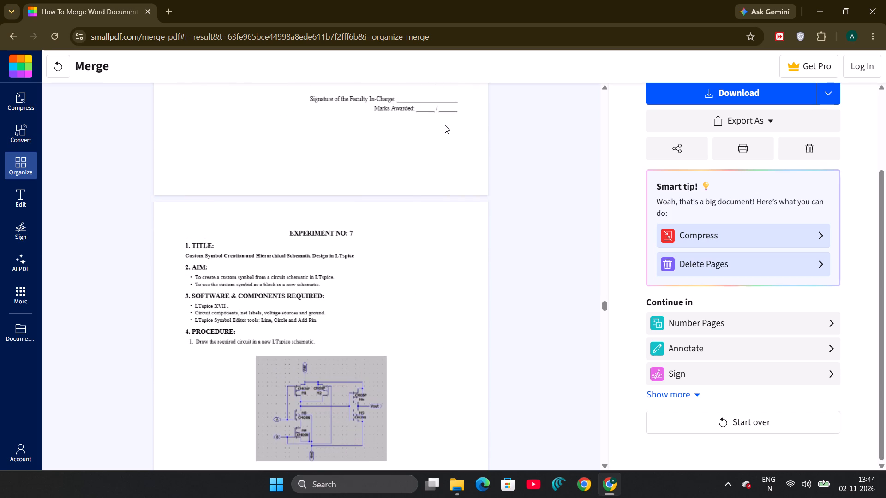
scroll(445, 125, "up", 1)
scroll(445, 125, "down", 11)
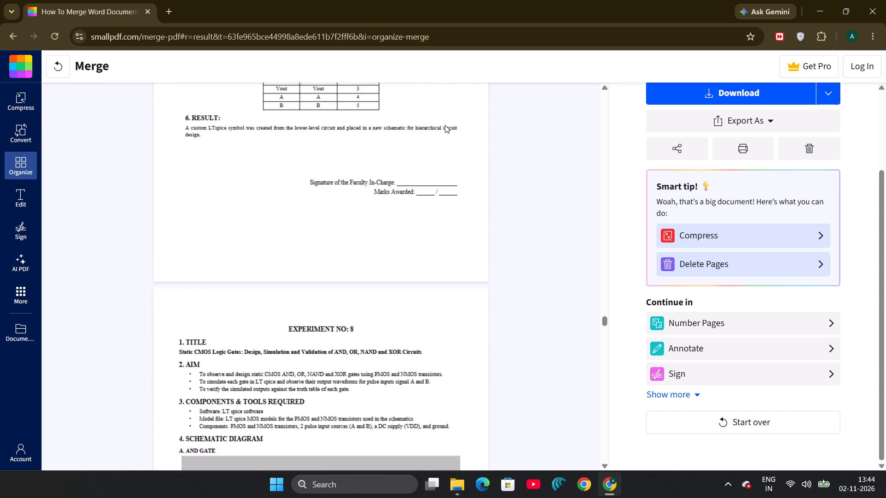
scroll(445, 125, "down", 10)
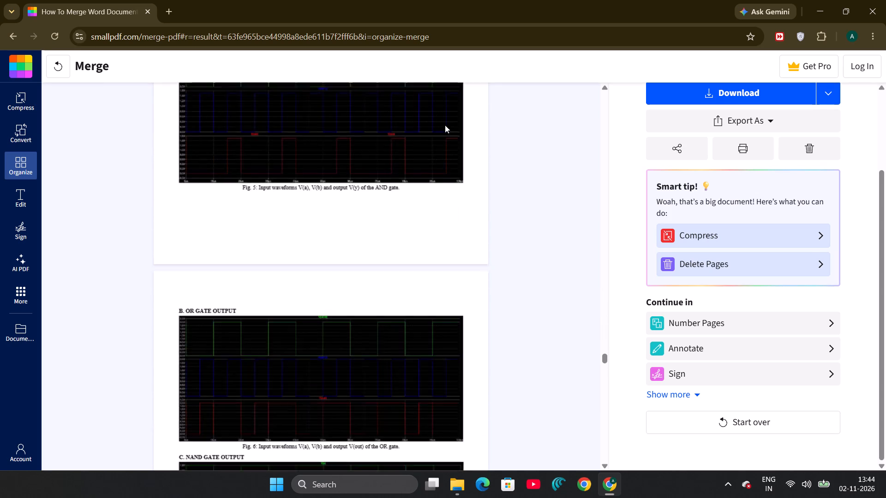
scroll(445, 125, "down", 4)
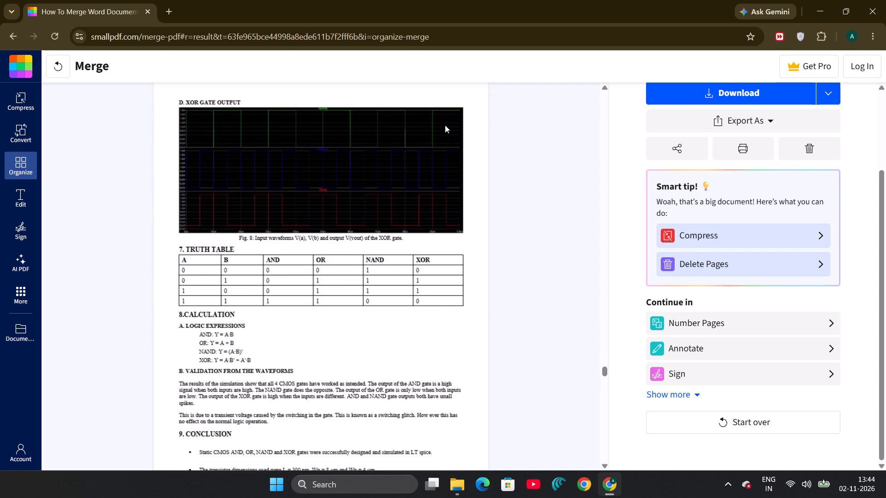
scroll(445, 125, "down", 16)
scroll(445, 125, "down", 16)
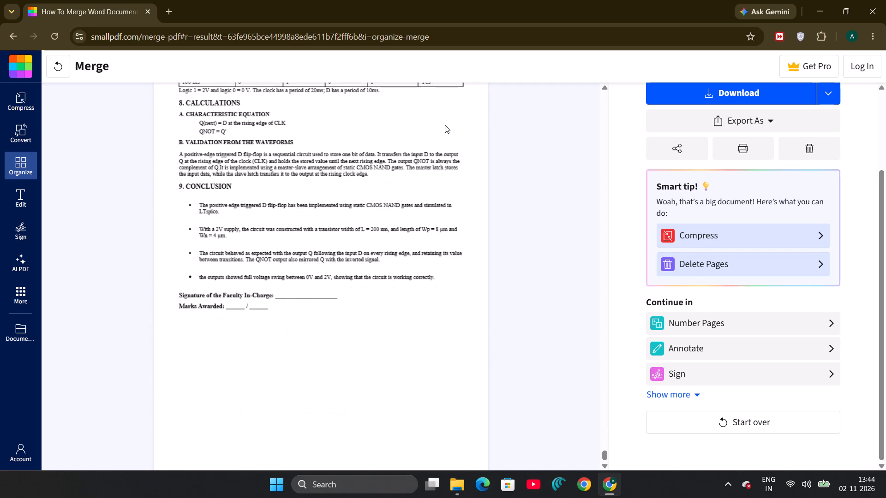
scroll(445, 125, "up", 9)
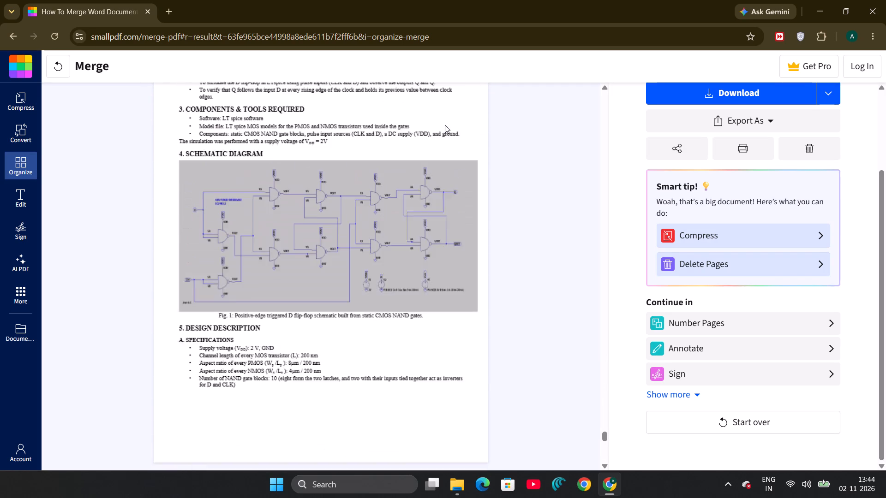
scroll(445, 125, "up", 6)
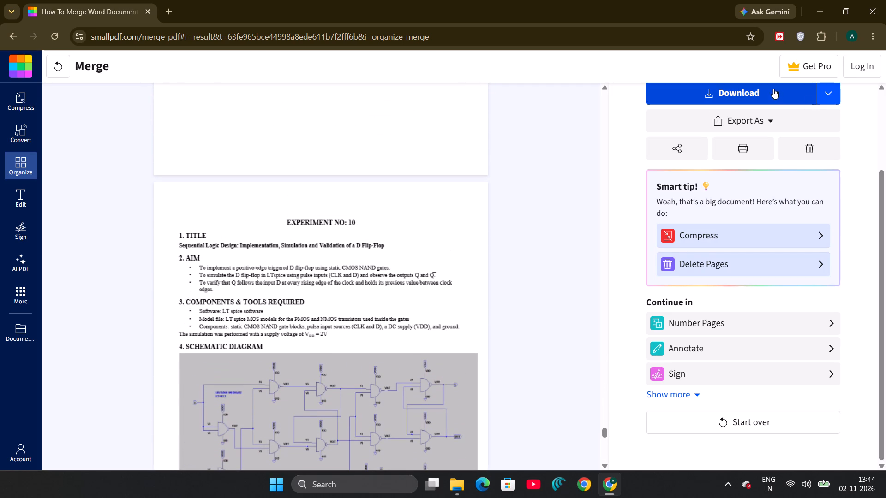
Download the merged PDF from Smallpdf.
left_click(773, 89)
Open the downloaded EXPERIMENT NO 0-merged.pdf in the browser and check its pages from the cover to the end.
left_click(751, 56)
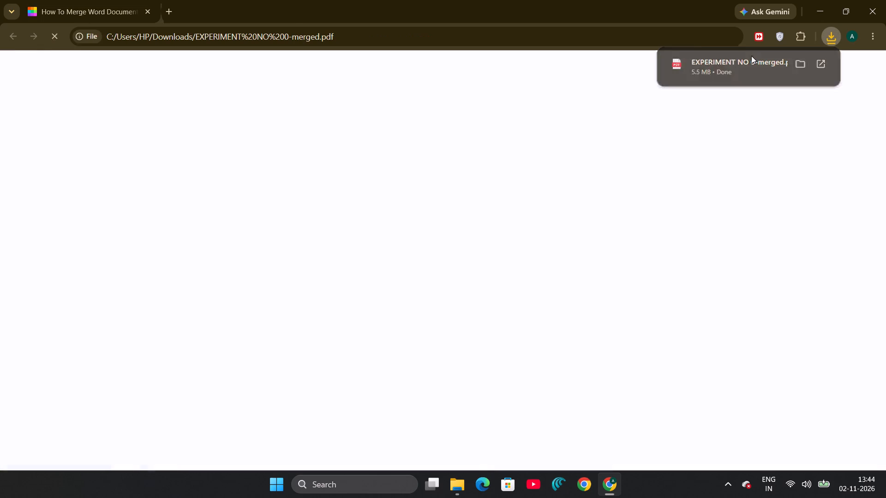
left_click(73, 0)
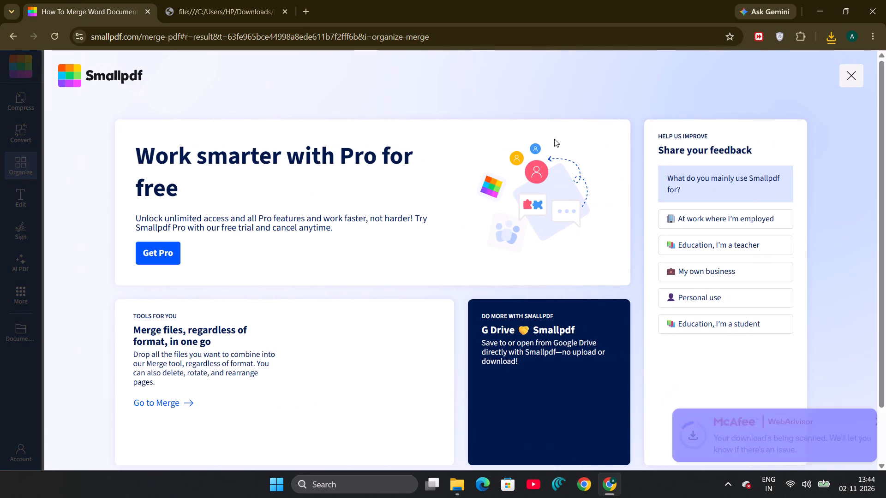
left_click(833, 42)
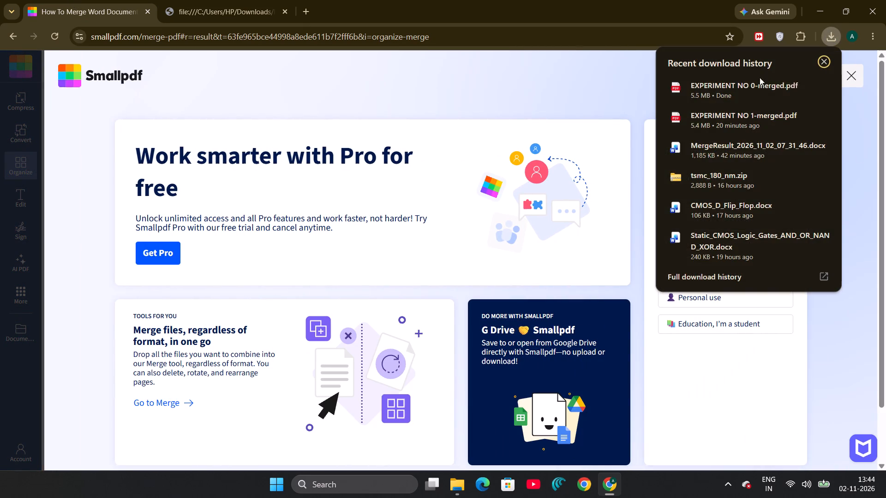
left_click(745, 92)
scroll(256, 235, "down", 10)
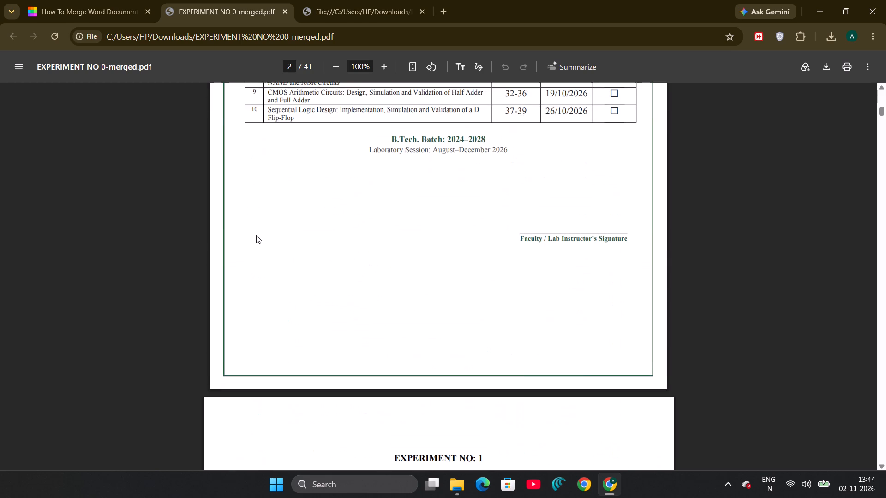
scroll(256, 235, "down", 20)
scroll(256, 235, "down", 14)
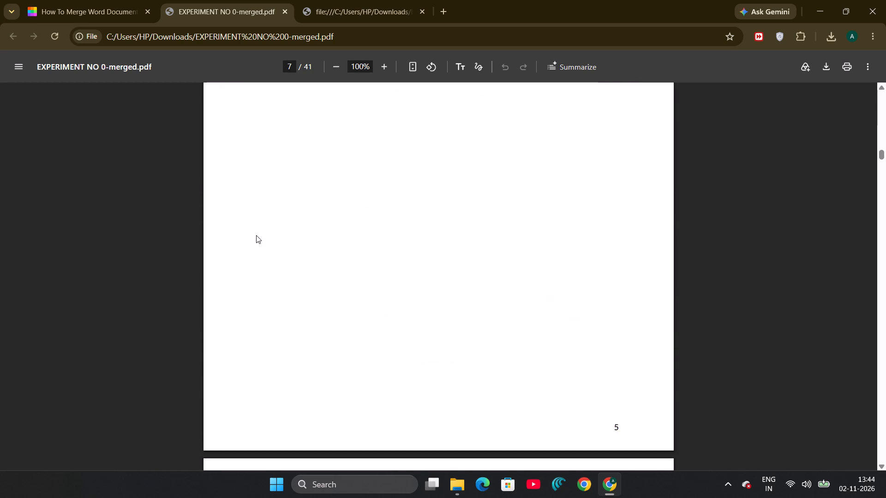
scroll(256, 235, "down", 20)
scroll(256, 235, "down", 20)
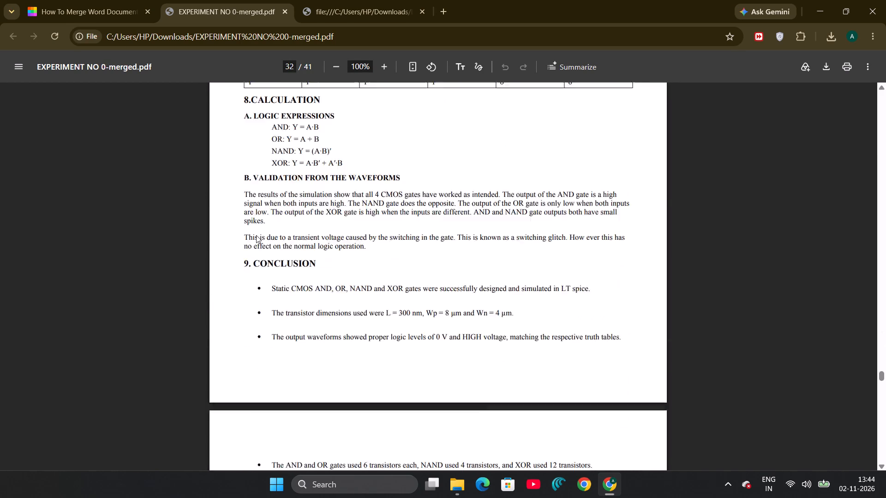
scroll(256, 235, "down", 20)
scroll(256, 235, "down", 11)
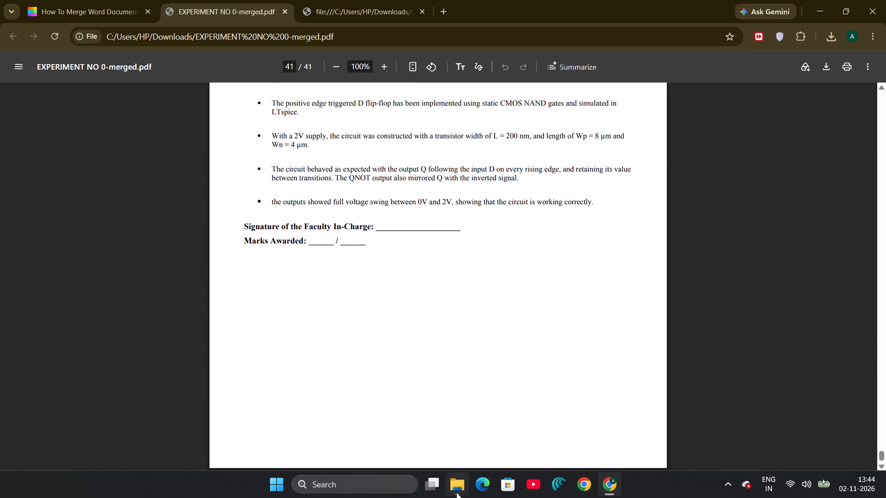
In the Downloads folder, rename the EXPERIMENT NO 0-merged PDF with the student's first name and roll number, joined by an underscore.
left_click(456, 492)
left_click(98, 230)
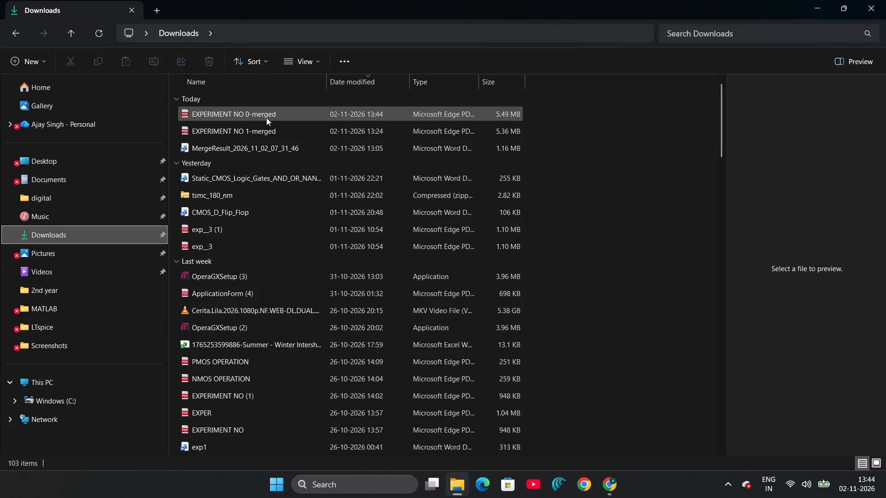
right_click(266, 118)
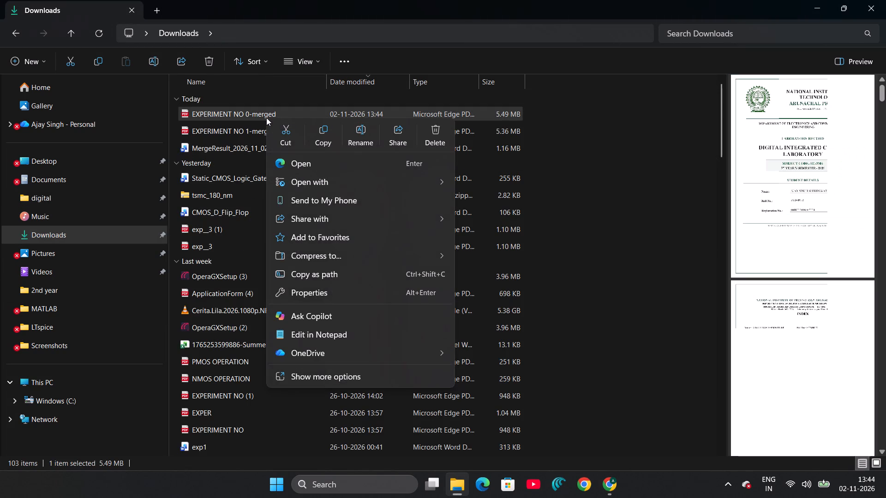
left_click(345, 291)
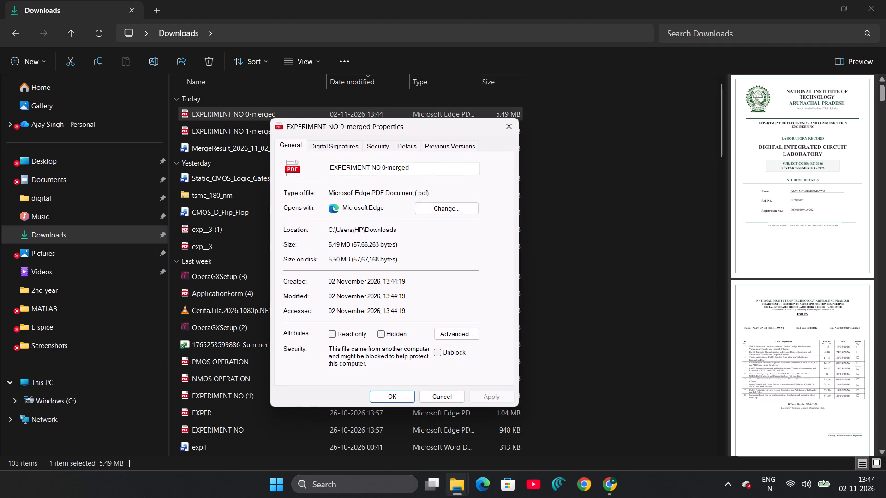
left_click(420, 166)
key("BackSpace")
key("BackSpace")
key("BackSpace")
key("BackSpace")
key("BackSpace")
key("BackSpace")
key("BackSpace")
key("BackSpace")
key("BackSpace")
key("BackSpace")
key("BackSpace")
key("BackSpace")
key("BackSpace")
key("BackSpace")
key("BackSpace")
key("BackSpace")
key("BackSpace")
key("BackSpace")
key("BackSpace")
key("BackSpace")
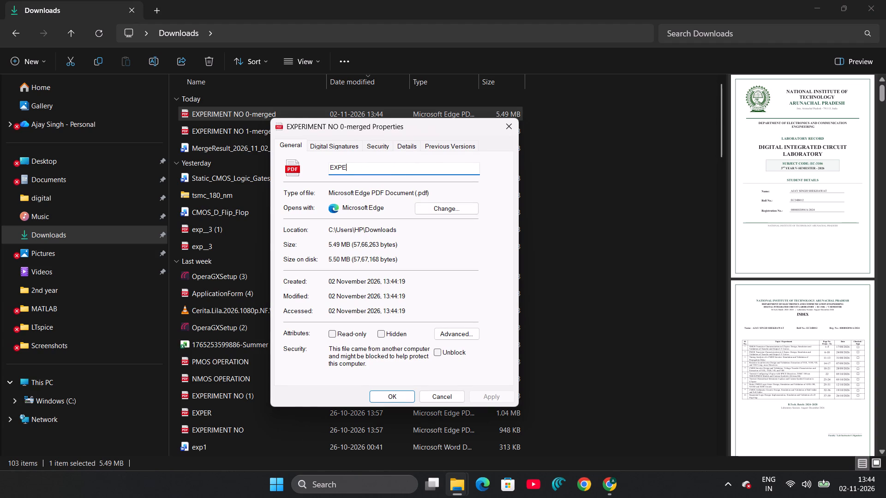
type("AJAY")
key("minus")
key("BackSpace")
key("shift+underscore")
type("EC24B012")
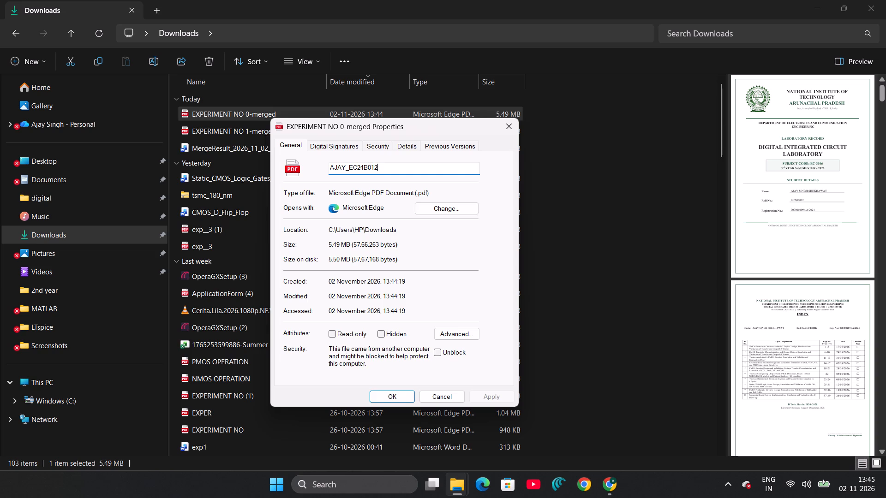
left_click(396, 394)
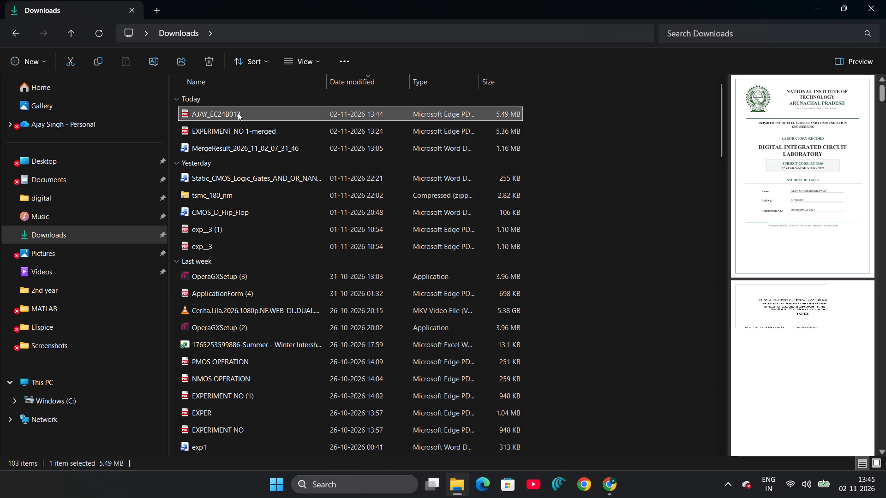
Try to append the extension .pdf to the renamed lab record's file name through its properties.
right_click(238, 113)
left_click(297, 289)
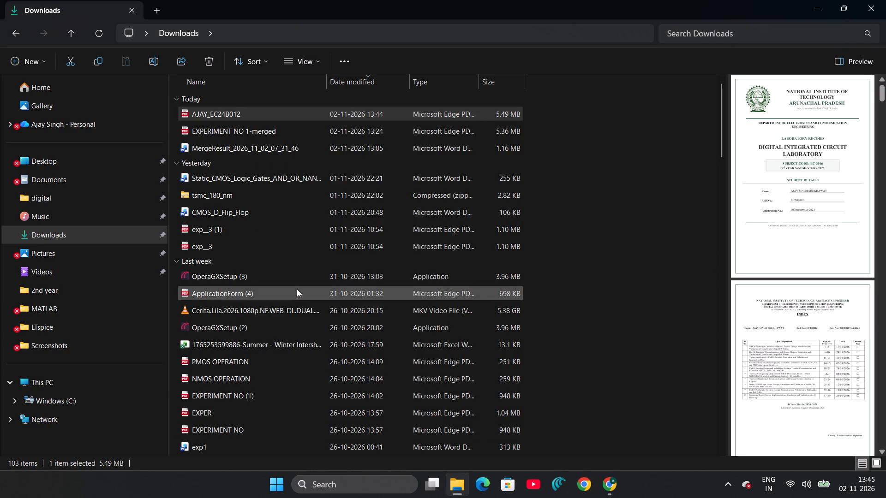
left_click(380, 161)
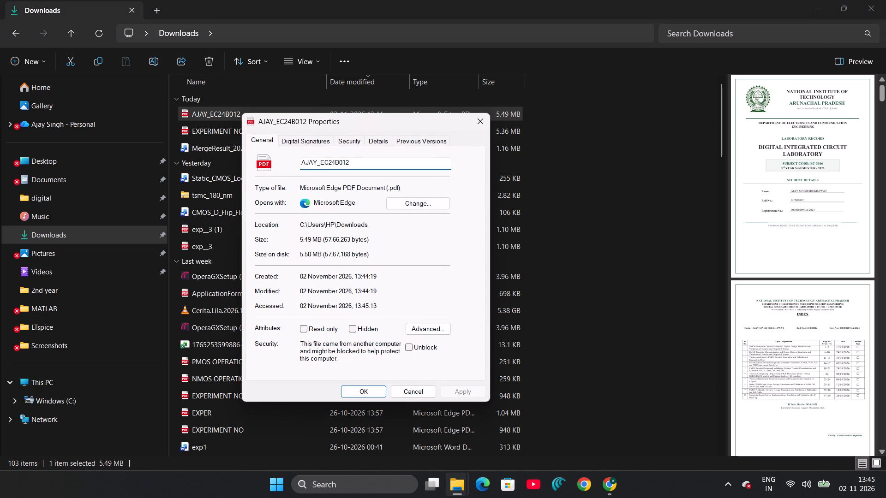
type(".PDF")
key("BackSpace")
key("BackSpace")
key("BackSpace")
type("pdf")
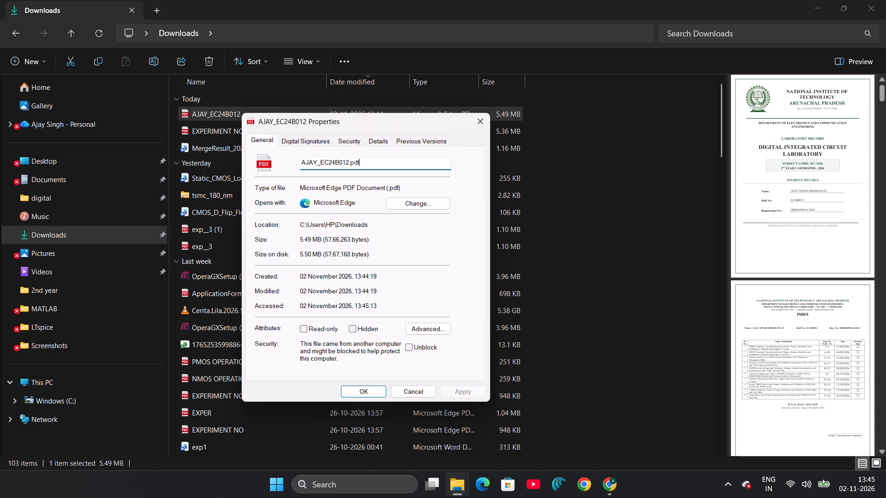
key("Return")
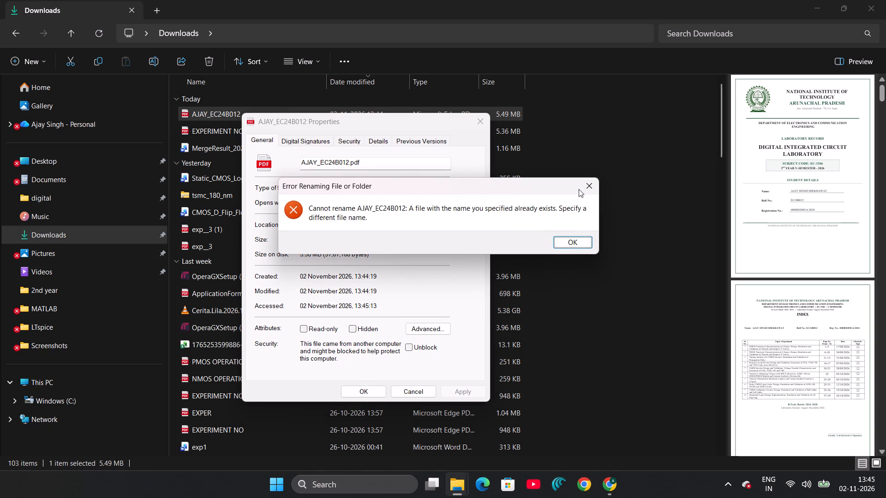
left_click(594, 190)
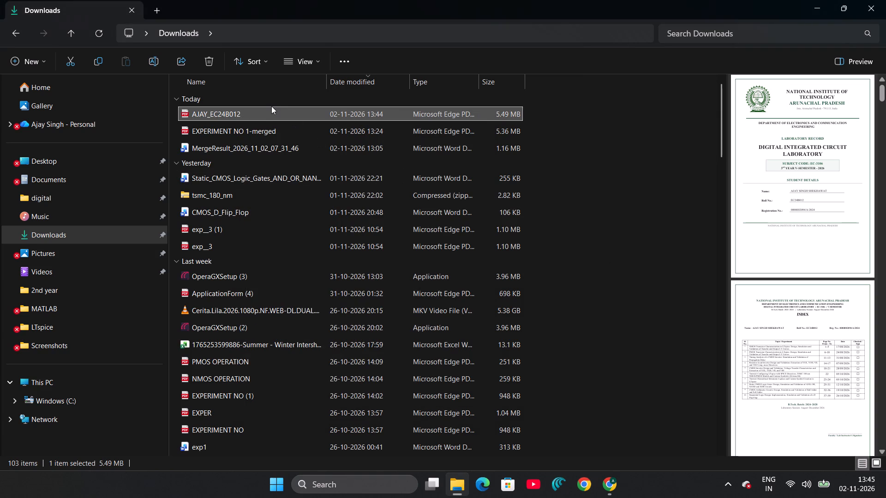
Open the renamed lab record PDF and examine its pages from the cover through the experiments.
double_click(329, 120)
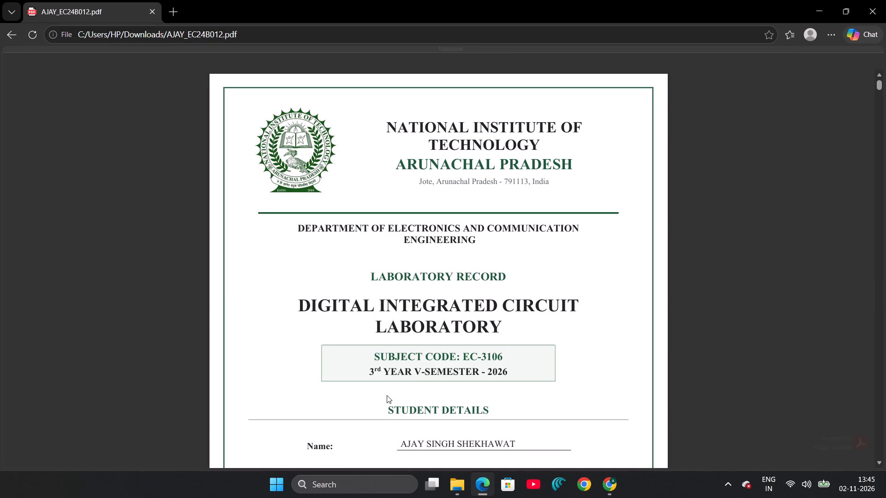
scroll(387, 395, "down", 16)
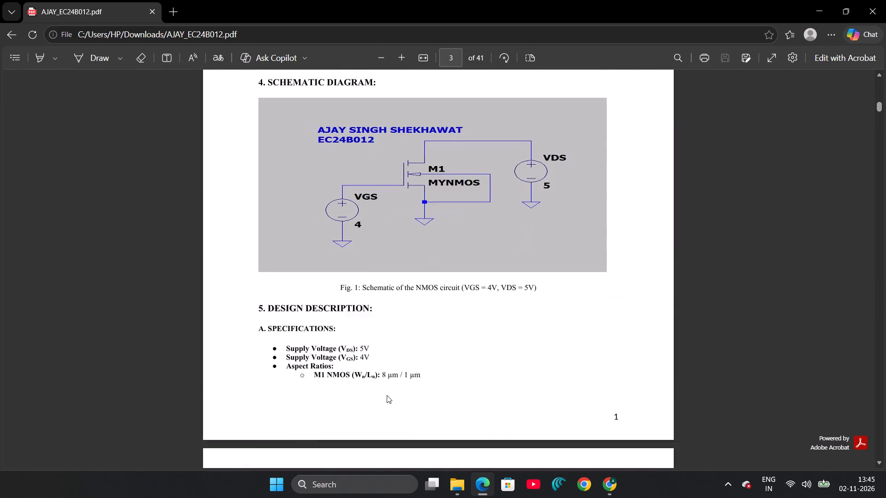
scroll(387, 395, "down", 15)
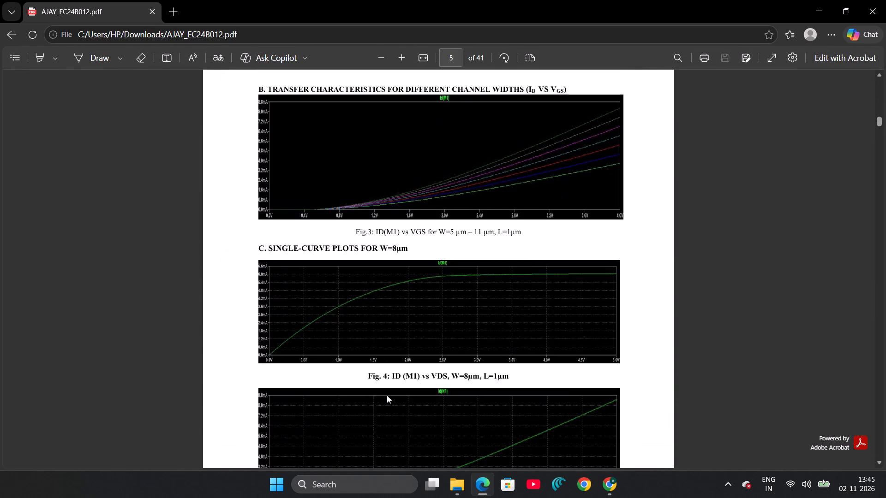
scroll(387, 395, "down", 14)
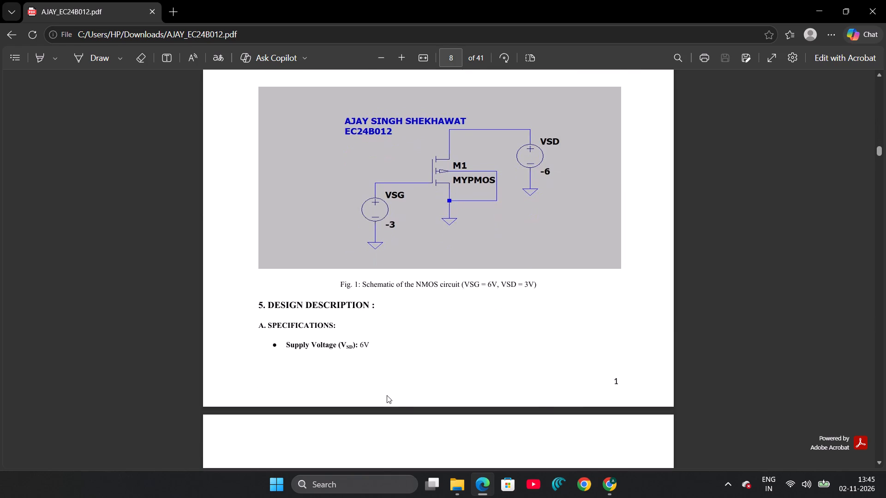
scroll(387, 395, "down", 11)
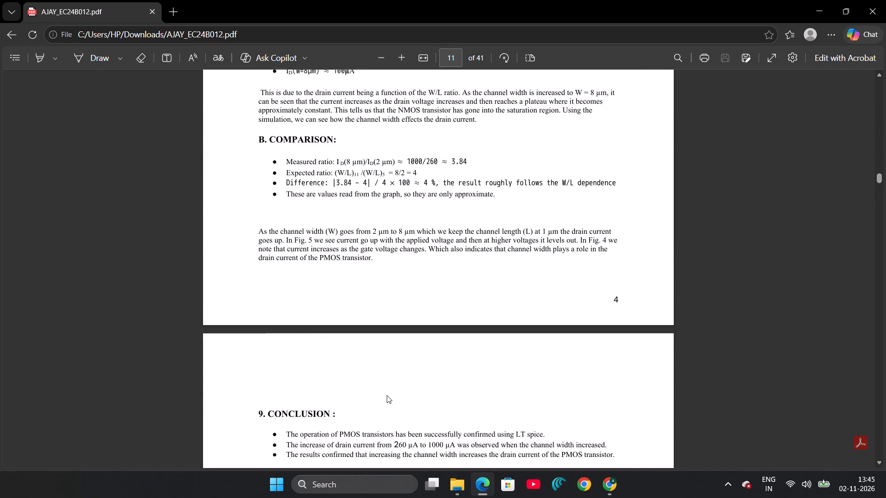
scroll(387, 395, "down", 13)
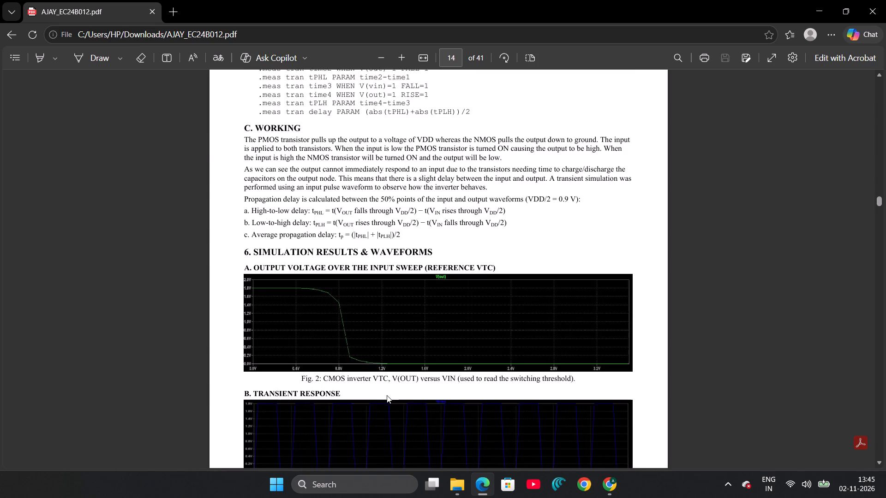
scroll(387, 395, "down", 12)
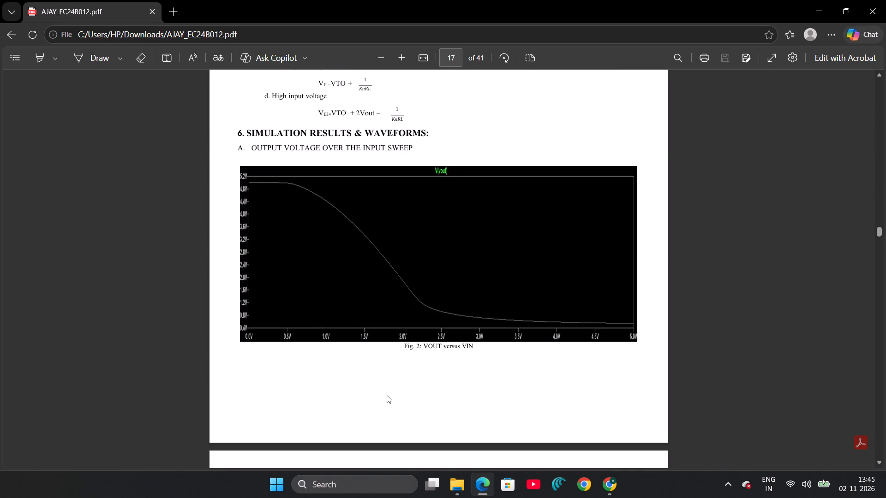
scroll(387, 395, "down", 13)
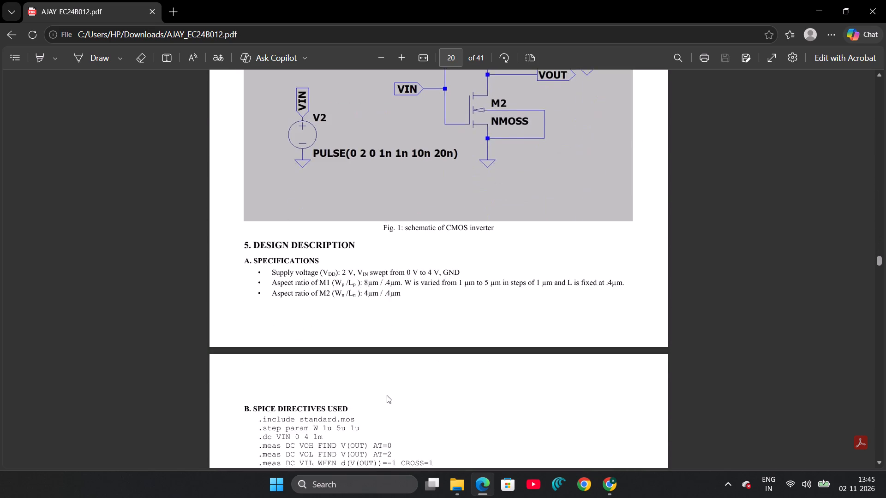
scroll(387, 395, "down", 12)
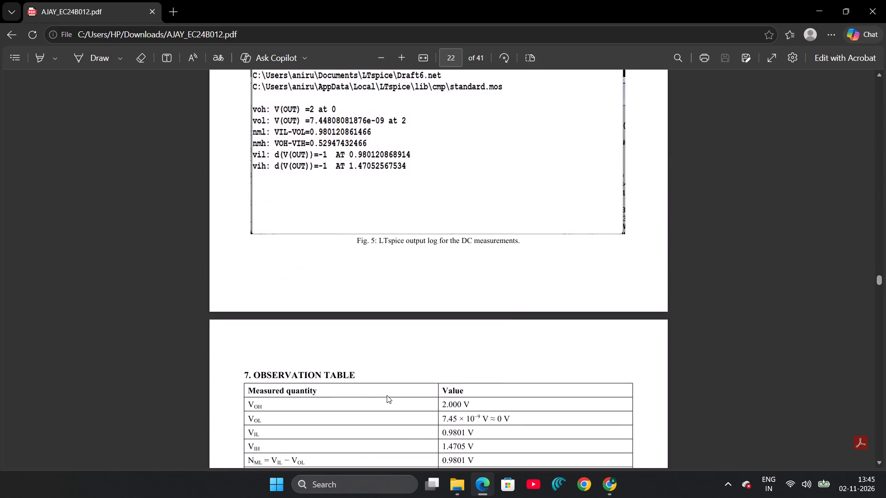
scroll(387, 395, "down", 12)
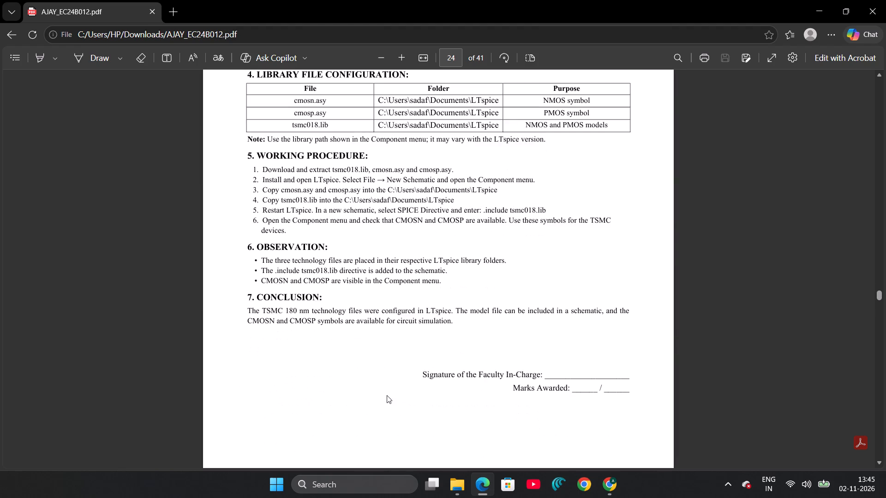
scroll(387, 395, "down", 12)
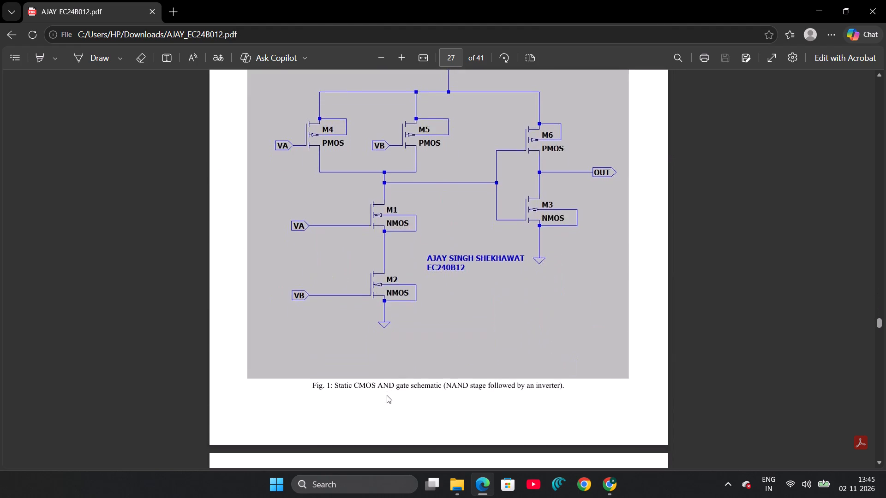
scroll(387, 395, "up", 1)
scroll(387, 395, "down", 20)
scroll(387, 395, "down", 6)
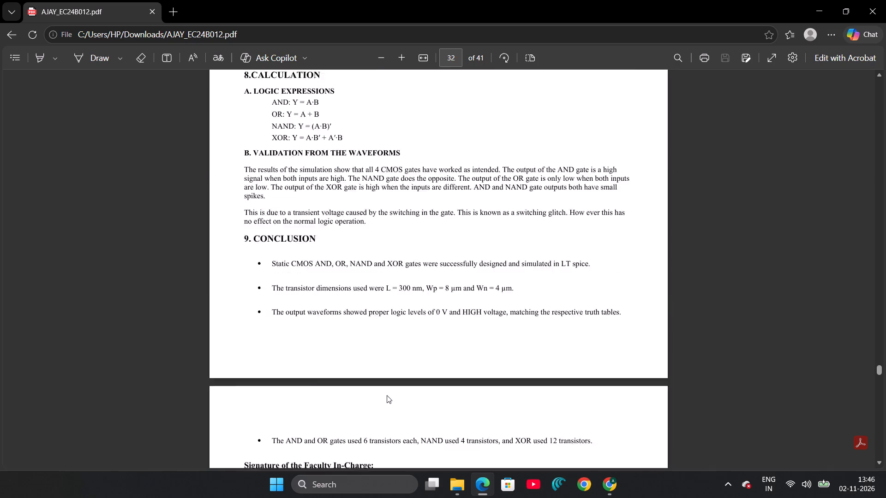
Search the computer for the WhatsApp app.
left_click(344, 482)
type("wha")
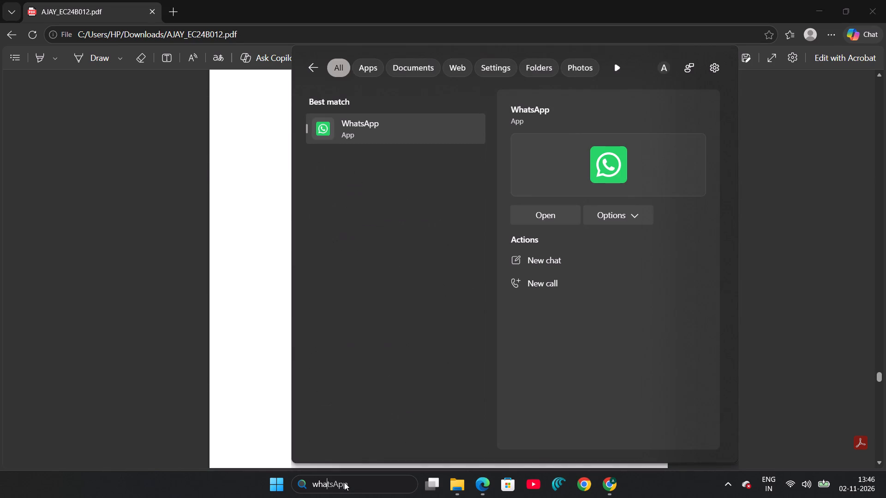
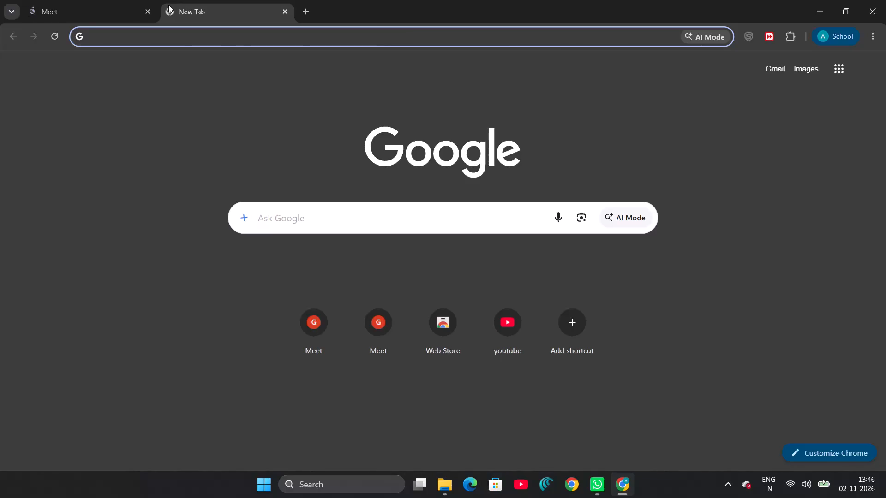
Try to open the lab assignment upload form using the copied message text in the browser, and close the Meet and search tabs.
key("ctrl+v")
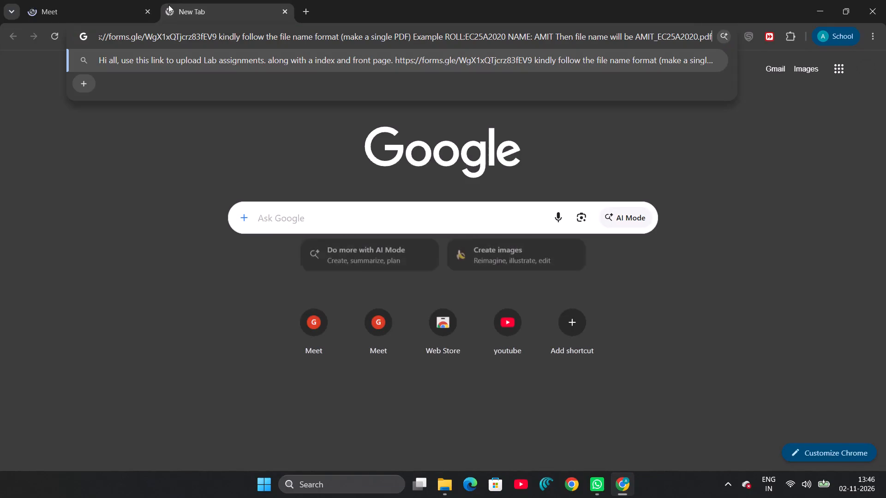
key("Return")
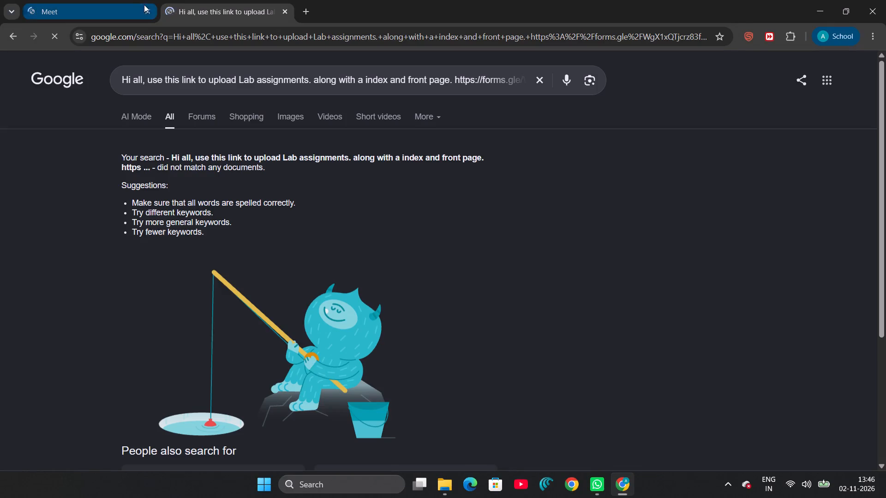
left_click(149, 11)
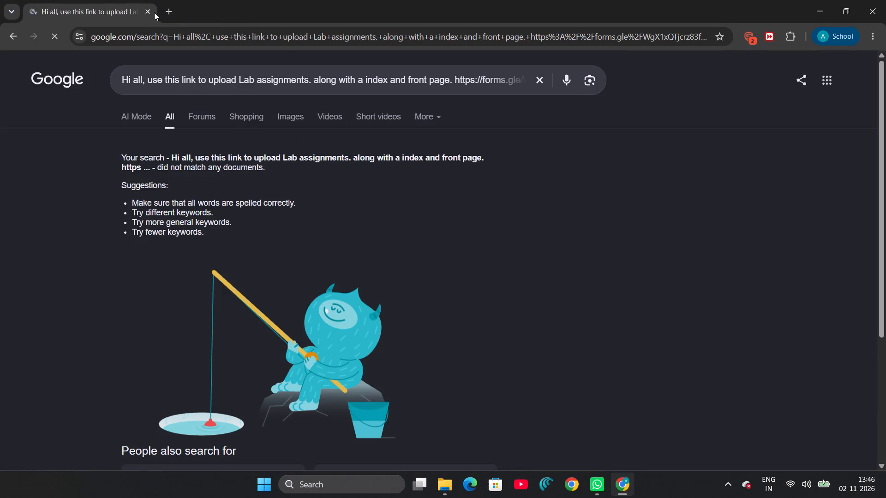
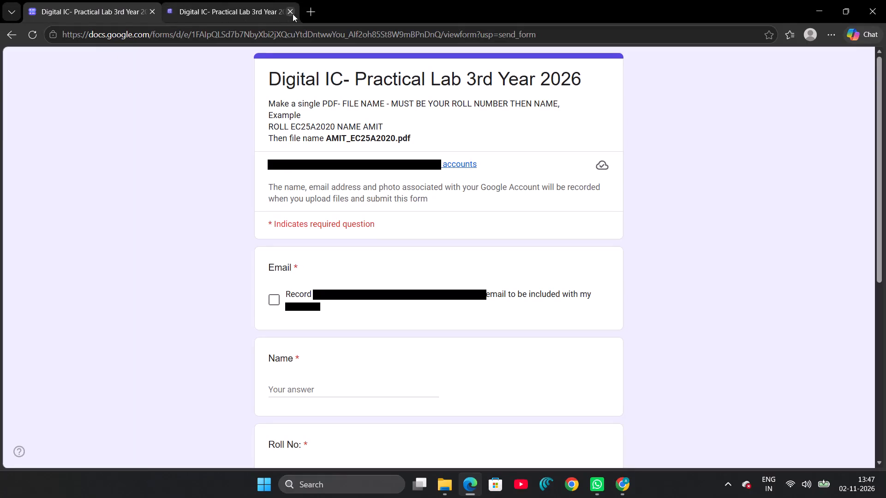
Close the duplicate tab of the Digital IC- Practical Lab 3rd Year 2026 form.
left_click(293, 14)
Enter the student's full name in capital letters as the answer to the Name question.
scroll(327, 315, "down", 1)
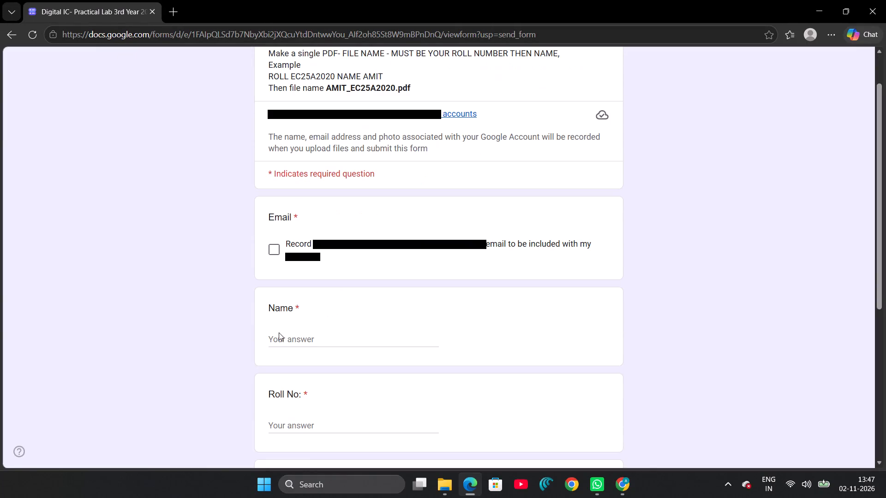
left_click(279, 332)
left_click(278, 336)
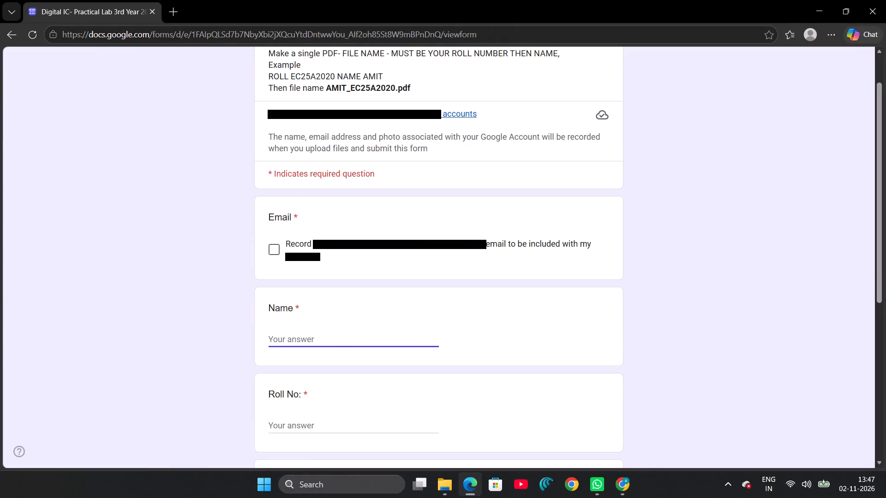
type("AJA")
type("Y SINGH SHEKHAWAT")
Enter the student's roll number as the answer to the Roll No question.
scroll(278, 336, "down", 1)
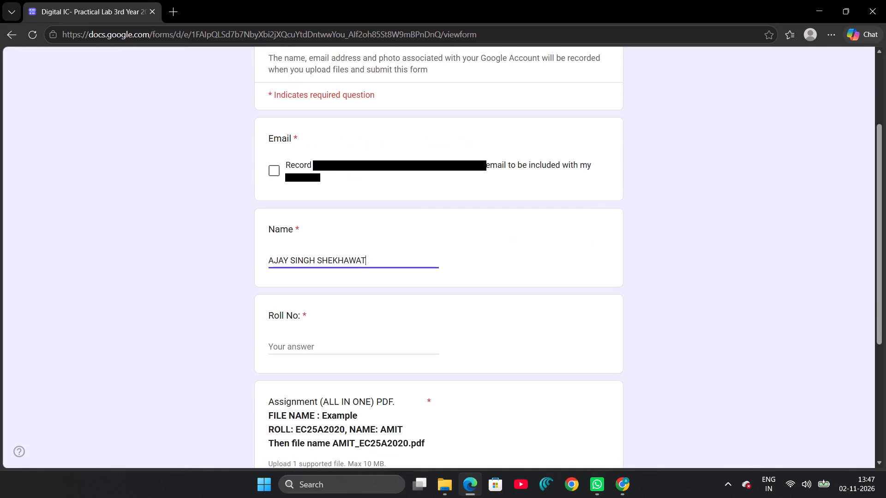
left_click(289, 351)
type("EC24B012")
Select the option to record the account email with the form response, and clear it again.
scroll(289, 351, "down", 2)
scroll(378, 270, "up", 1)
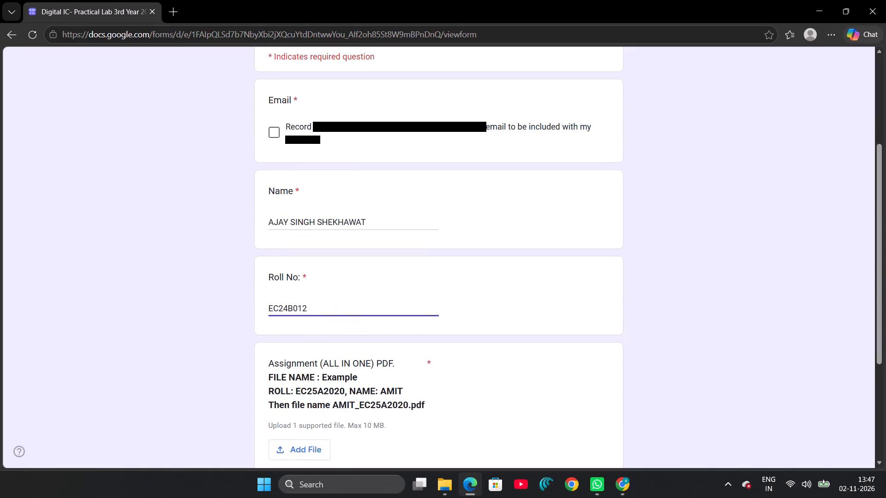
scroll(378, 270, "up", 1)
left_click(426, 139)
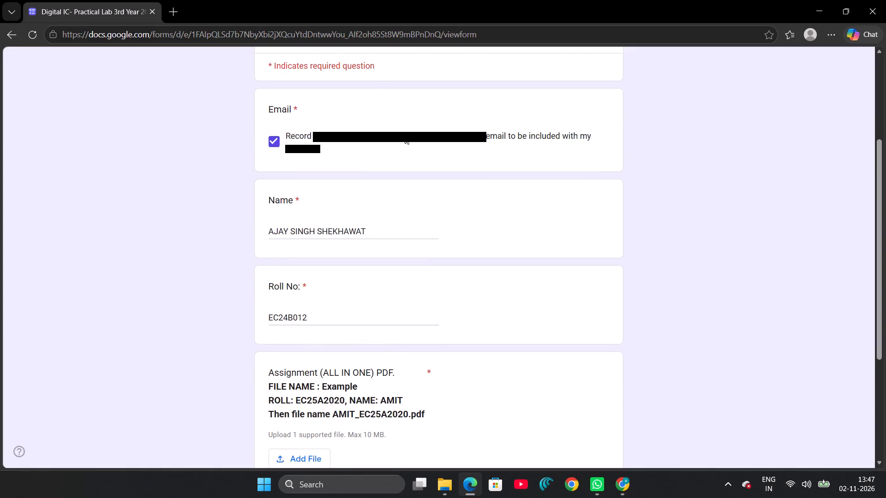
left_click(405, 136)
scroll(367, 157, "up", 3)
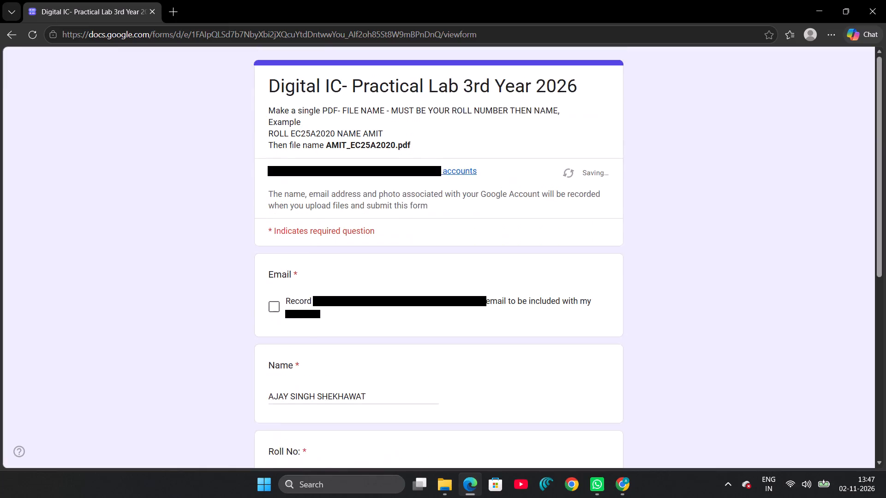
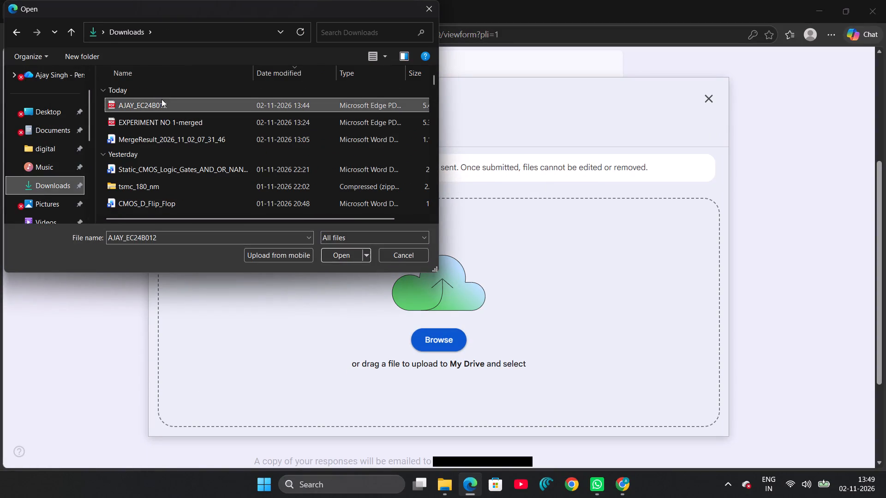
Upload the PDF named with the student's first name and roll number from Downloads as the Assignment (ALL IN ONE) PDF answer.
left_click(347, 257)
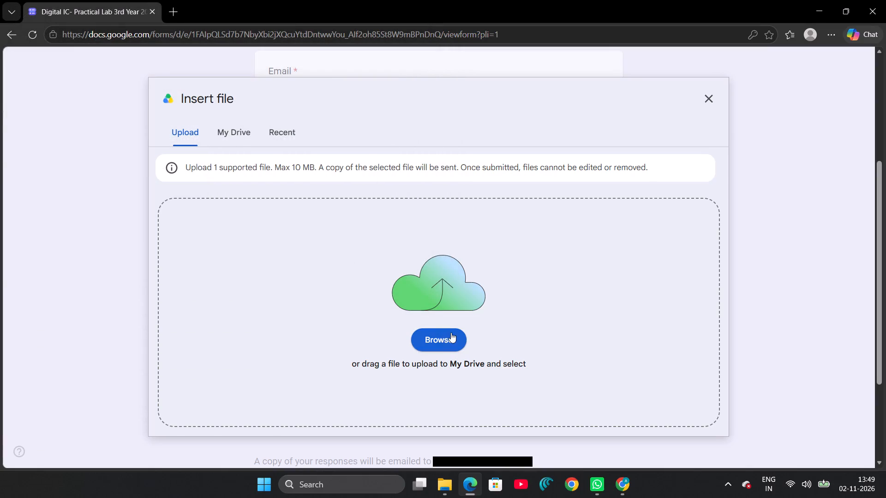
left_click(434, 341)
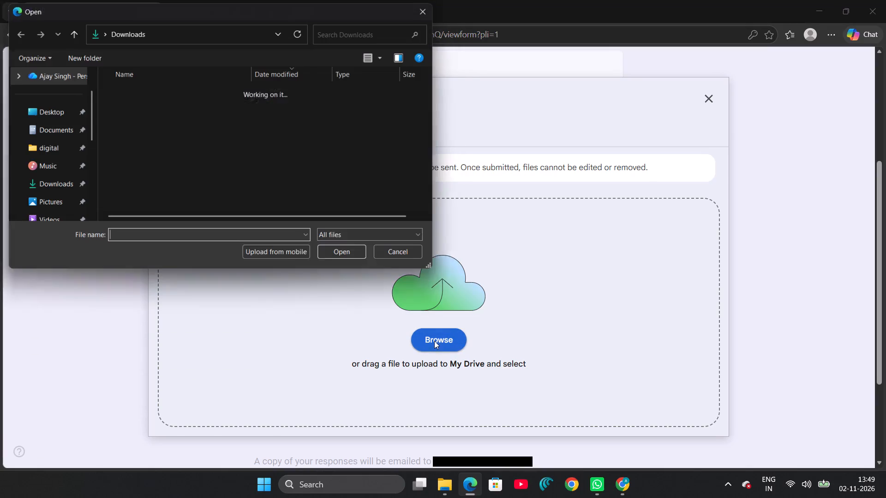
scroll(177, 109, "left", 1)
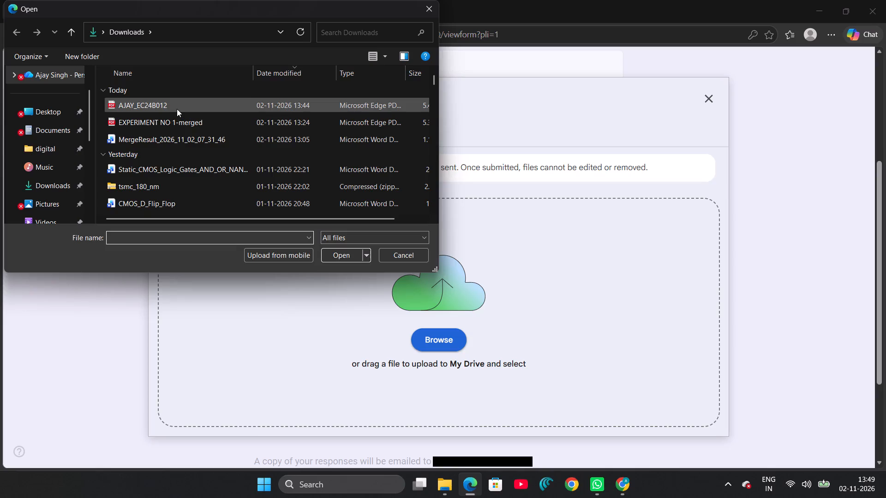
scroll(177, 109, "left", 1)
left_click(138, 104)
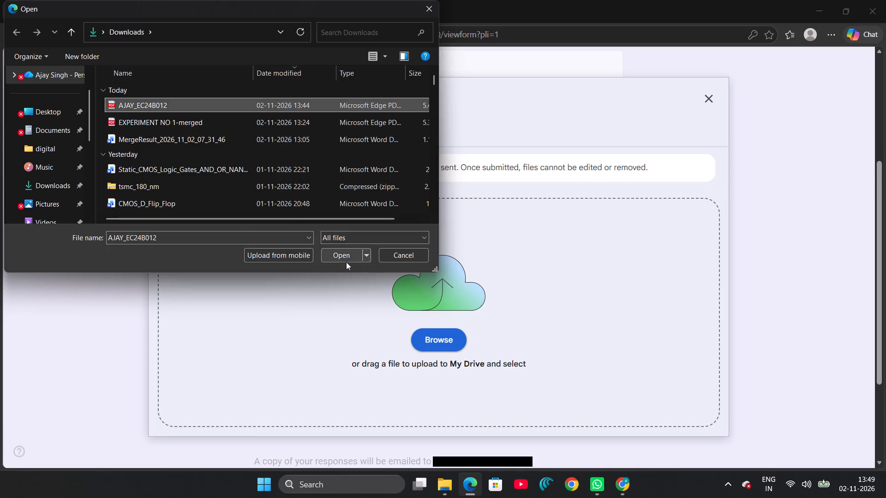
left_click(346, 262)
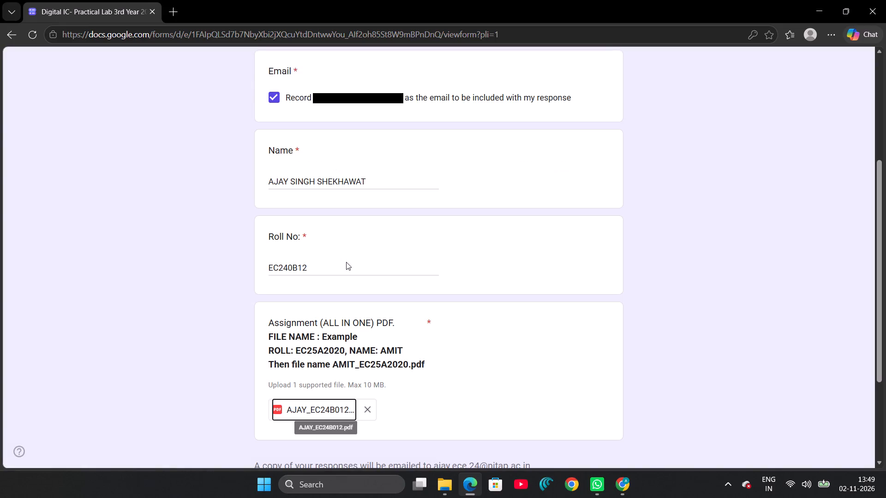
Submit the completed Digital IC- Practical Lab 3rd Year 2026 form.
scroll(346, 262, "down", 2)
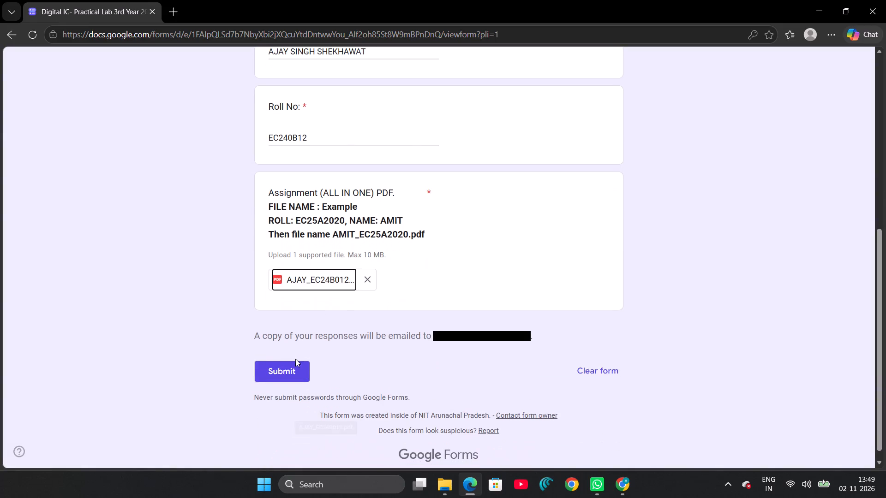
left_click(287, 370)
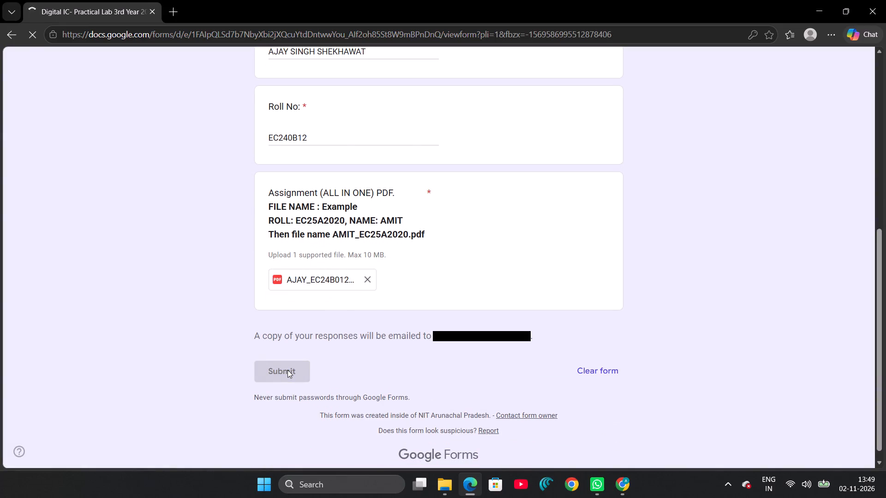